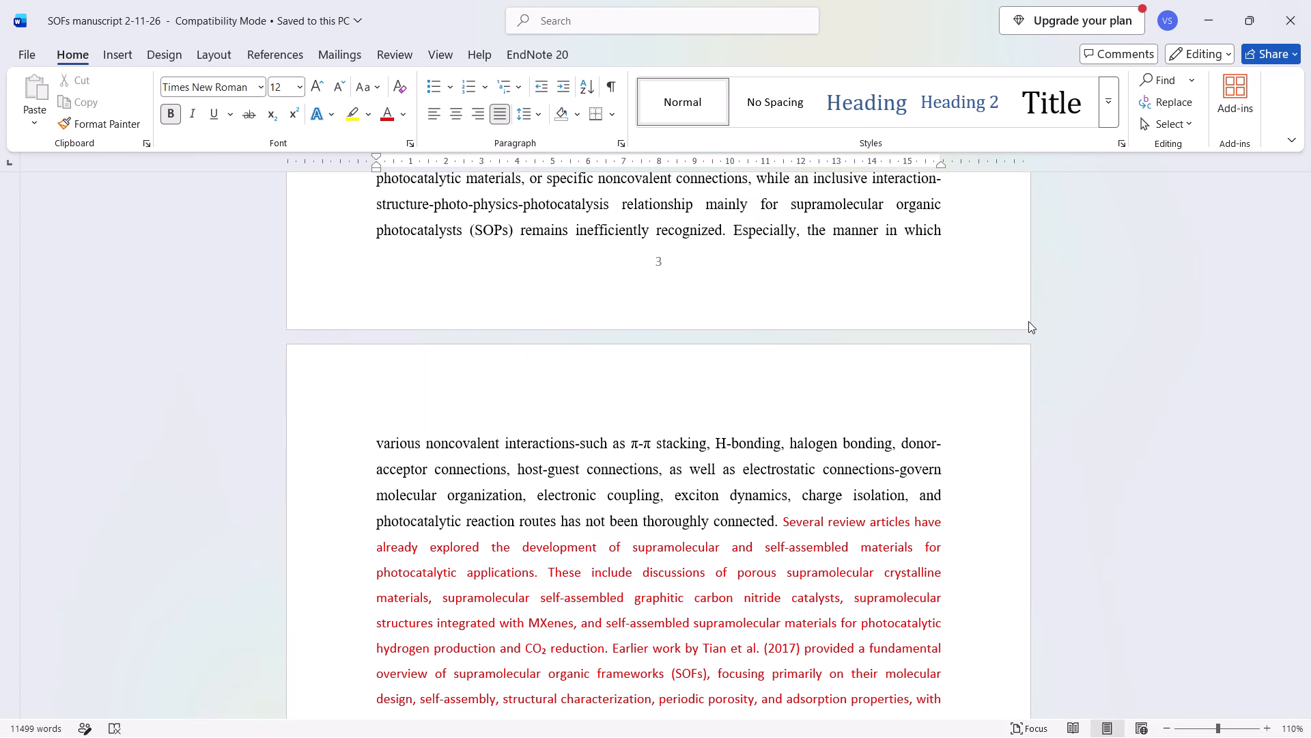
Format the red passage on page 4, from "Several review articles" to "architectures in photocatalysis.", in Times New Roman at size 12.
click(1028, 321)
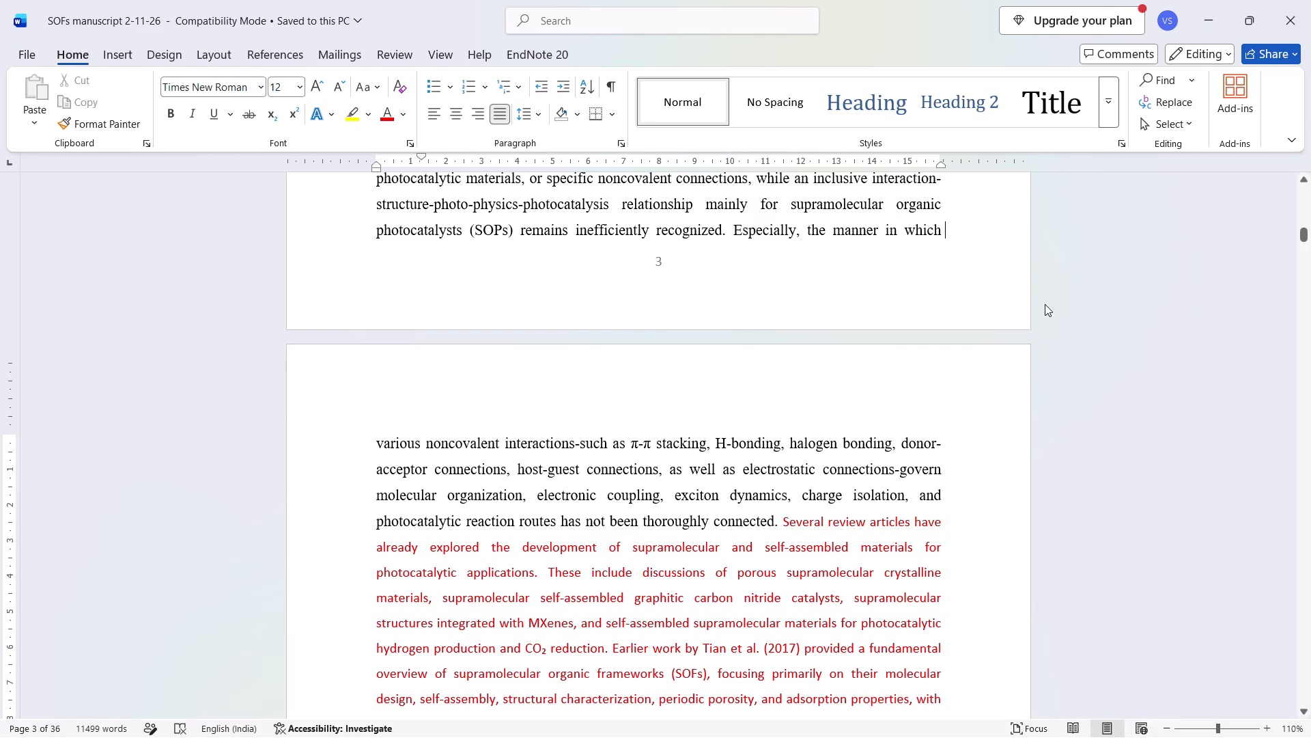
scroll(948, 285, down, 1)
scroll(958, 368, down, 1)
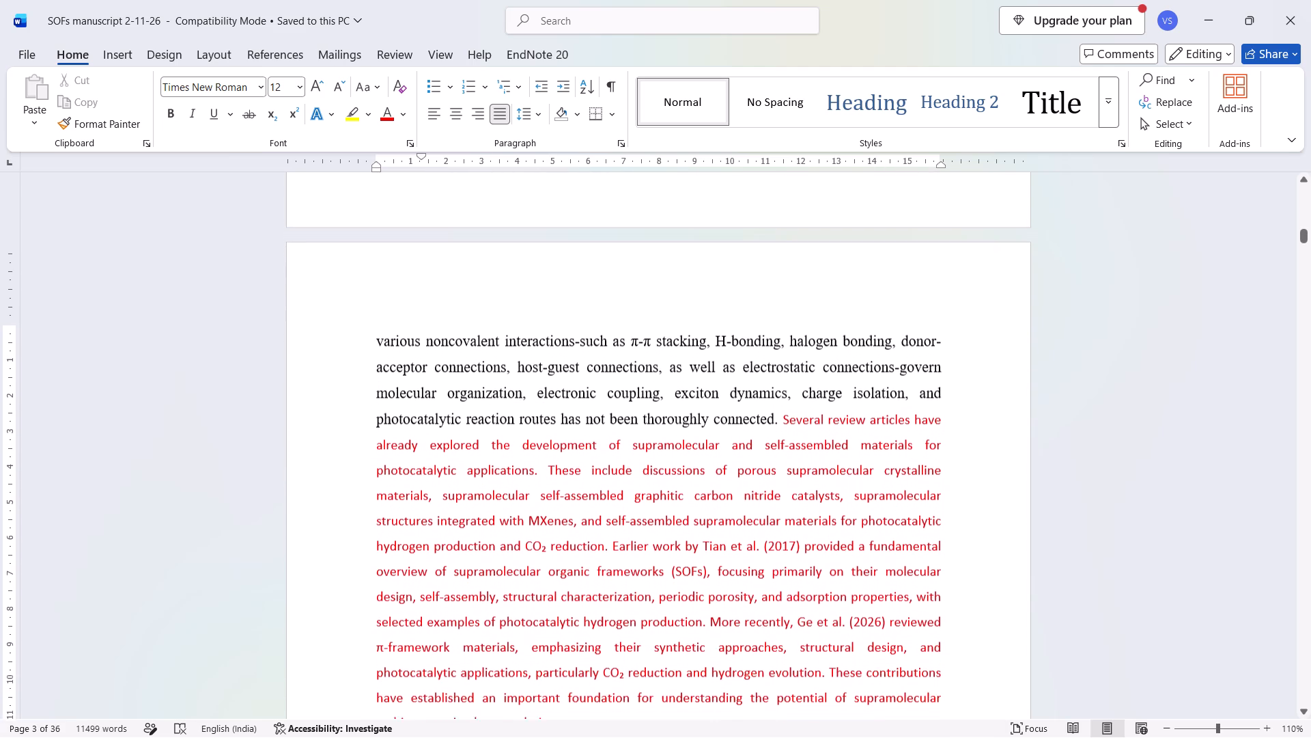
scroll(958, 368, down, 4)
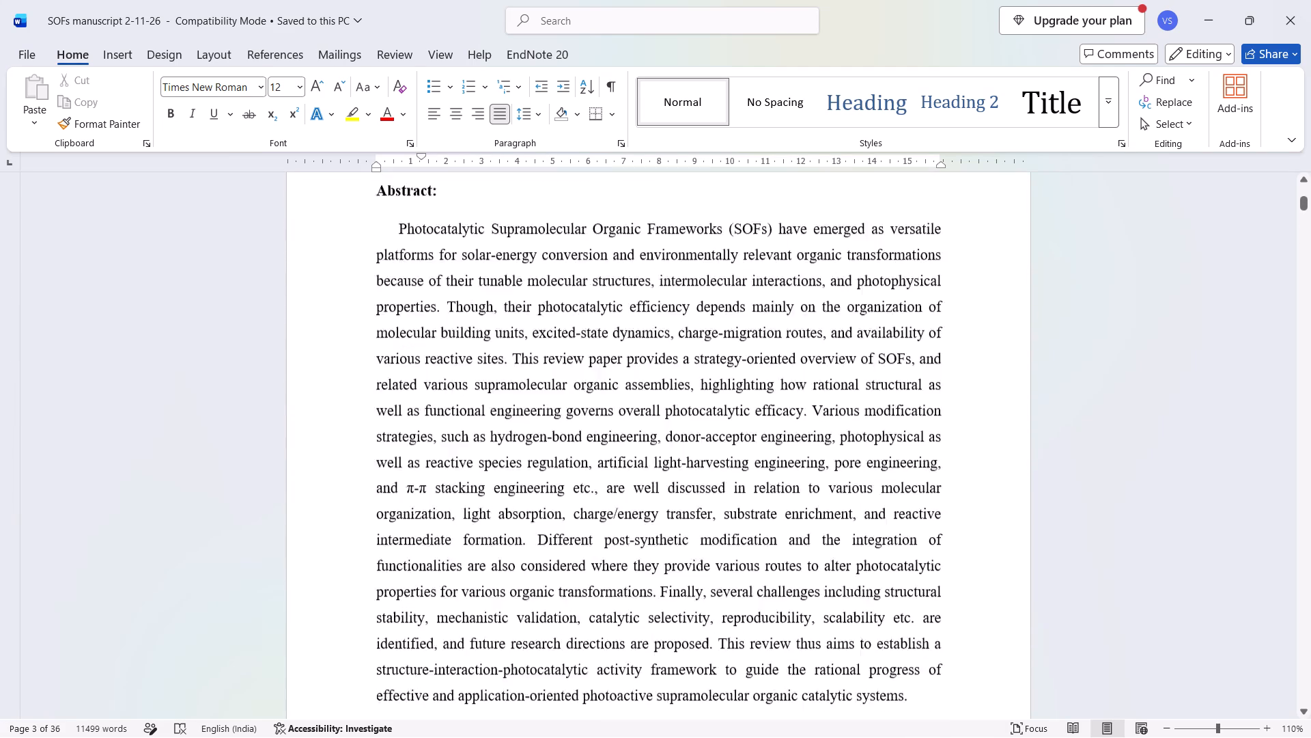
scroll(958, 368, down, 10)
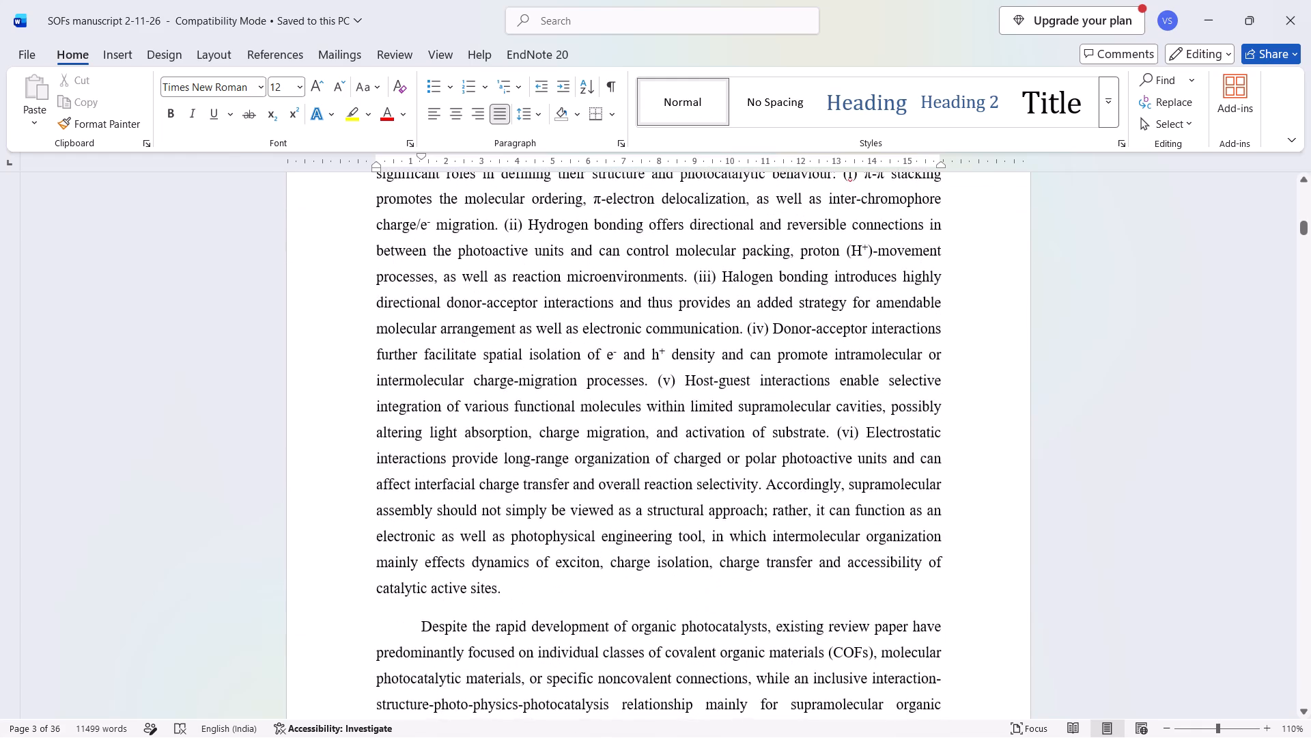
scroll(958, 368, down, 5)
scroll(958, 368, up, 1)
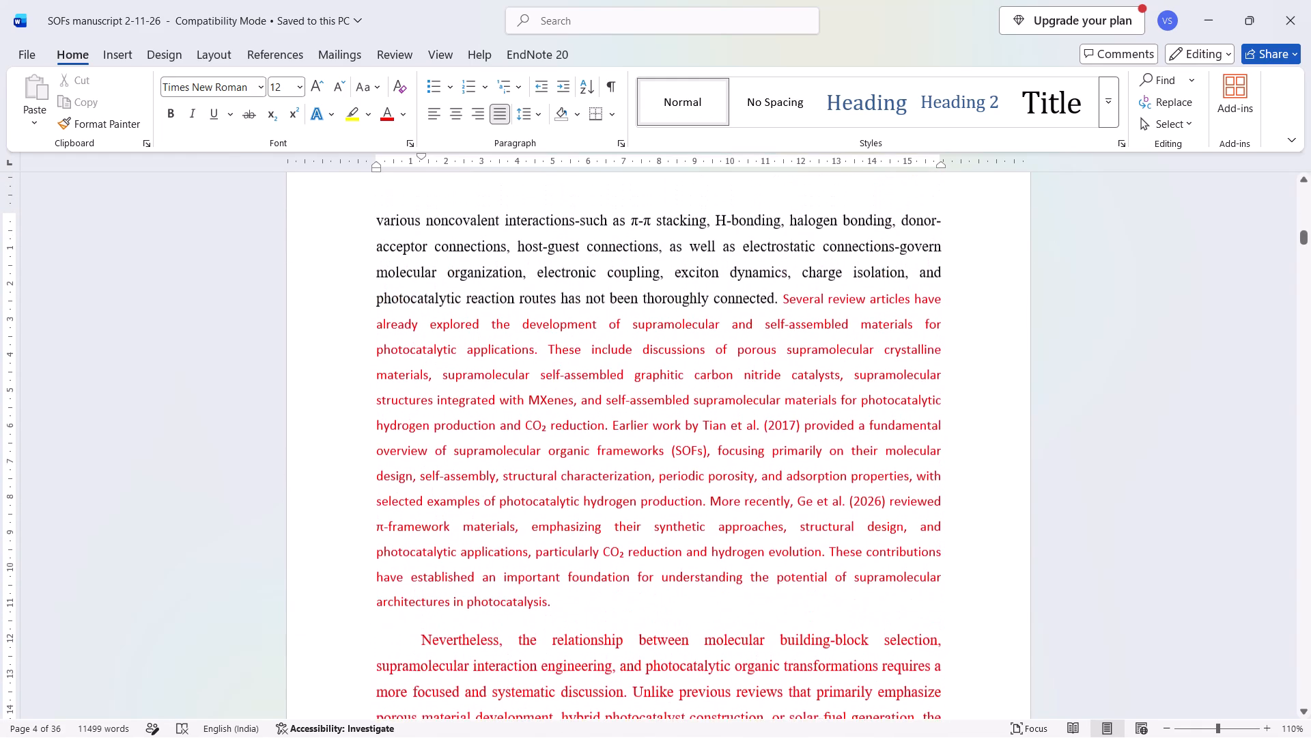
drag(556, 613, 778, 318)
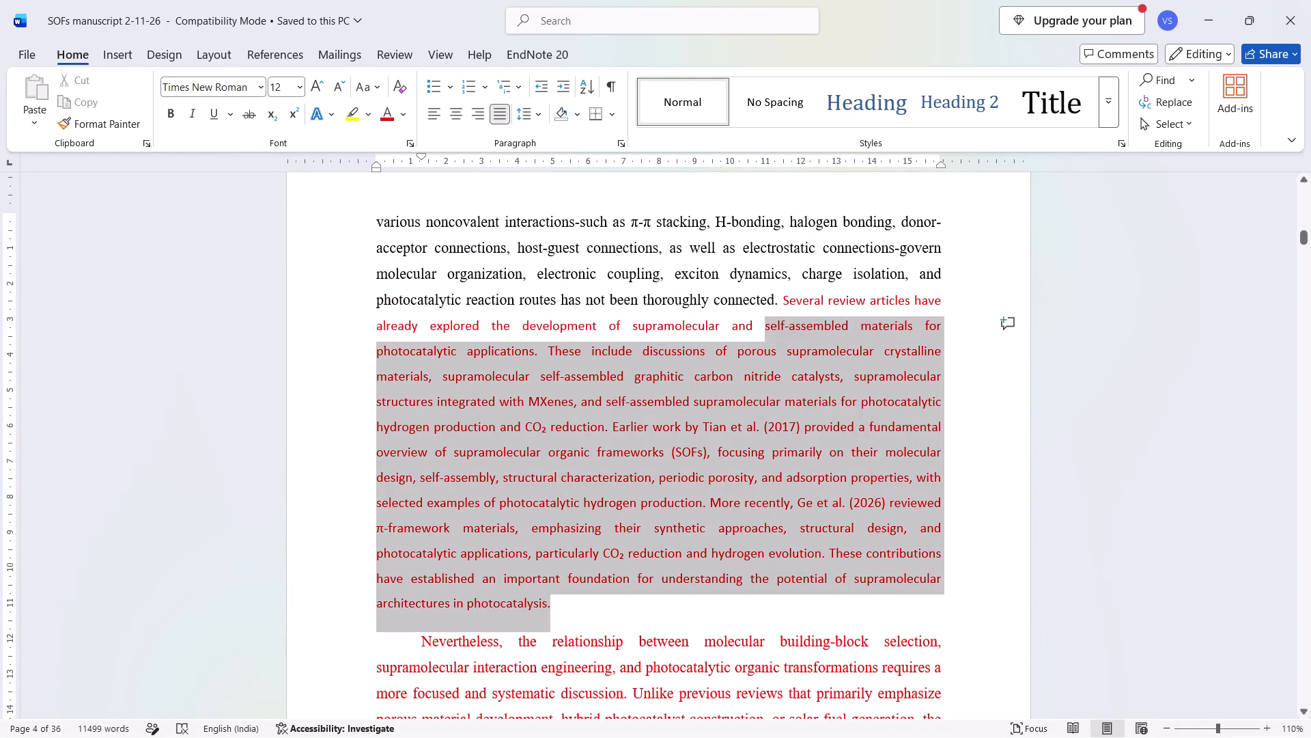
drag(778, 318, 783, 306)
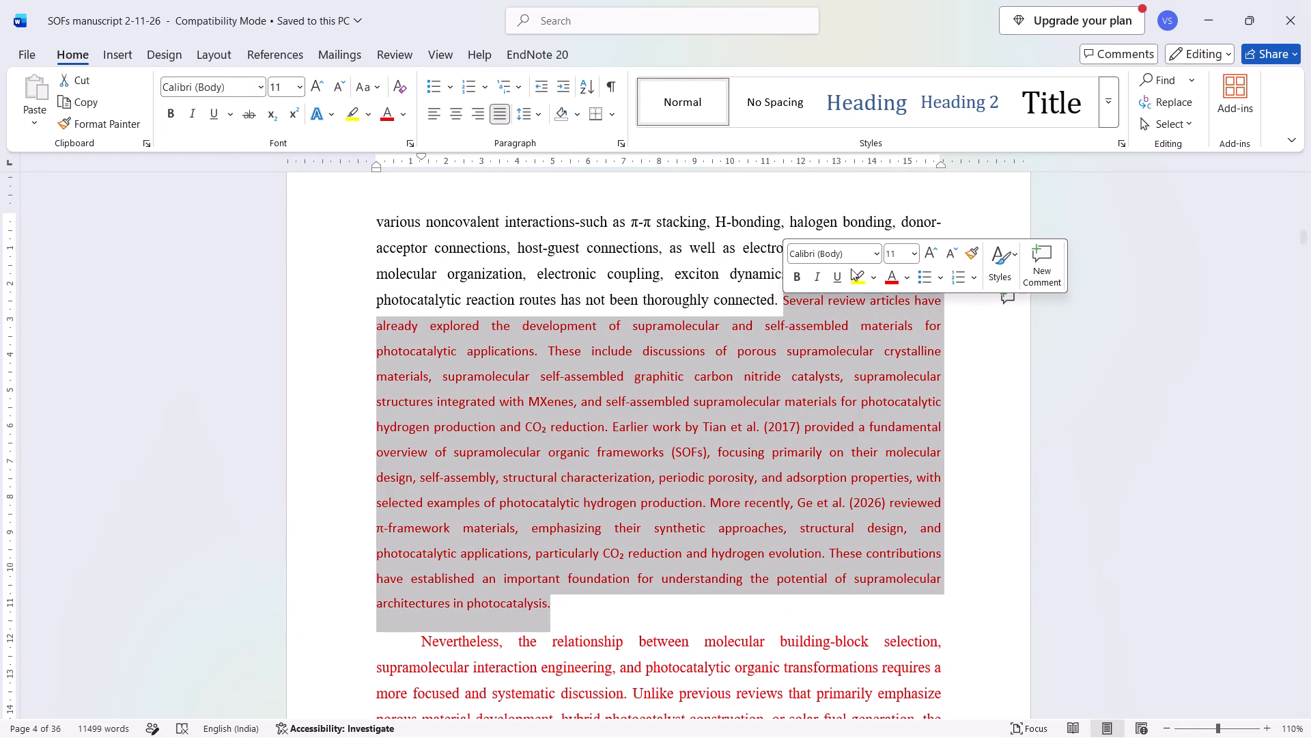
click(877, 250)
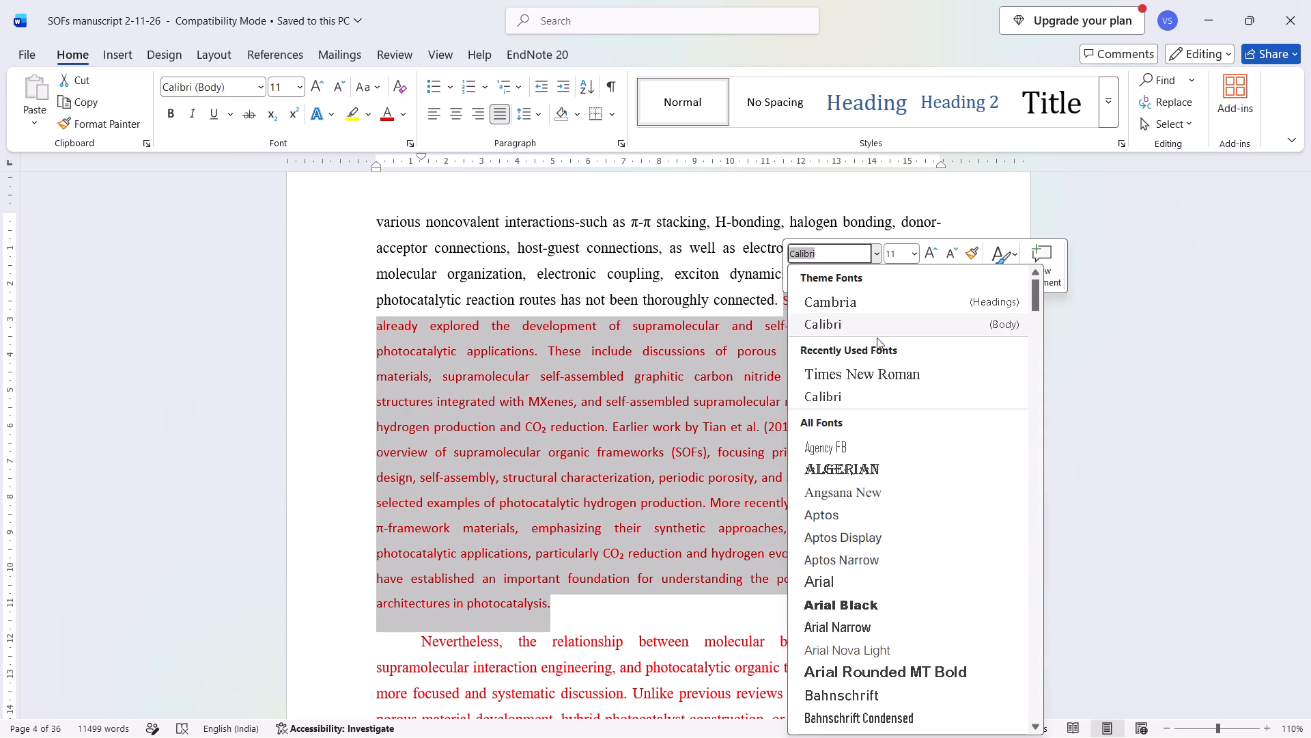
click(881, 375)
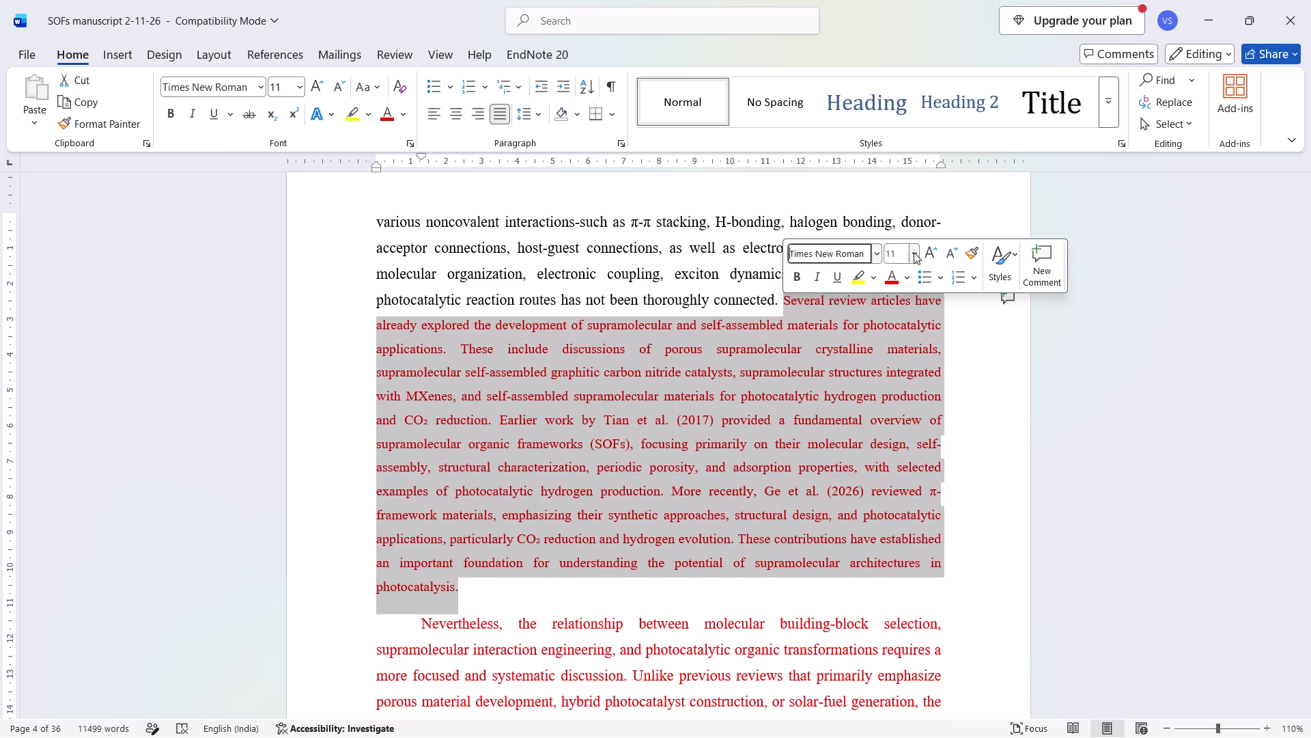
click(927, 254)
click(782, 400)
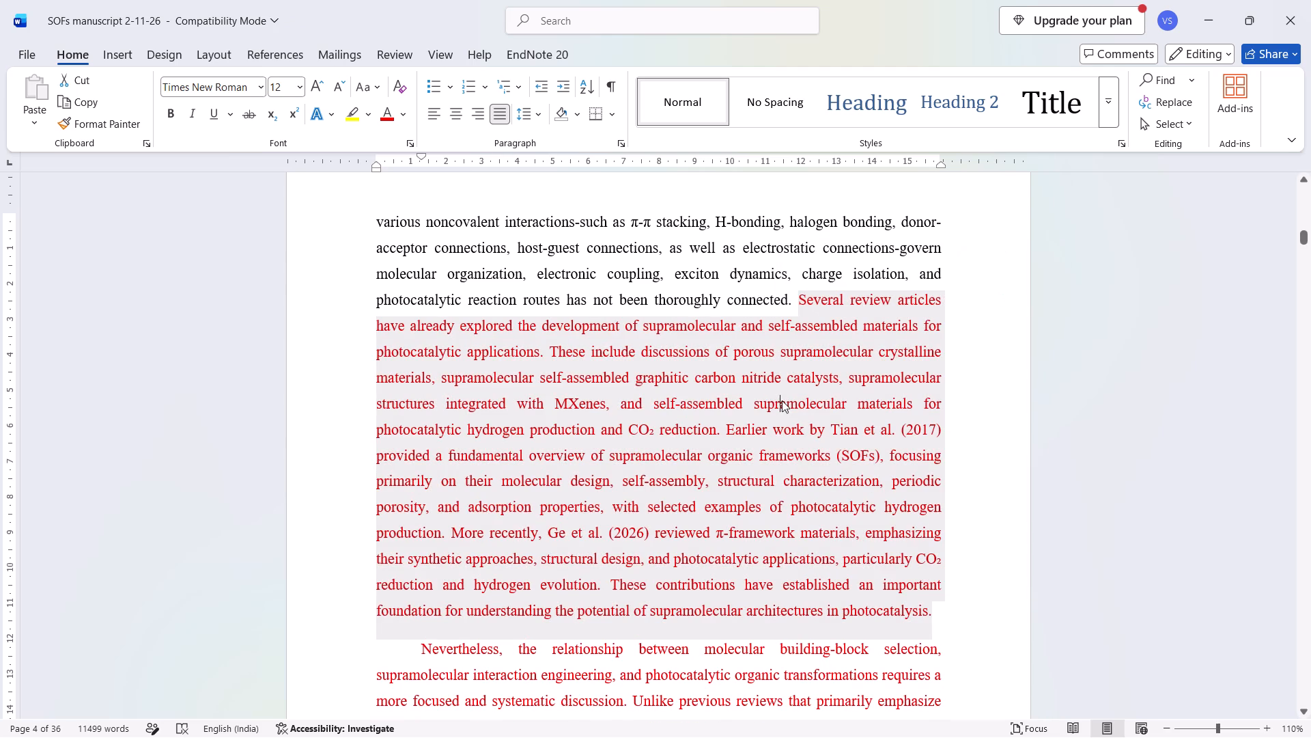
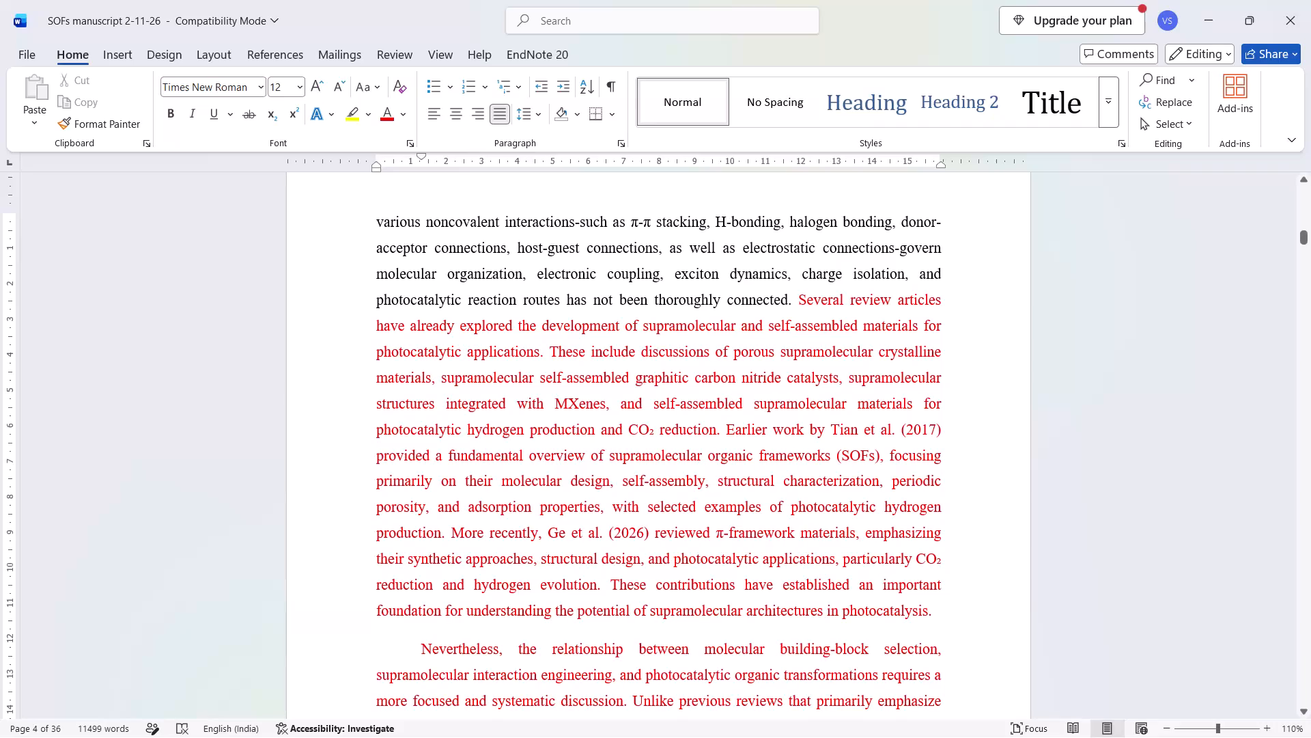
Read through the end of page 3 and the red passage on page 4, checking its formatting against the surrounding black text.
scroll(1075, 333, up, 1)
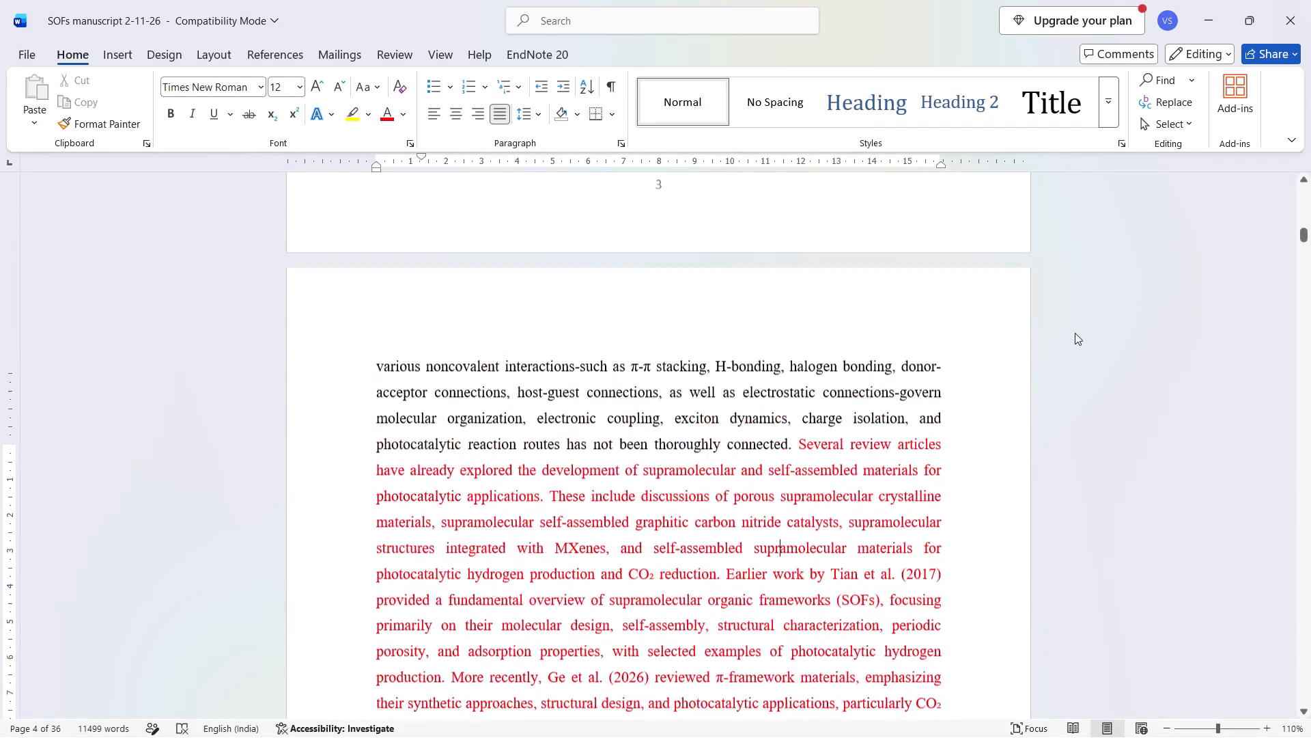
scroll(1075, 333, up, 2)
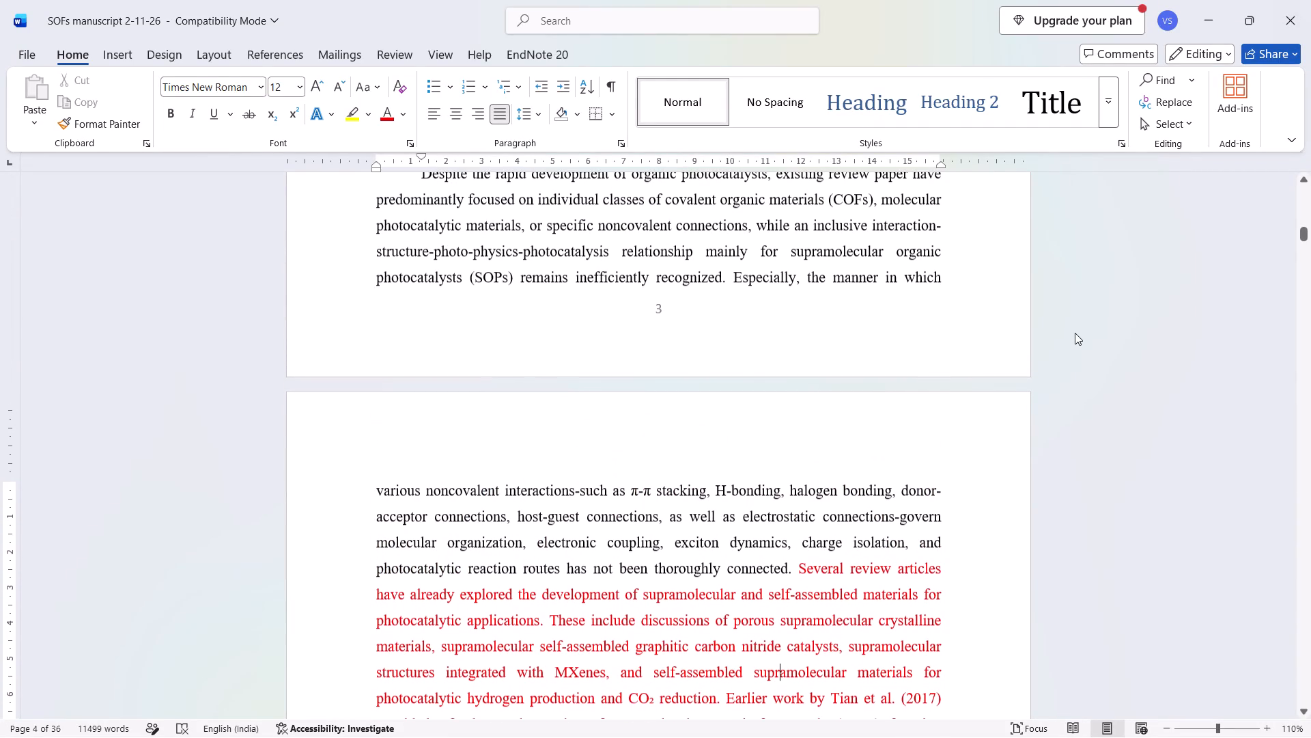
scroll(1075, 333, up, 5)
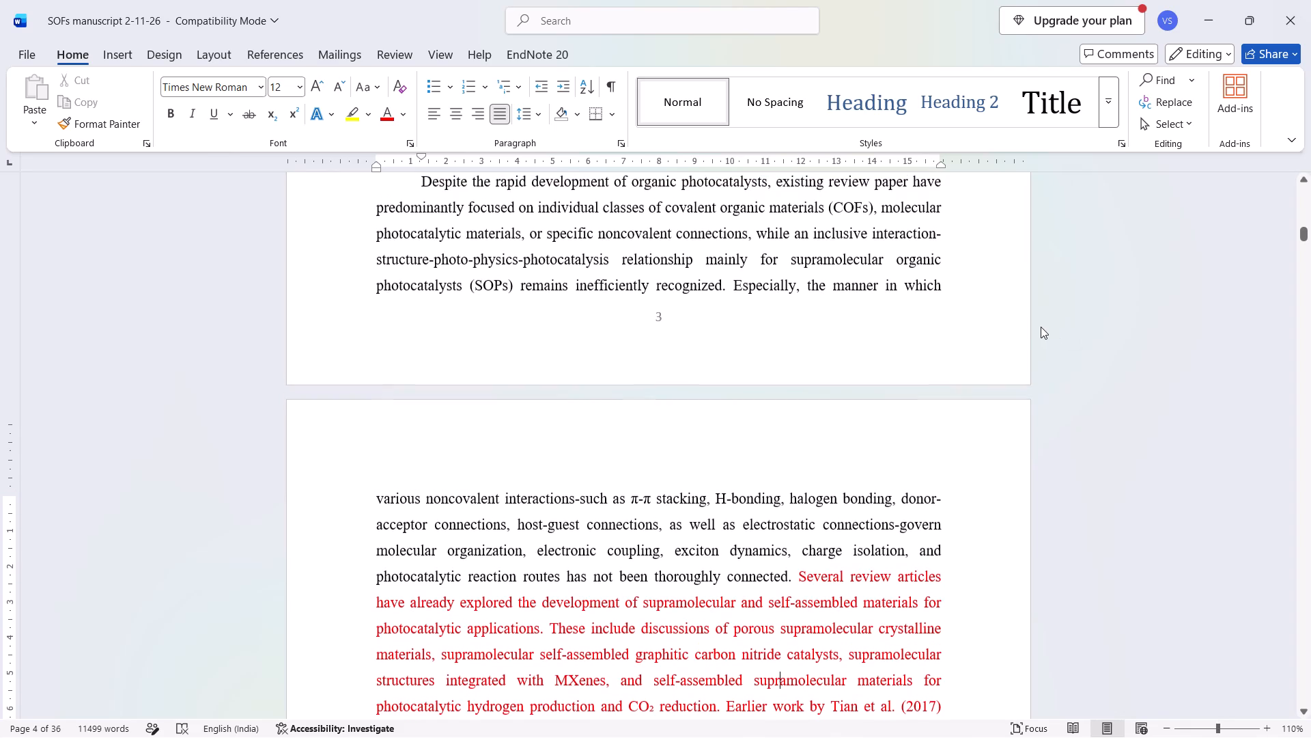
scroll(1041, 327, up, 1)
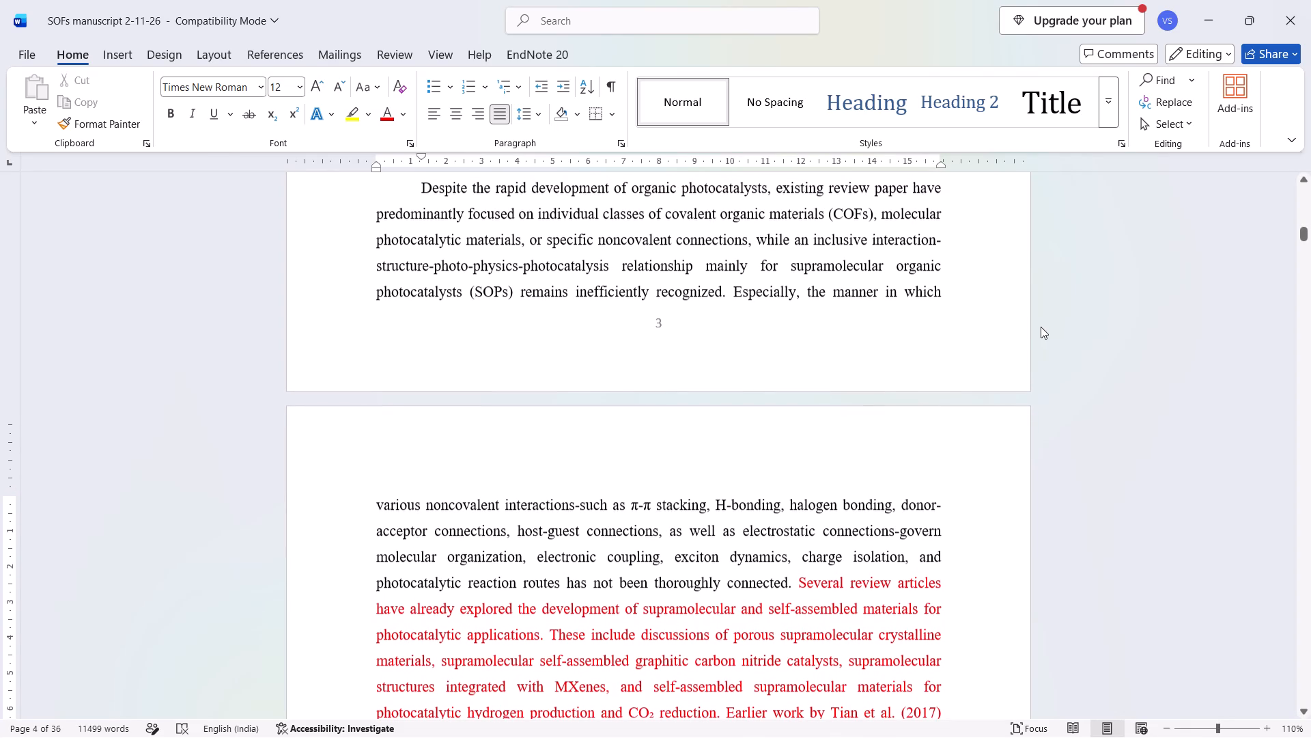
scroll(1041, 327, up, 2)
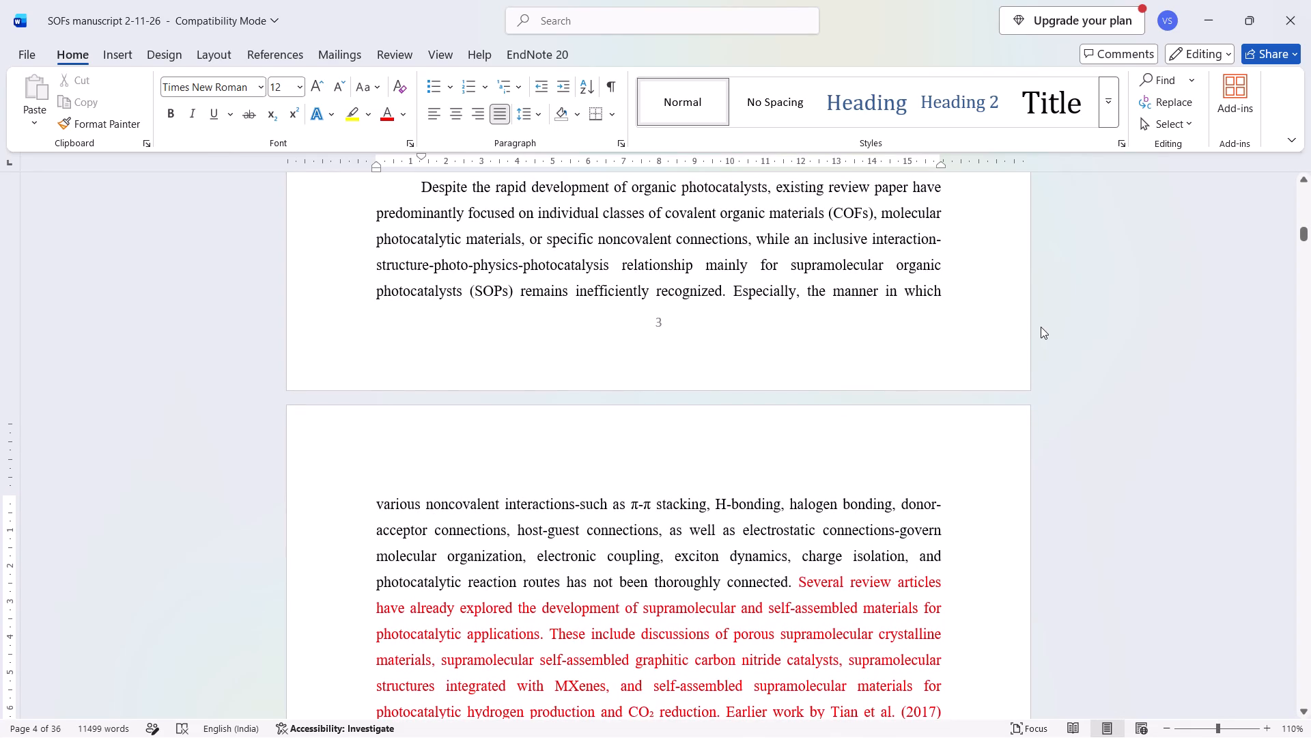
scroll(1041, 327, up, 3)
scroll(1041, 323, down, 1)
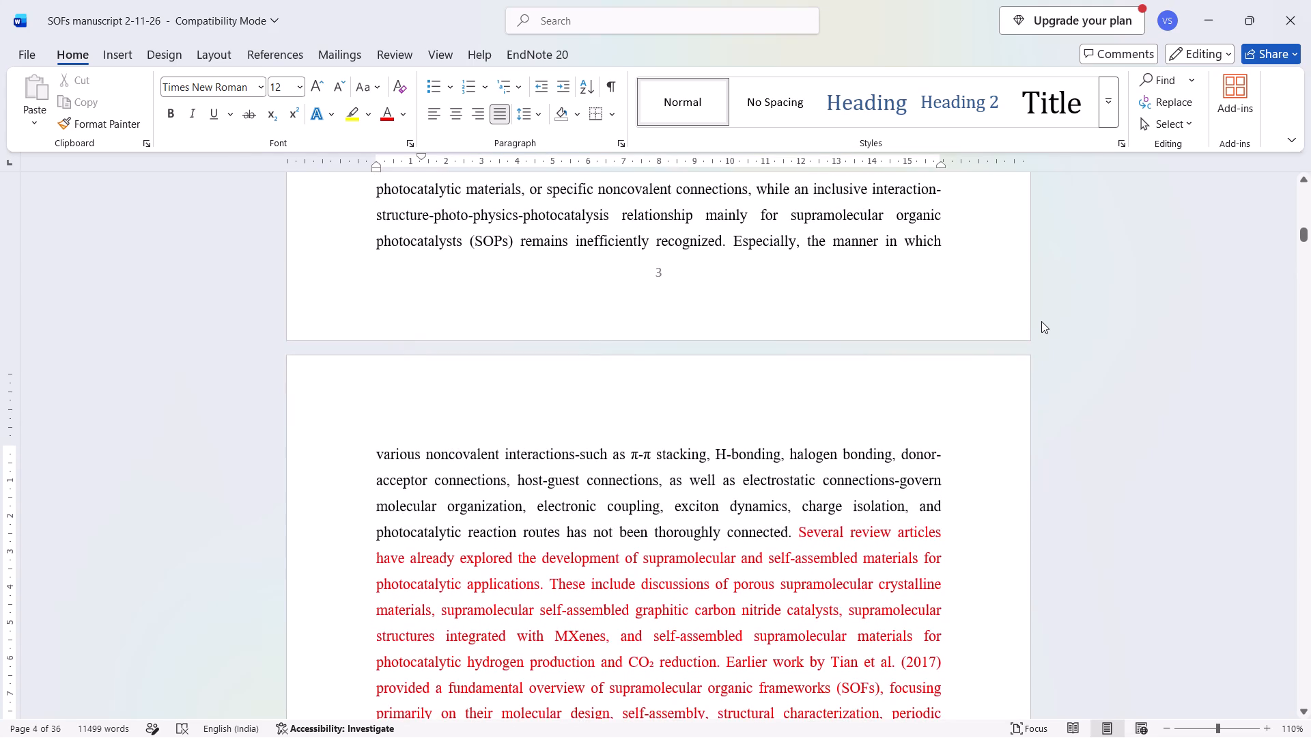
scroll(1041, 321, down, 1)
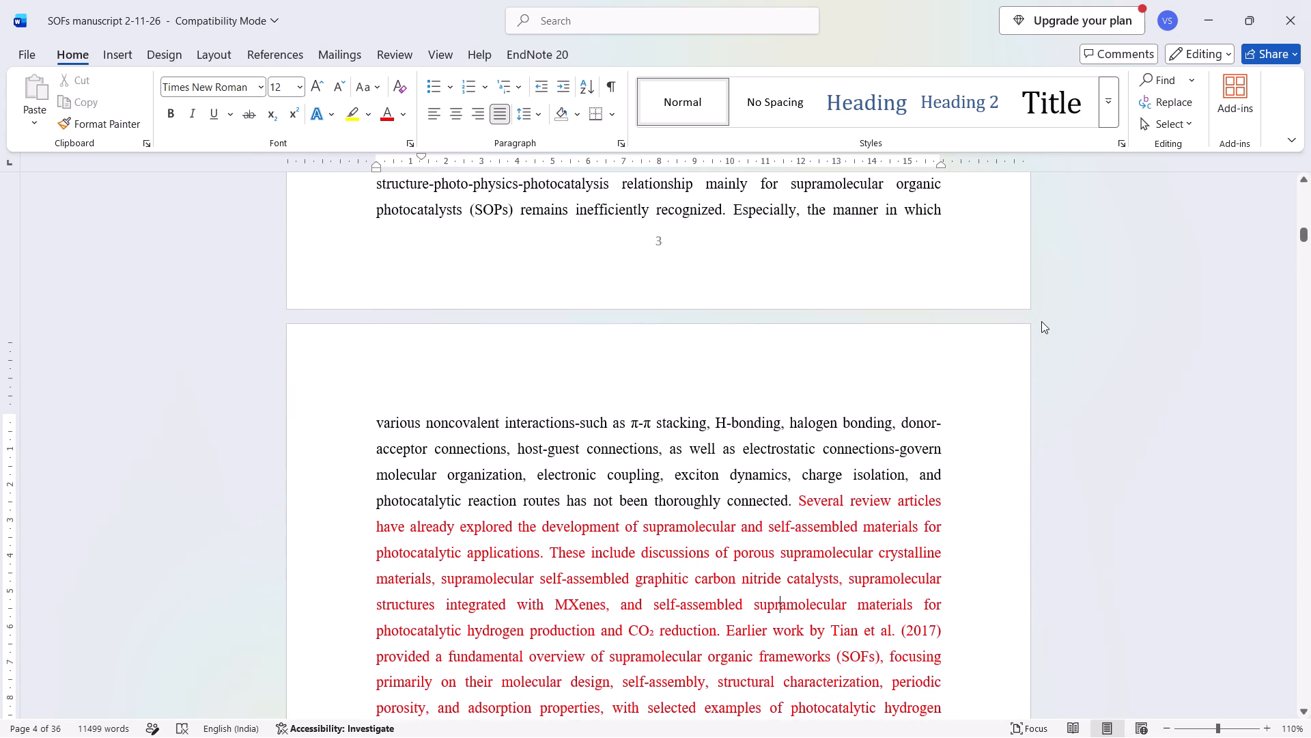
scroll(1043, 315, down, 1)
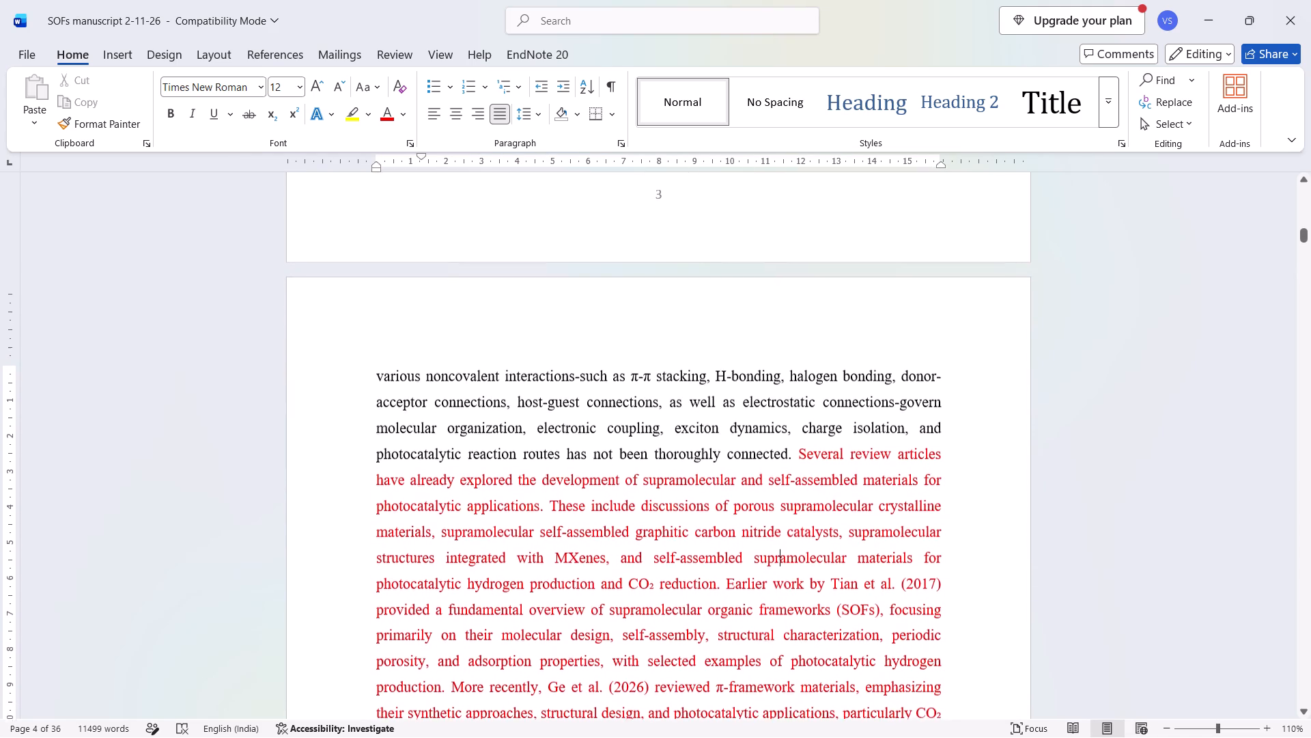
scroll(1043, 315, down, 2)
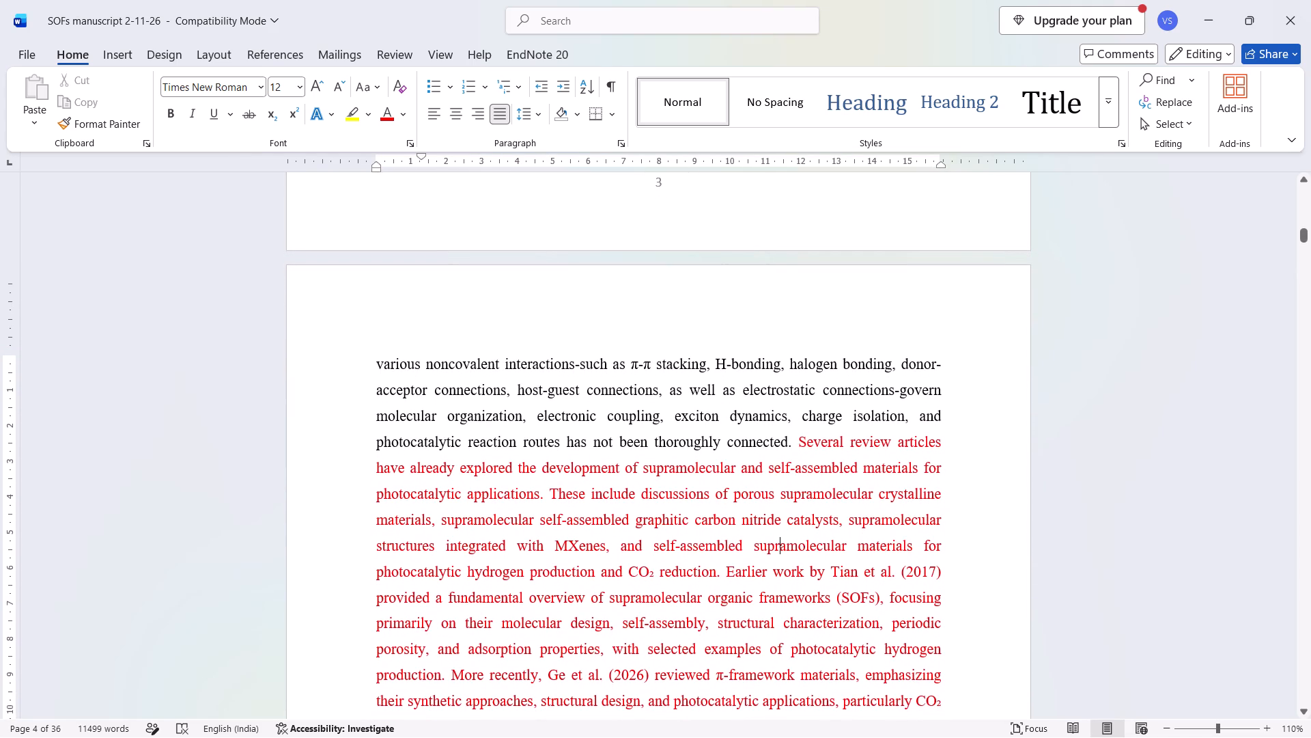
scroll(1043, 315, down, 2)
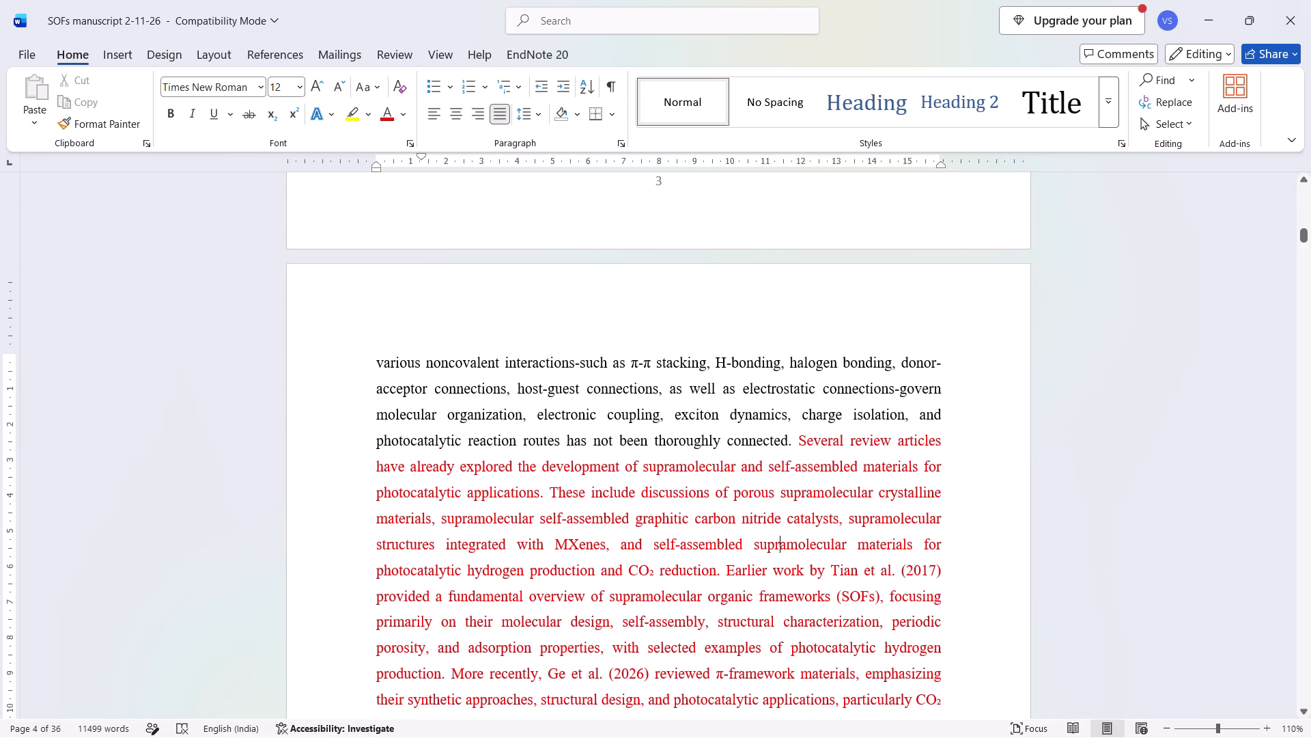
scroll(1043, 315, down, 2)
scroll(1021, 381, down, 1)
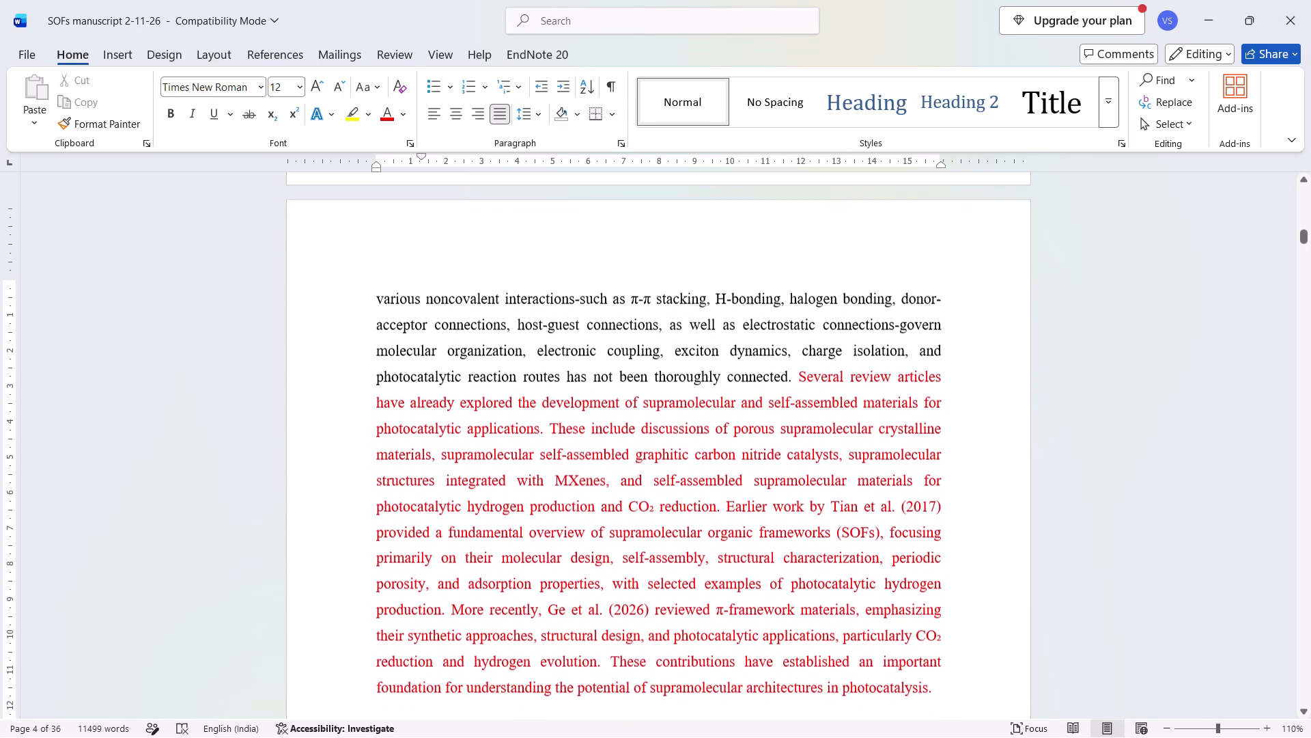
scroll(1021, 381, down, 3)
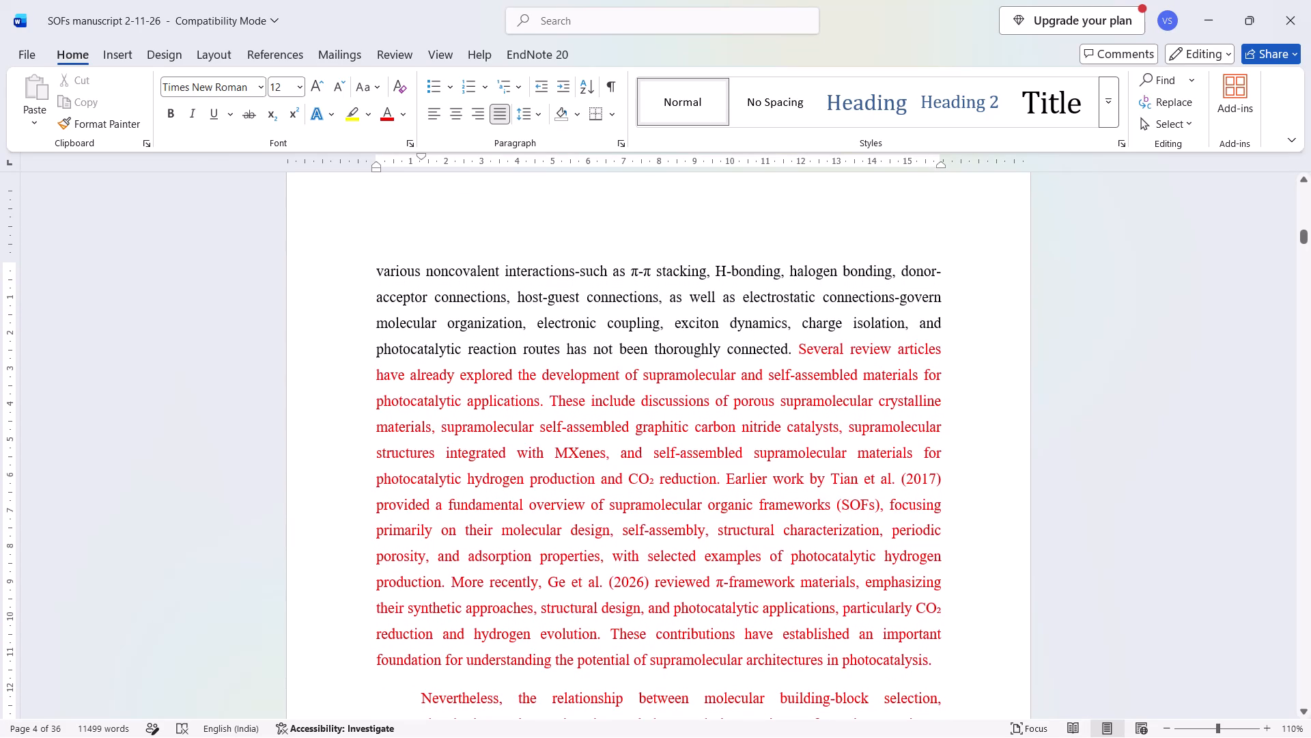
scroll(1021, 381, down, 3)
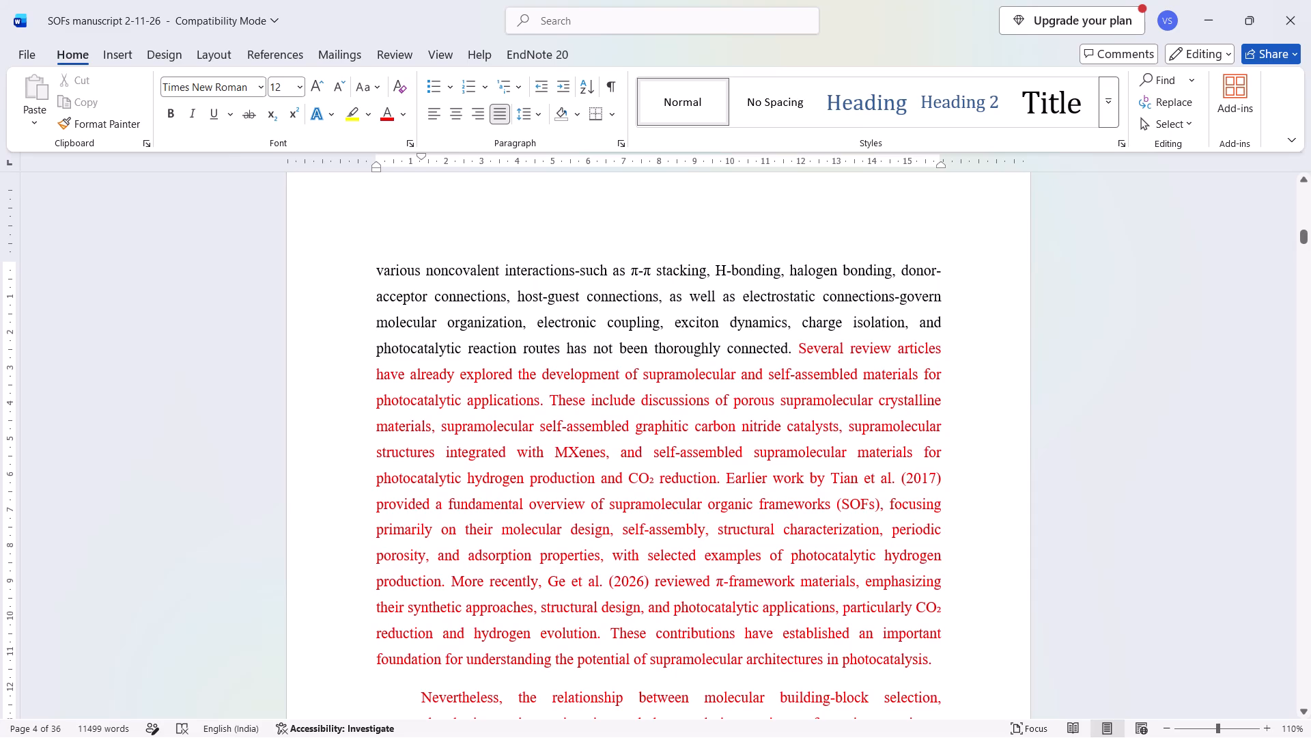
scroll(1021, 381, down, 2)
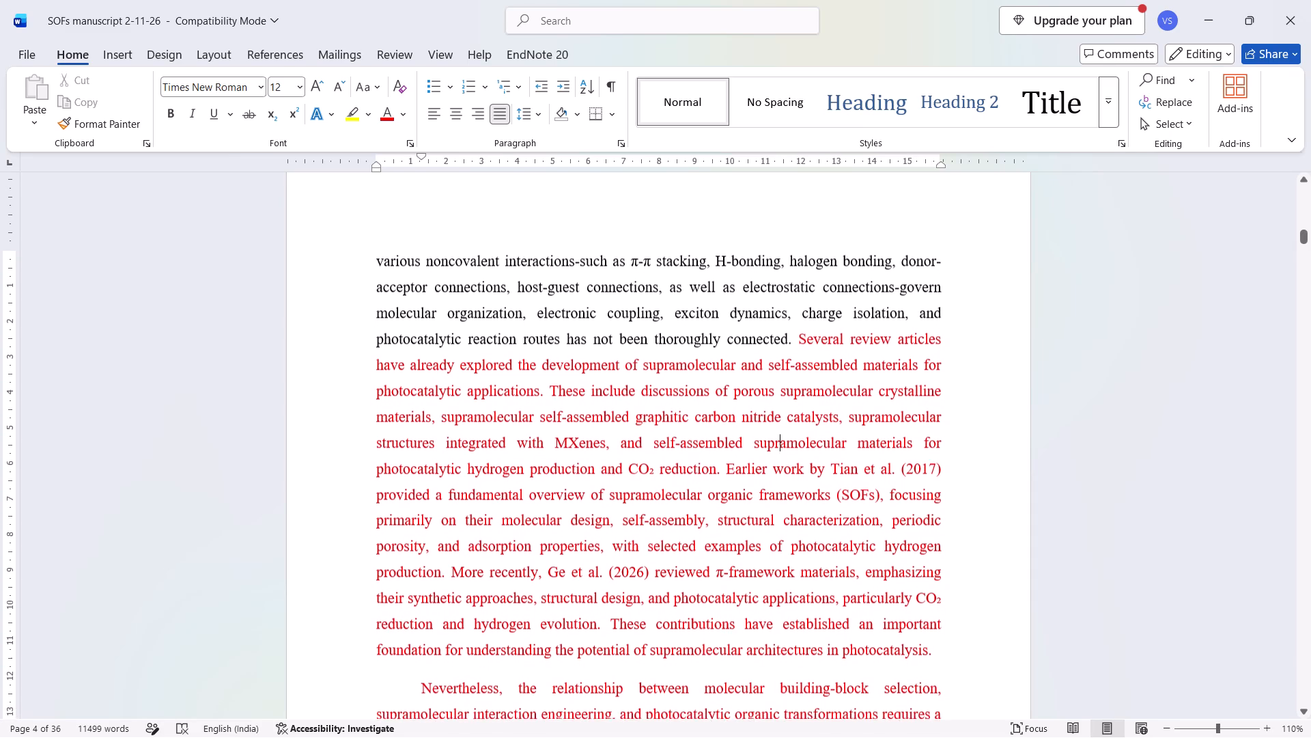
scroll(1021, 381, down, 3)
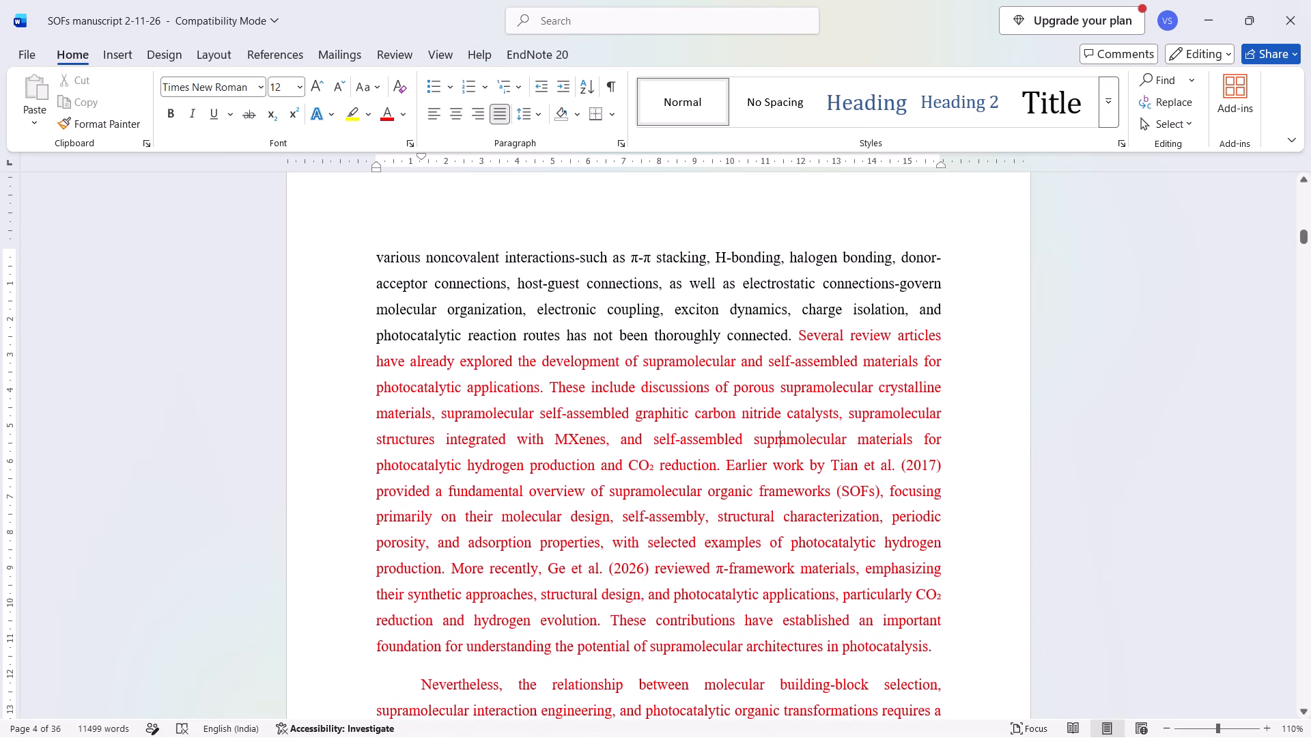
scroll(1021, 381, down, 2)
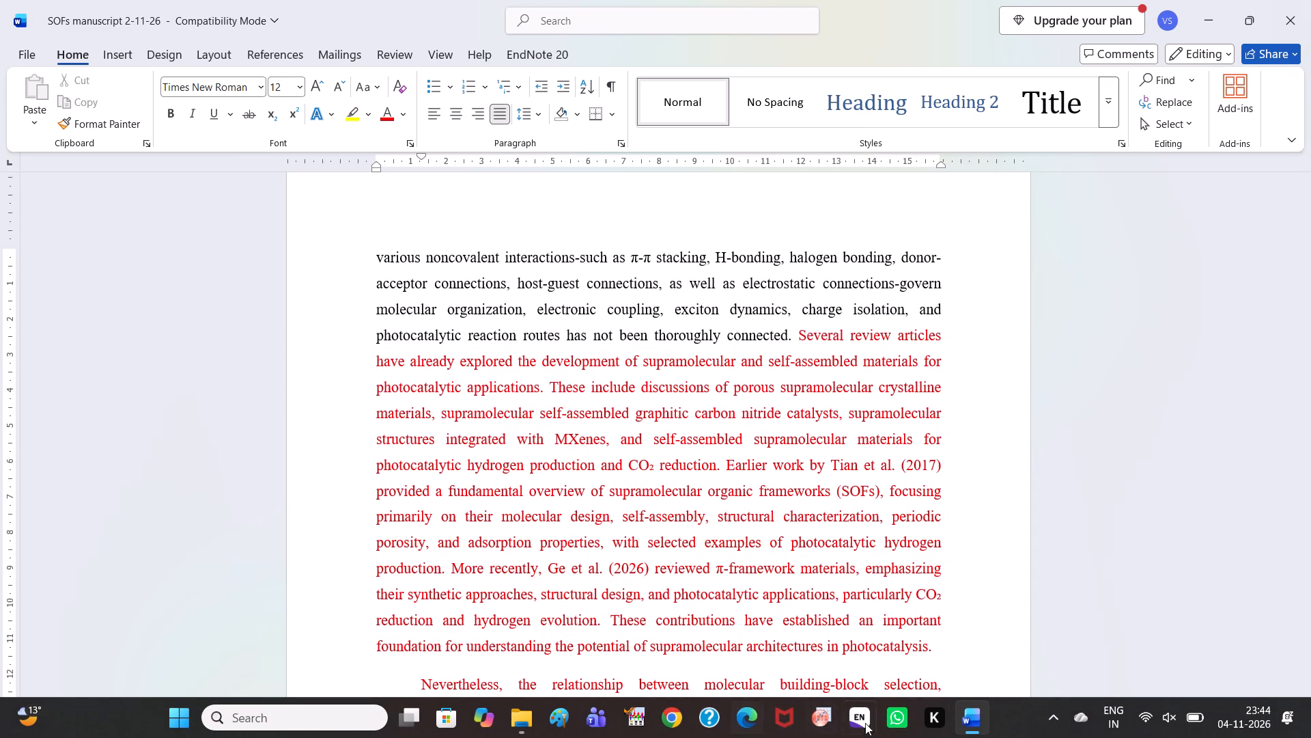
Open the application marked K.
click(939, 724)
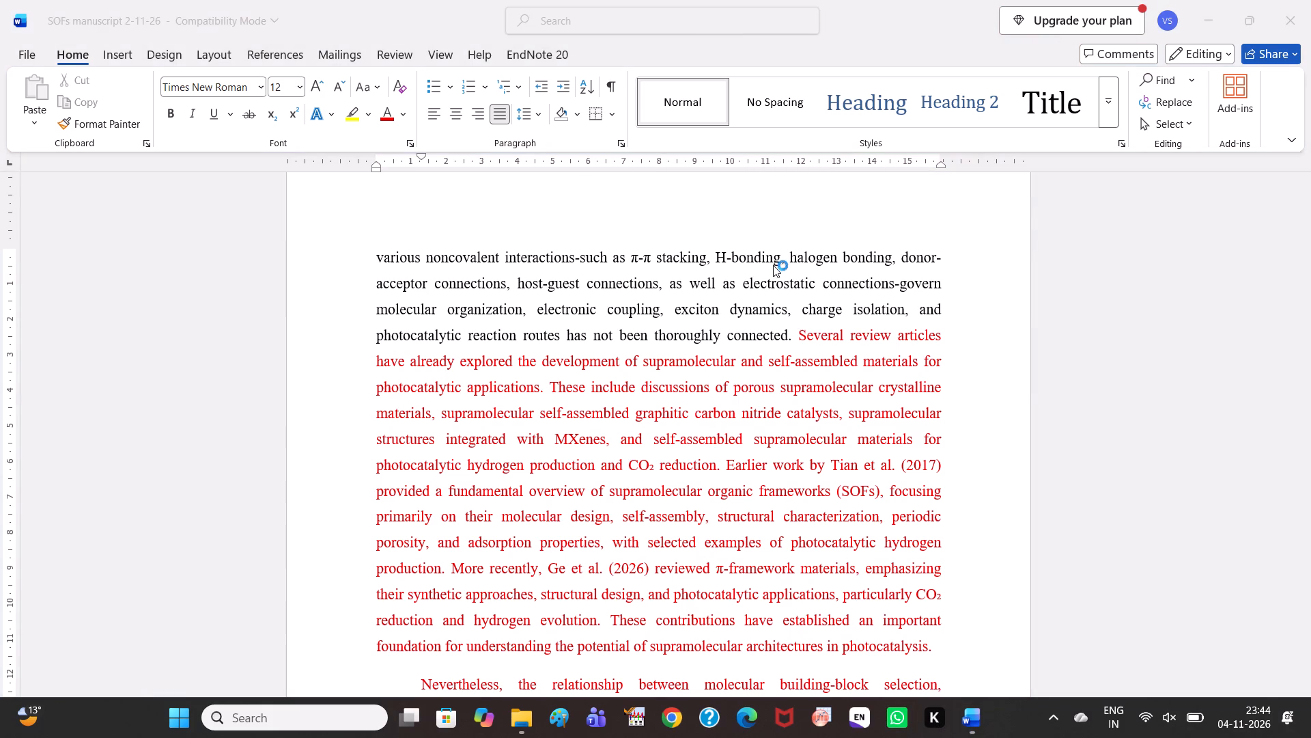
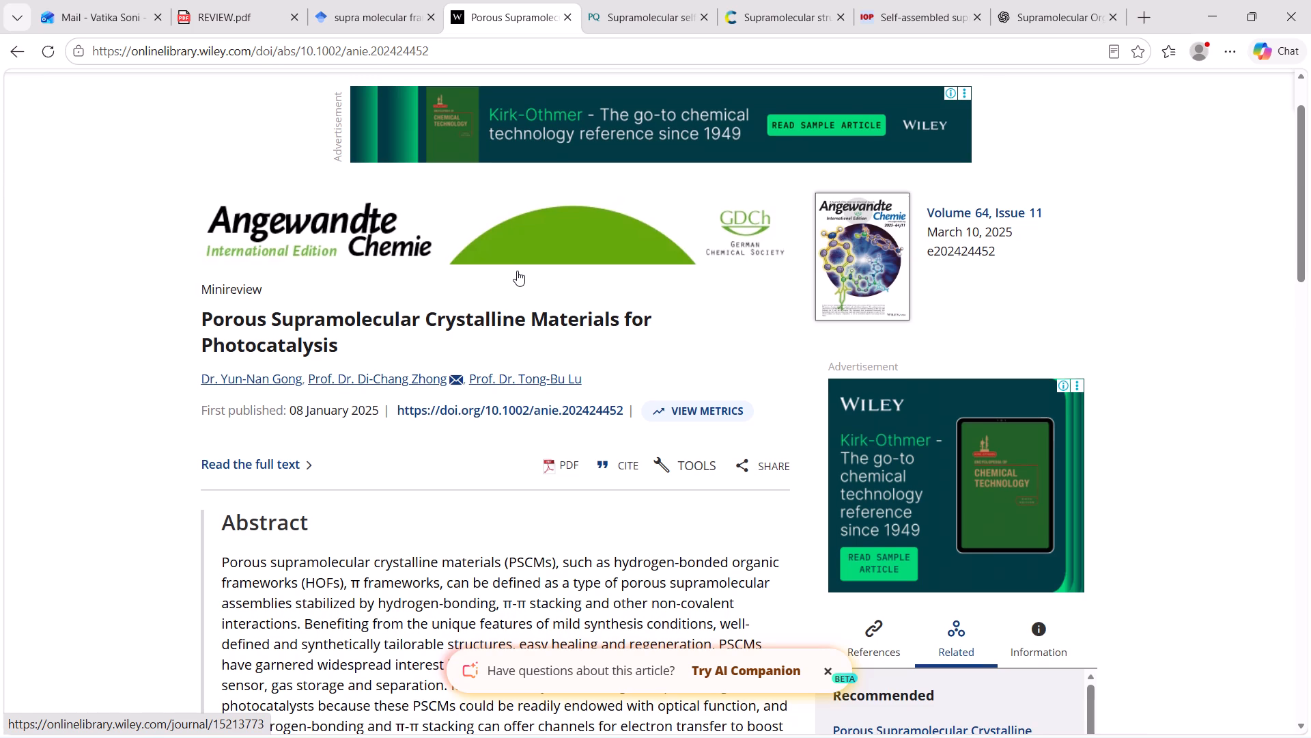
Leave the Wiley photocatalysis abstract and switch to the REVIEW.pdf document.
scroll(517, 271, down, 1)
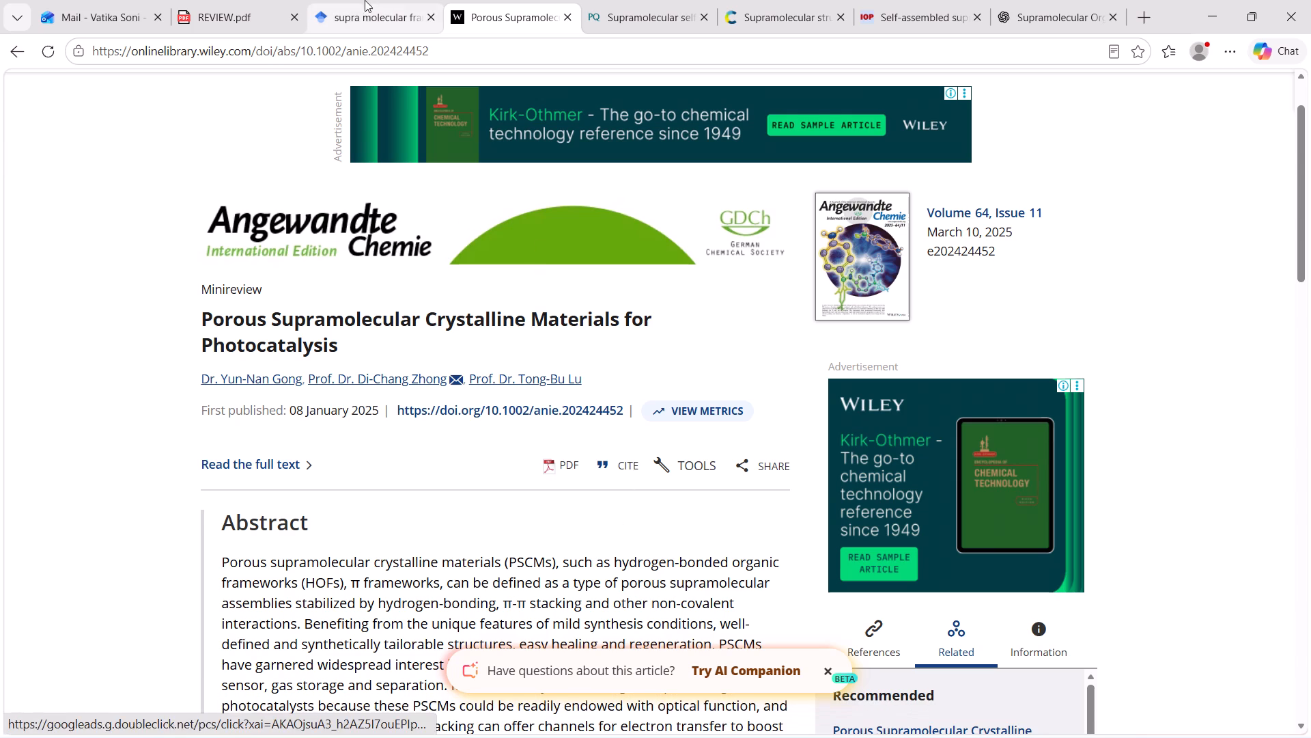
click(272, 19)
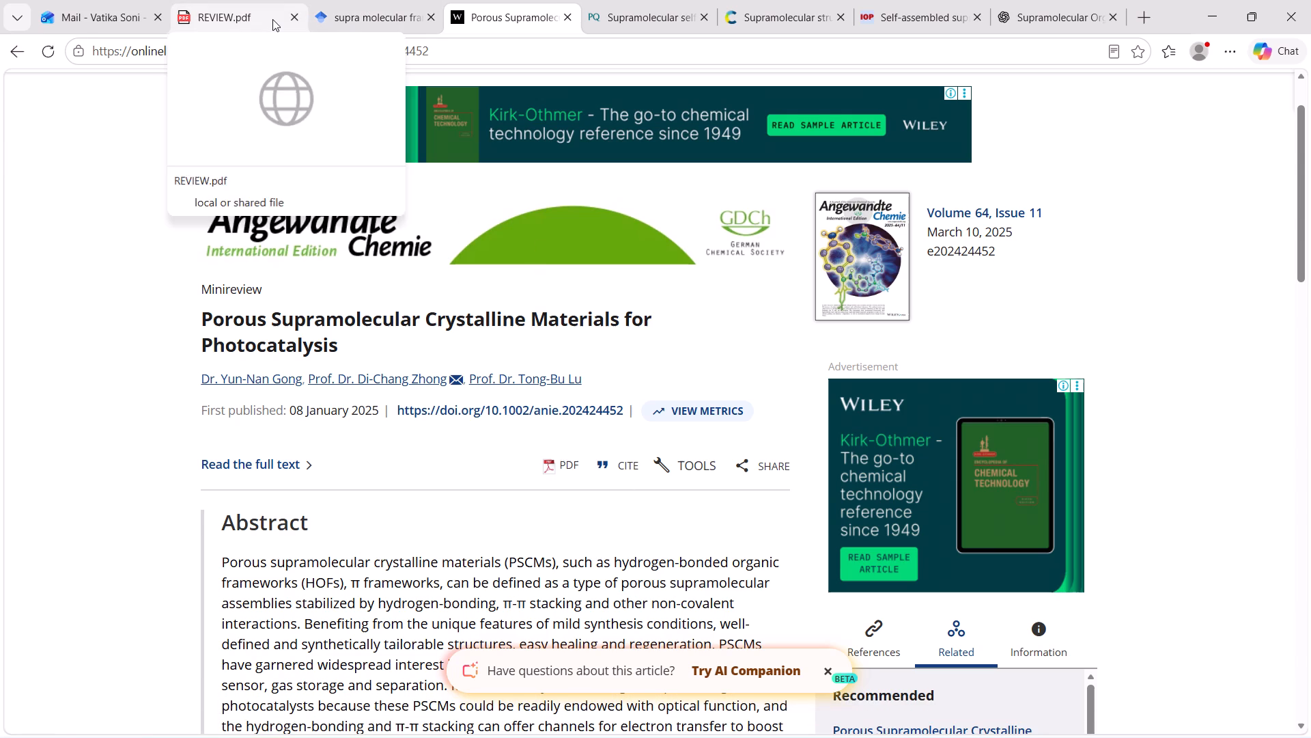
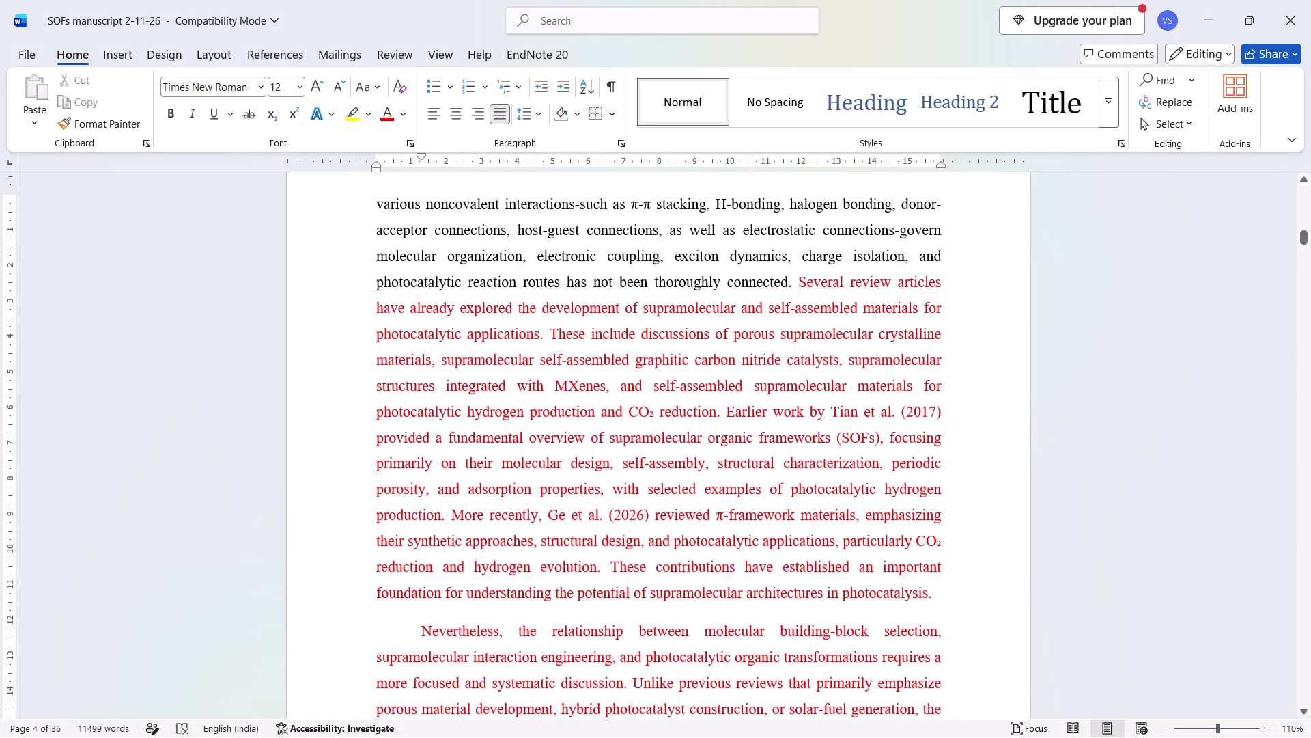
Read the red passage on existing supramolecular photocatalysis reviews, including Tian et al. (2017) and Ge et al. (2026), in the SOFs manuscript.
scroll(847, 392, down, 1)
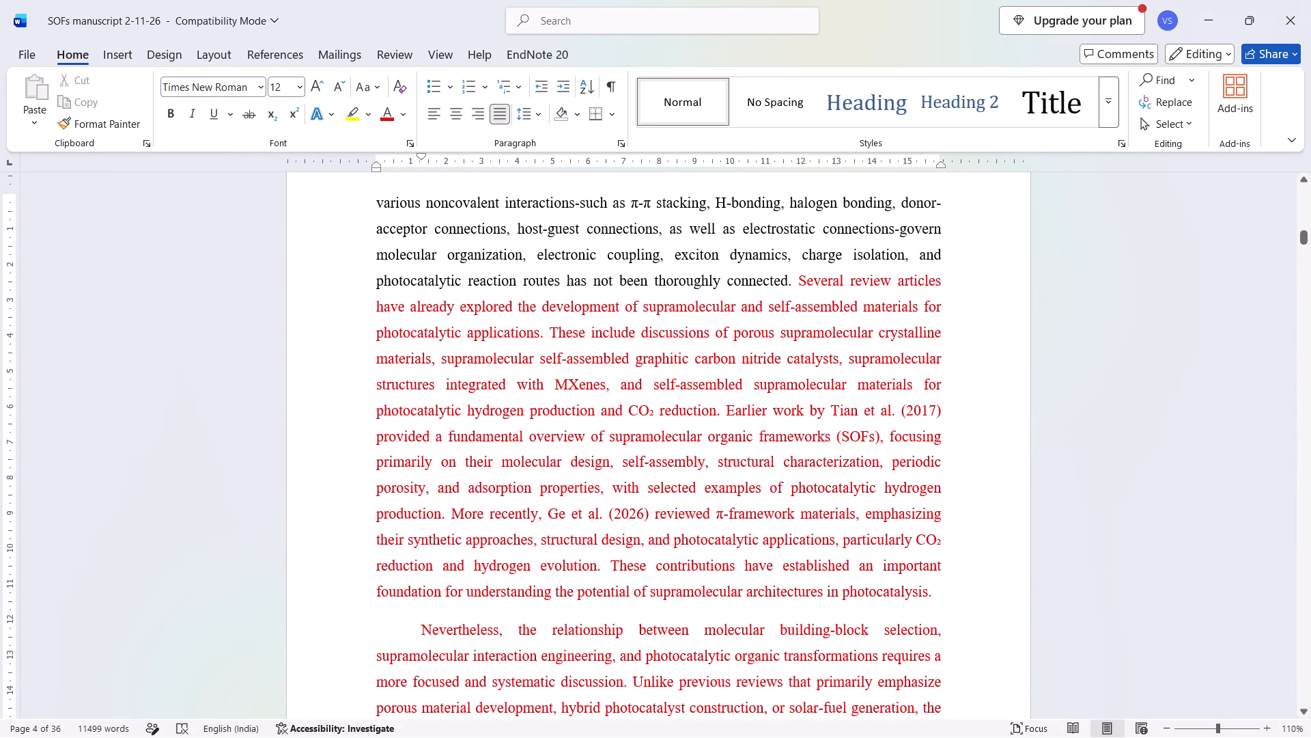
scroll(847, 392, down, 2)
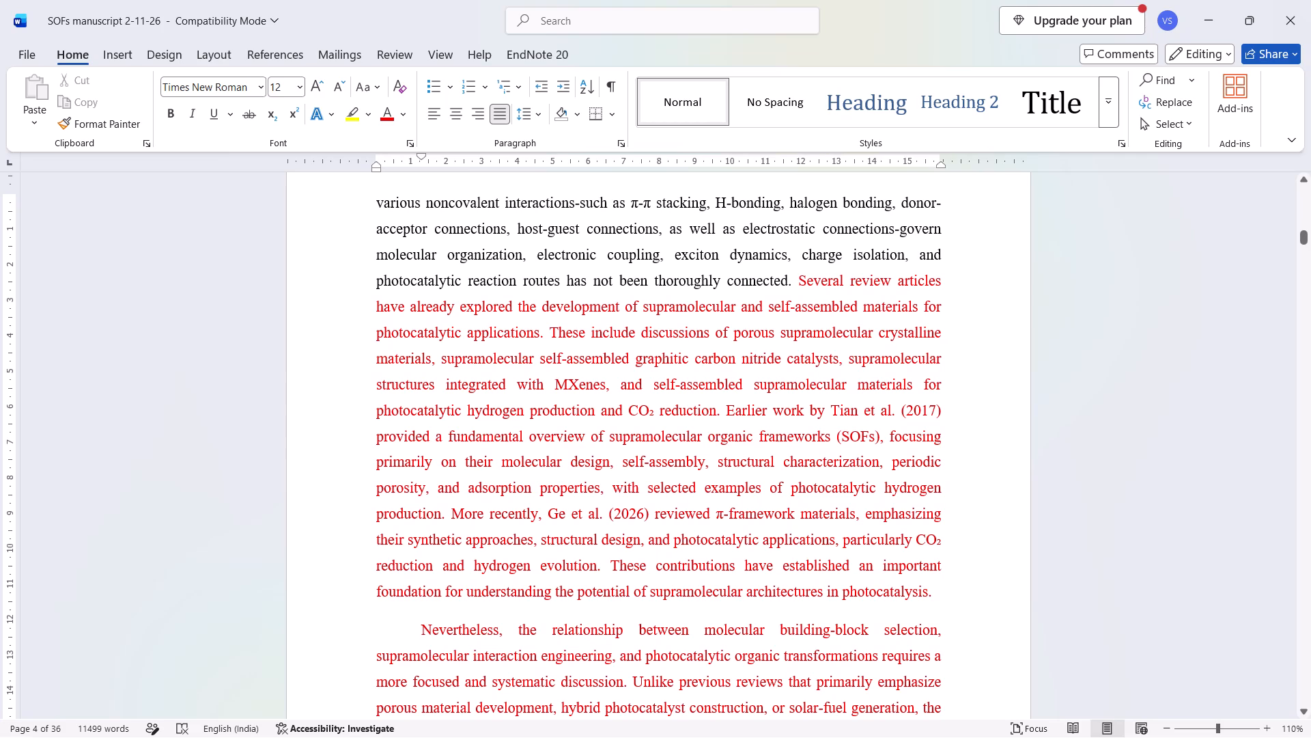
scroll(847, 392, down, 1)
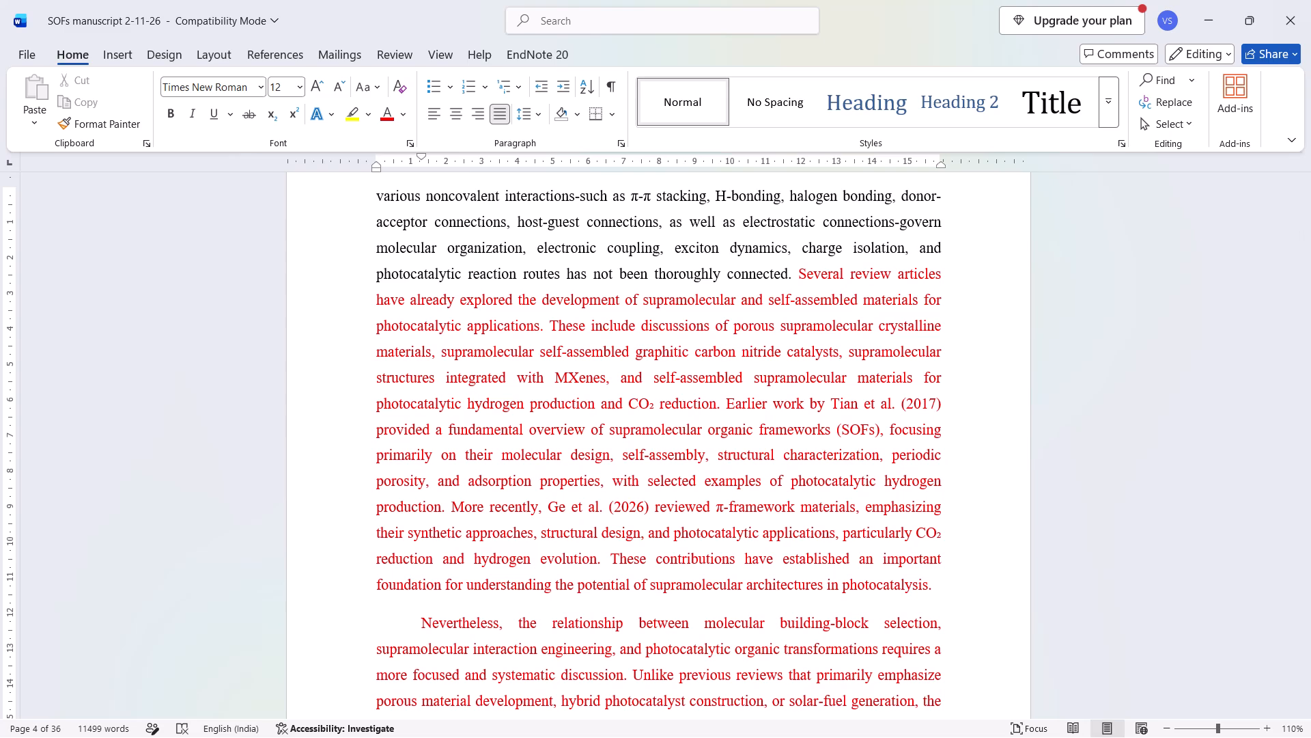
Replace the 2 in "CO₂ reduction" before "Earlier work by Tian et al." with a 2 in subscript formatting.
scroll(847, 392, down, 1)
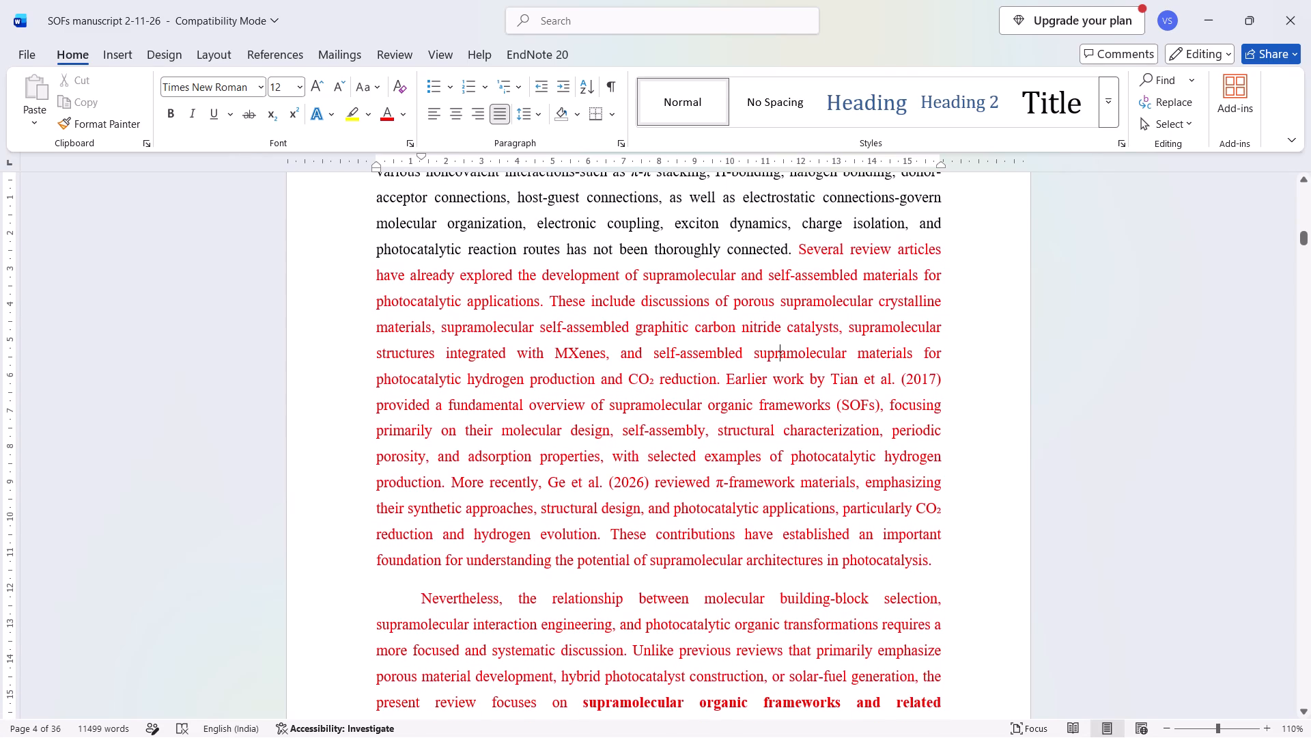
scroll(655, 379, left, 1)
scroll(655, 379, right, 1)
scroll(655, 379, left, 1)
drag(655, 379, 645, 383)
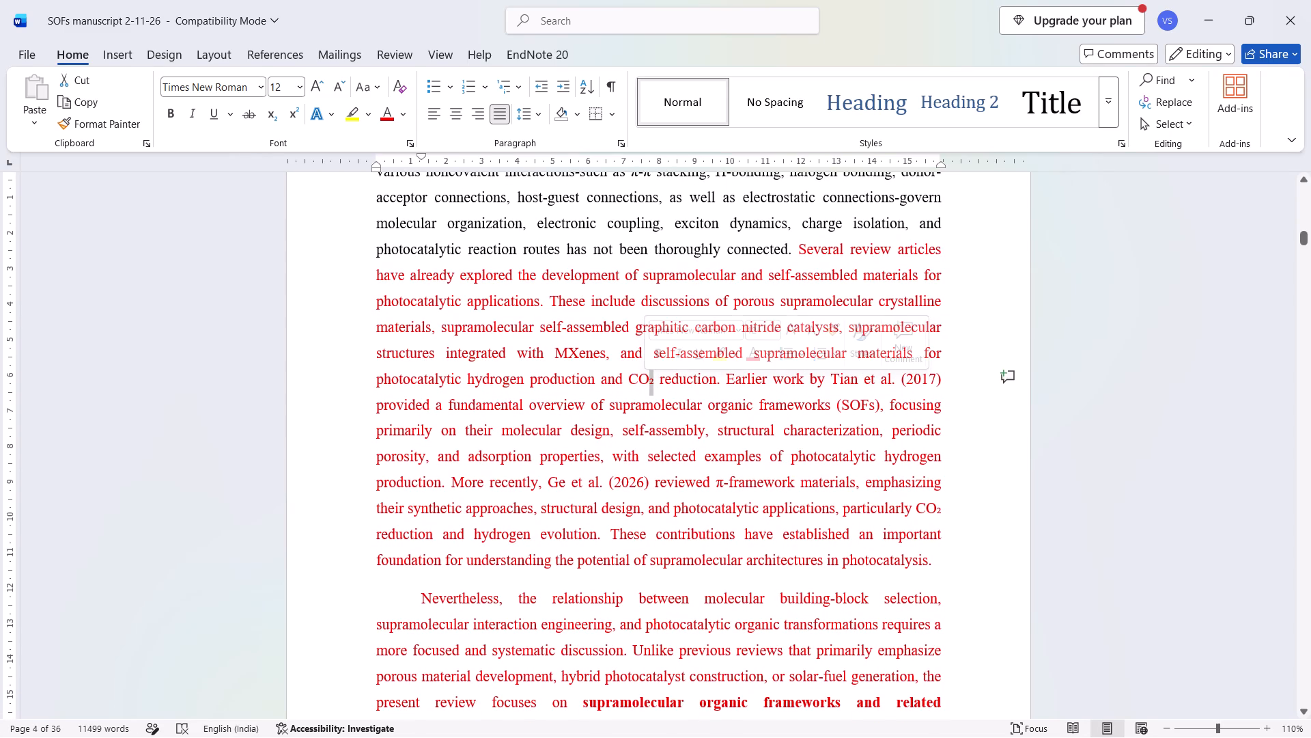
click(272, 115)
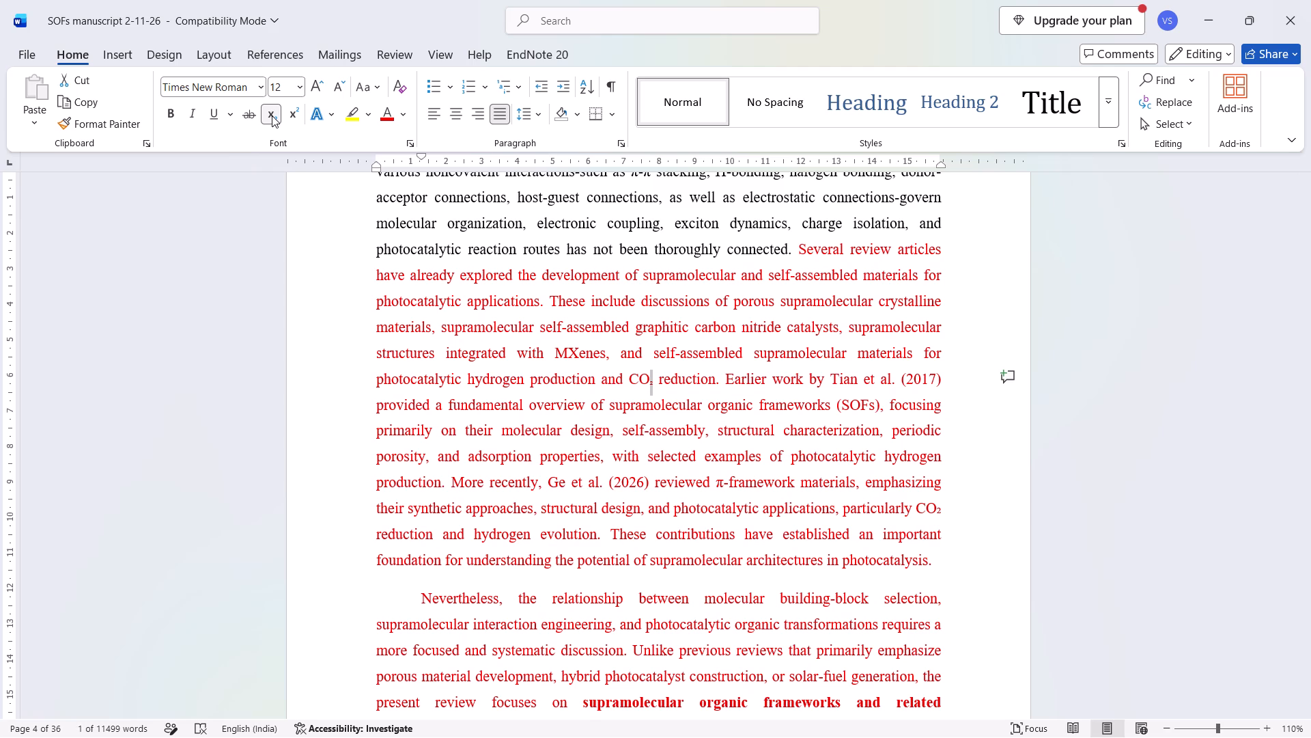
key(2)
Replace the 2 in "particularly CO₂ reduction" in the sentence on Ge et al. (2026) with a subscript-formatted 2 followed by a space.
scroll(692, 334, down, 1)
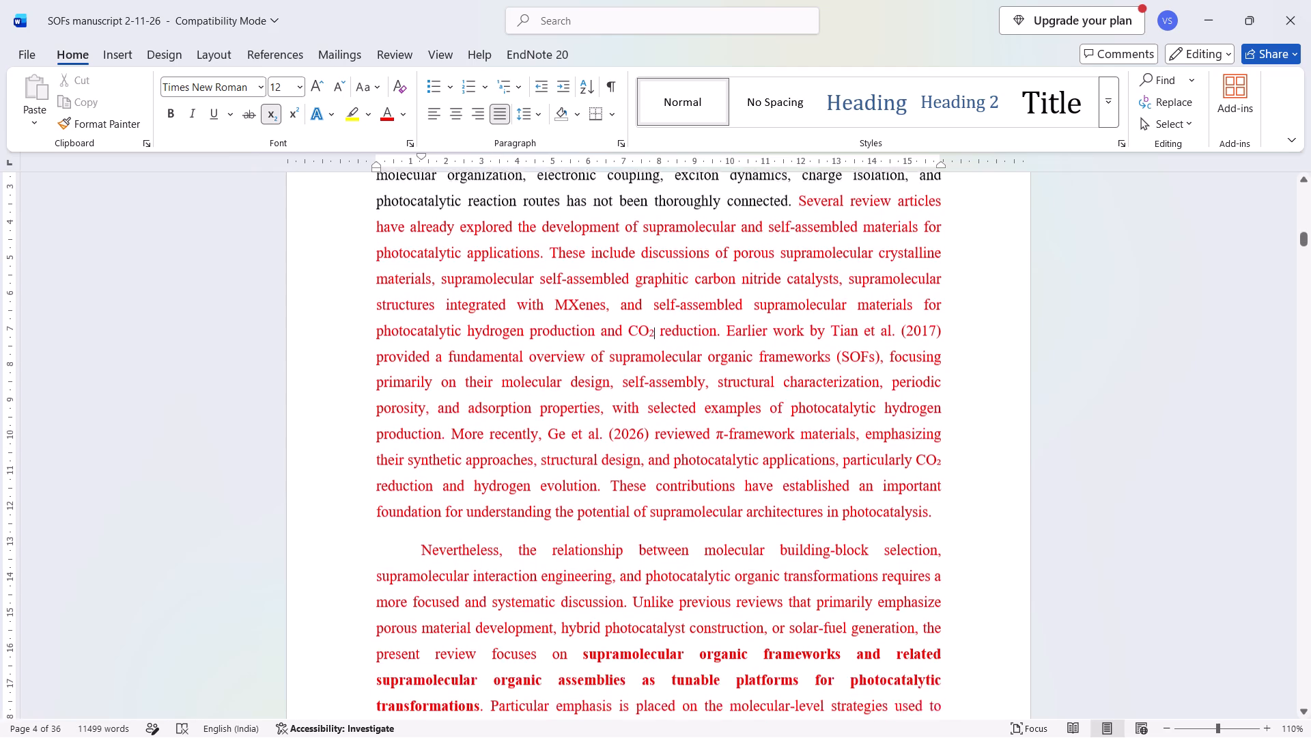
scroll(692, 334, down, 2)
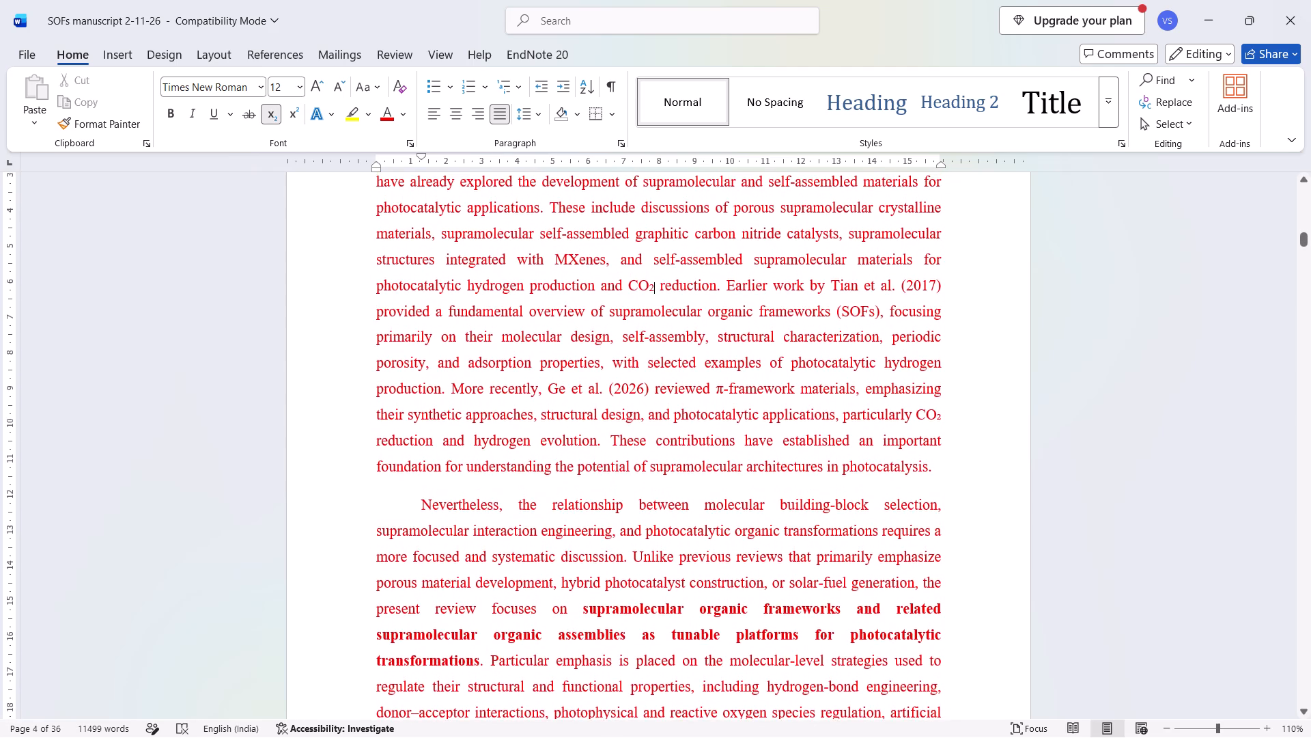
scroll(692, 334, down, 4)
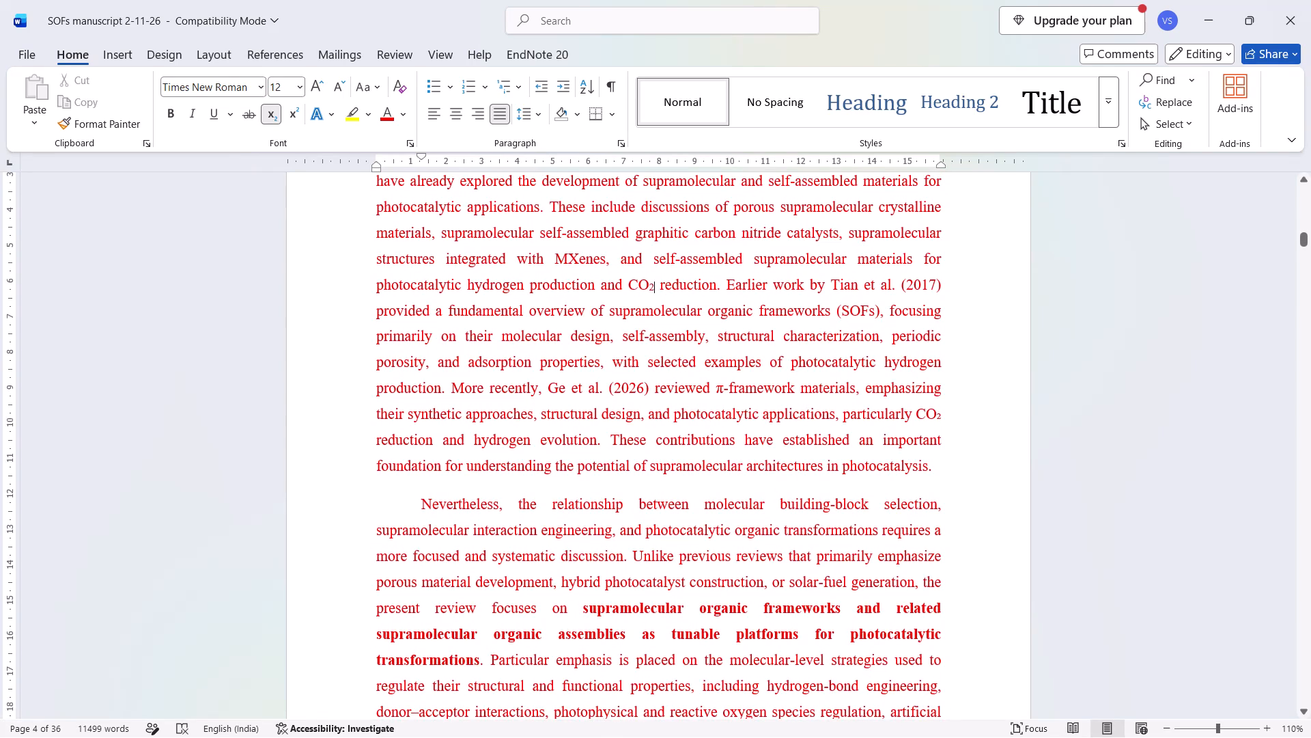
scroll(692, 334, down, 2)
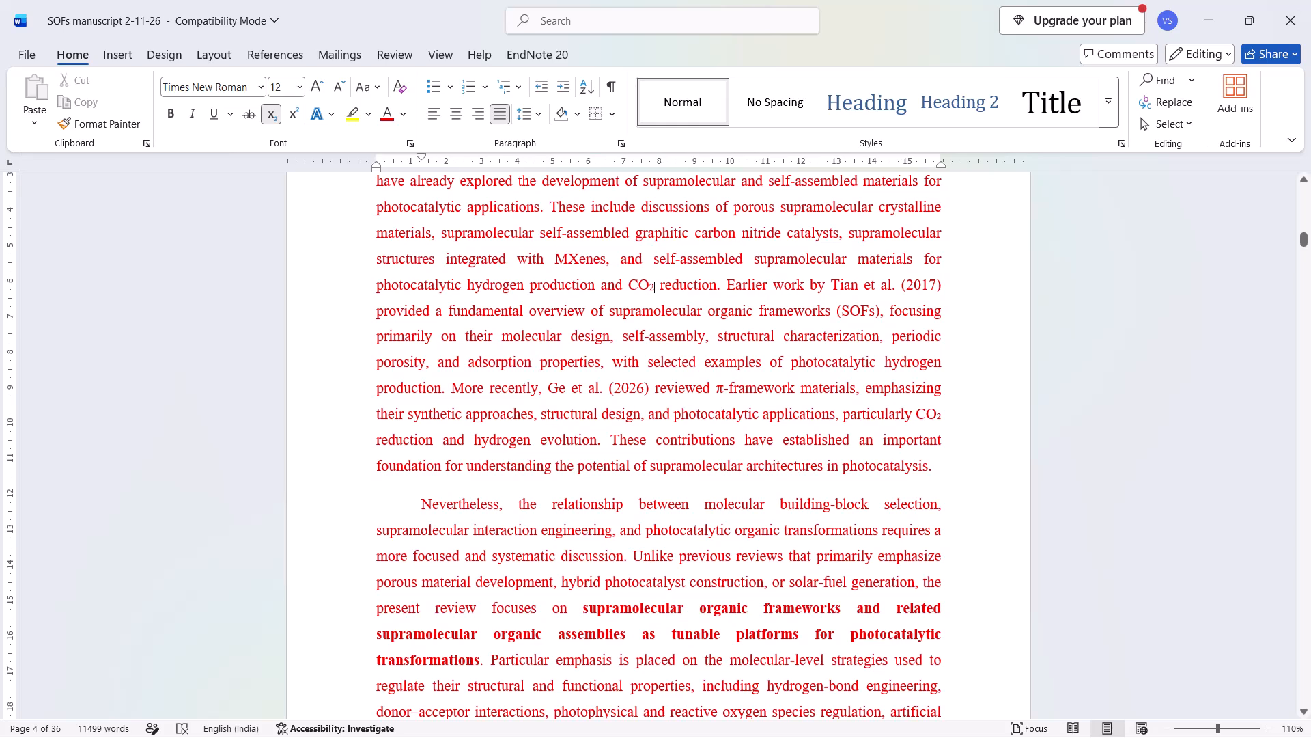
scroll(692, 334, down, 1)
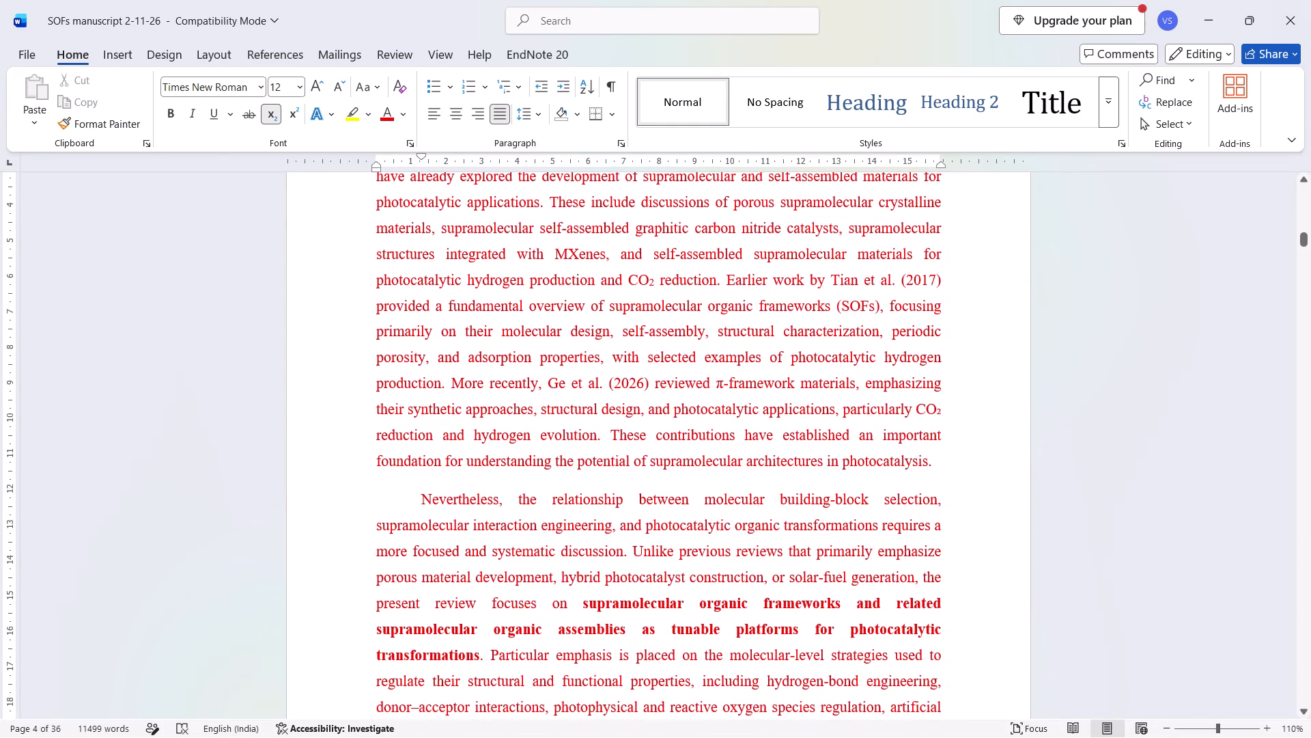
scroll(692, 334, down, 1)
click(440, 382)
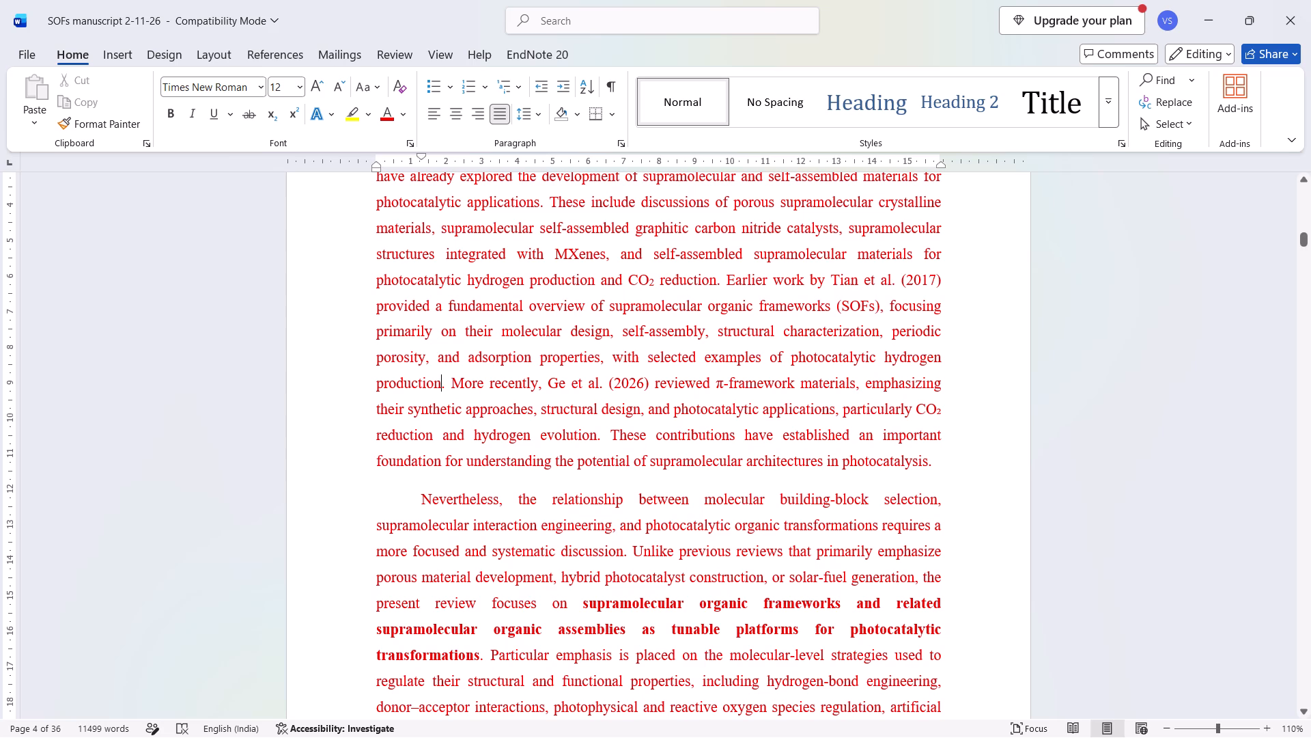
drag(944, 412, 937, 413)
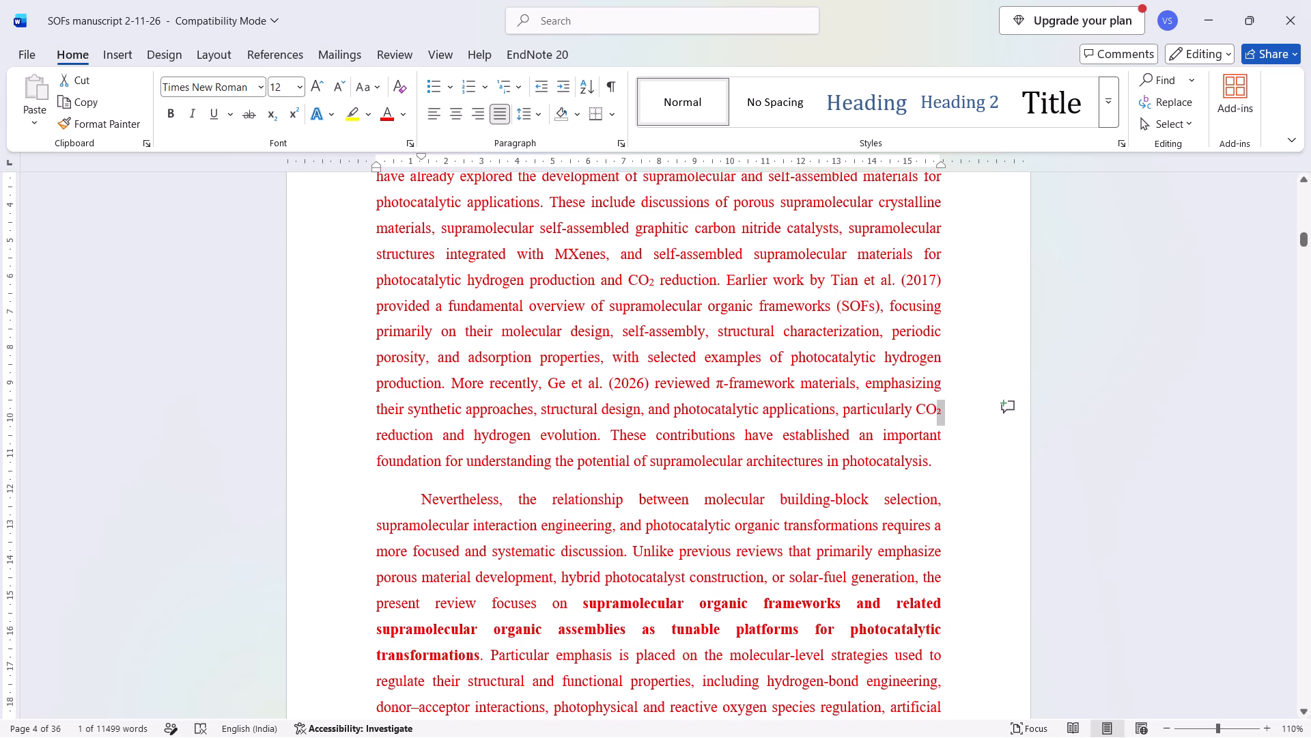
click(274, 122)
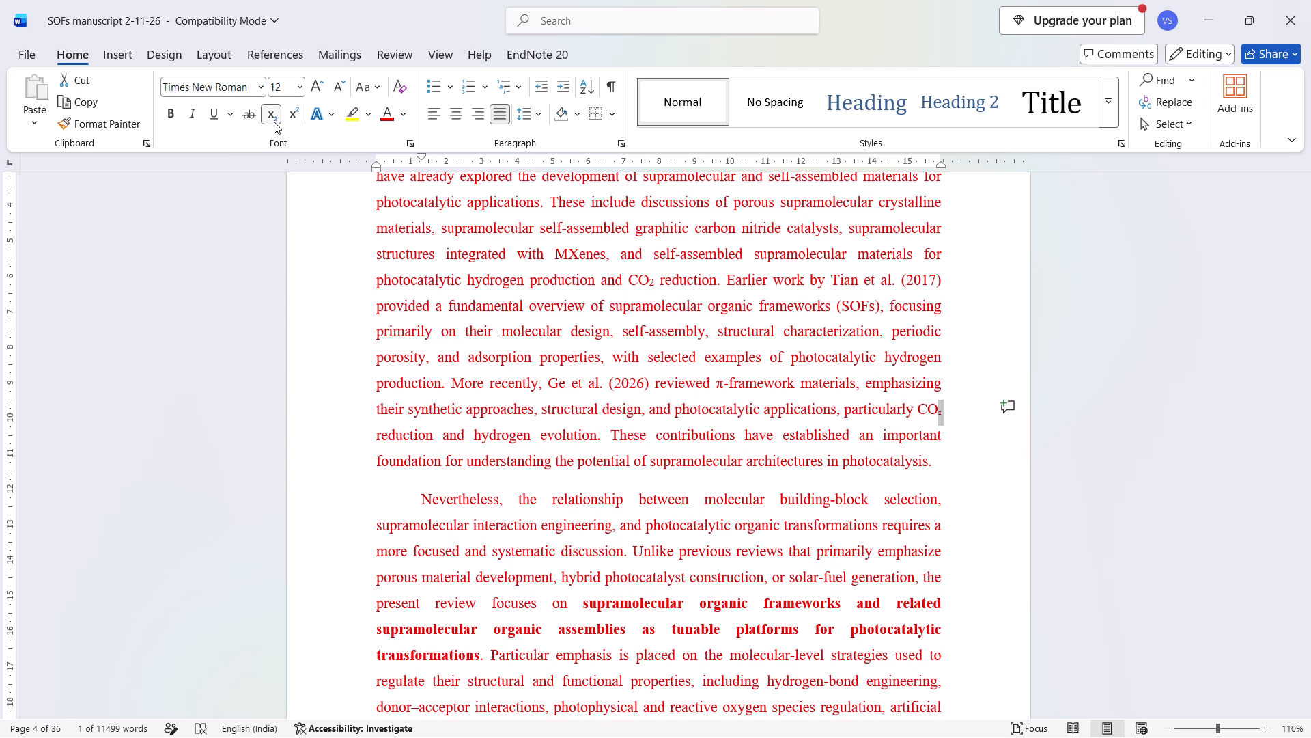
key(2)
key(space)
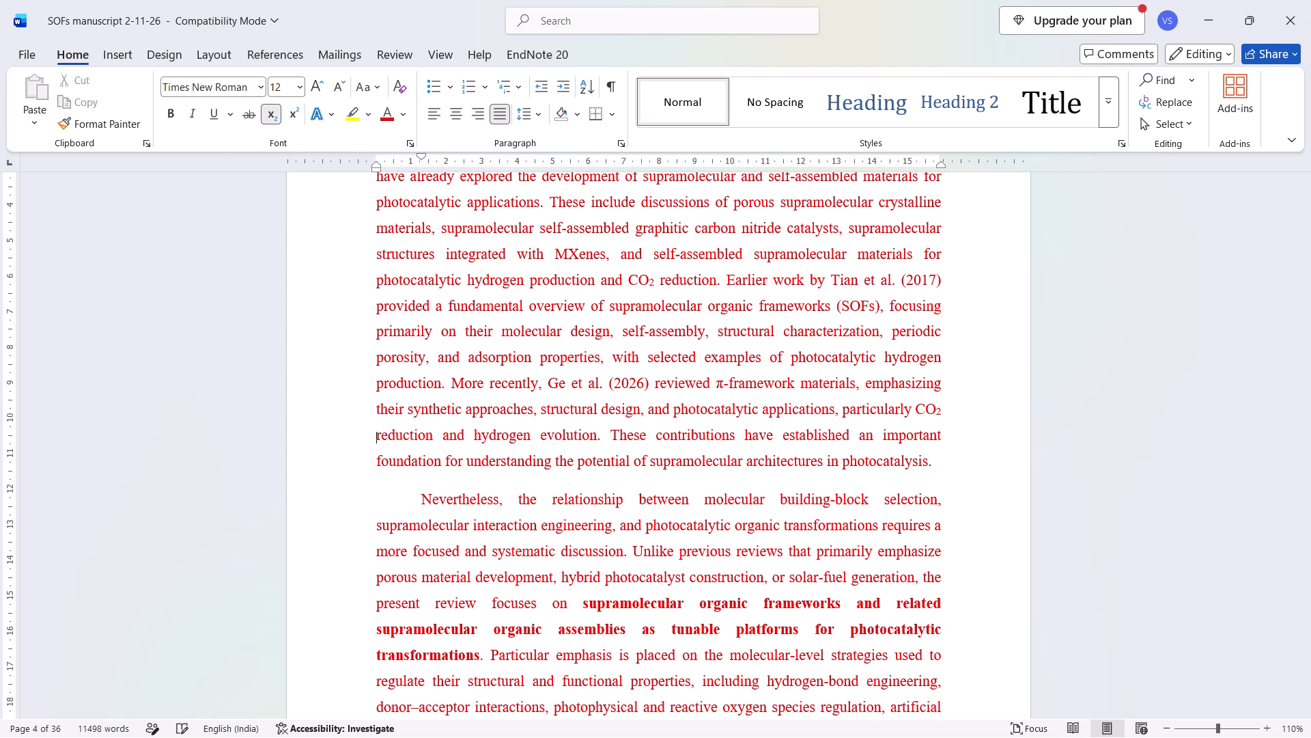
Save the manuscript.
key(ctrl+s)
Replace "hydrogen" with "H2" before "evolution" in the Ge et al. (2026) sentence, formatting the 2 as subscript.
scroll(929, 474, down, 1)
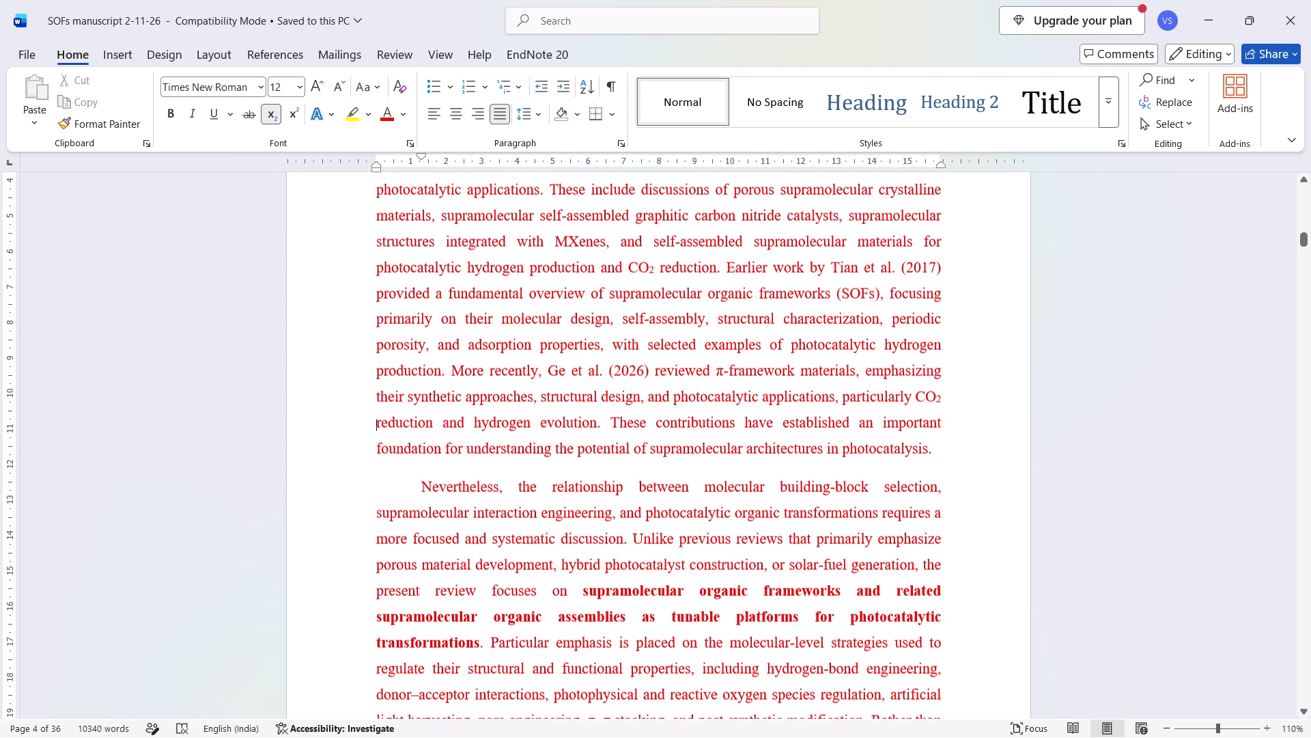
scroll(929, 474, down, 2)
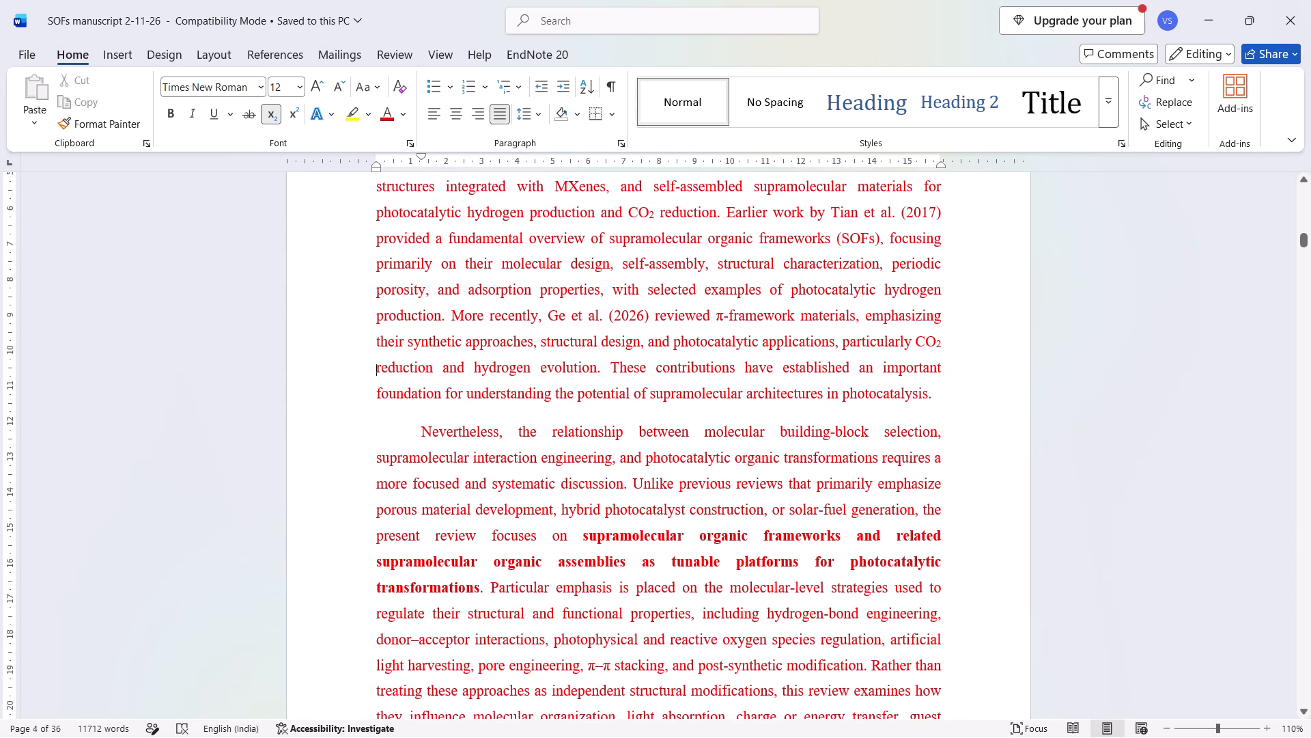
scroll(974, 448, down, 1)
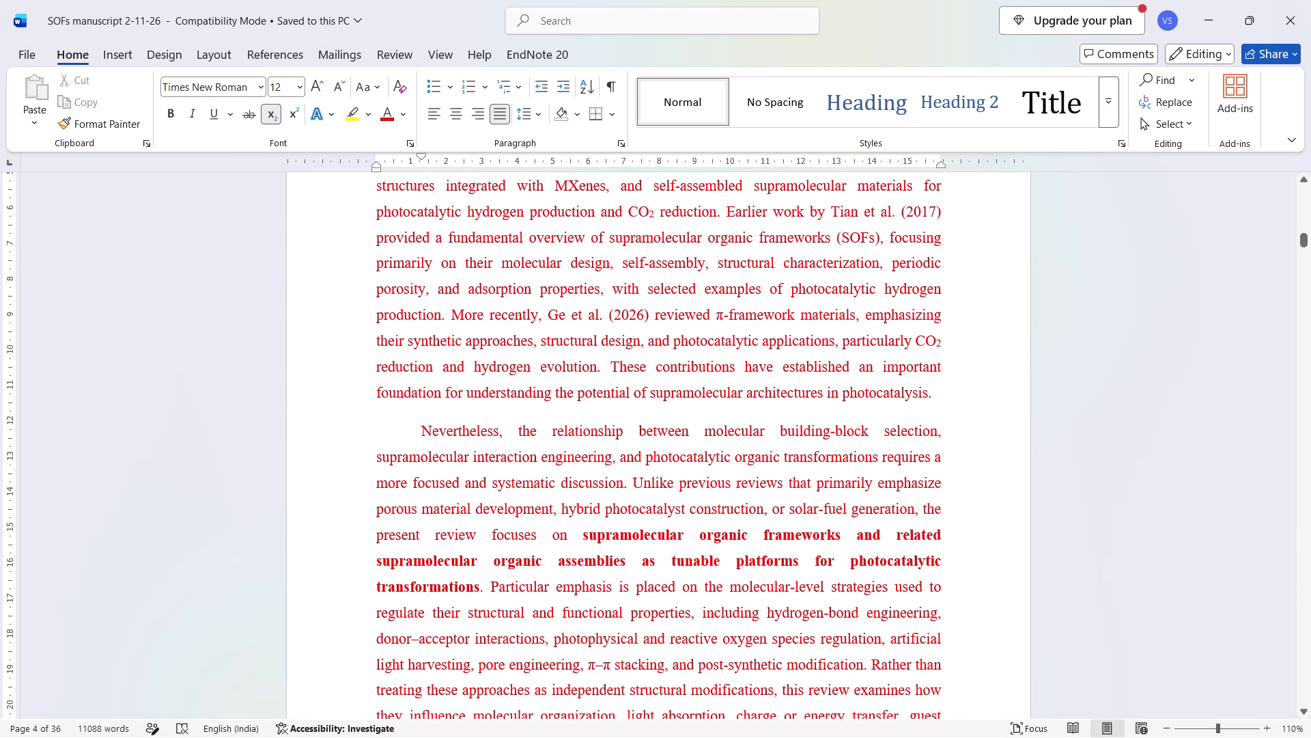
drag(535, 368, 472, 369)
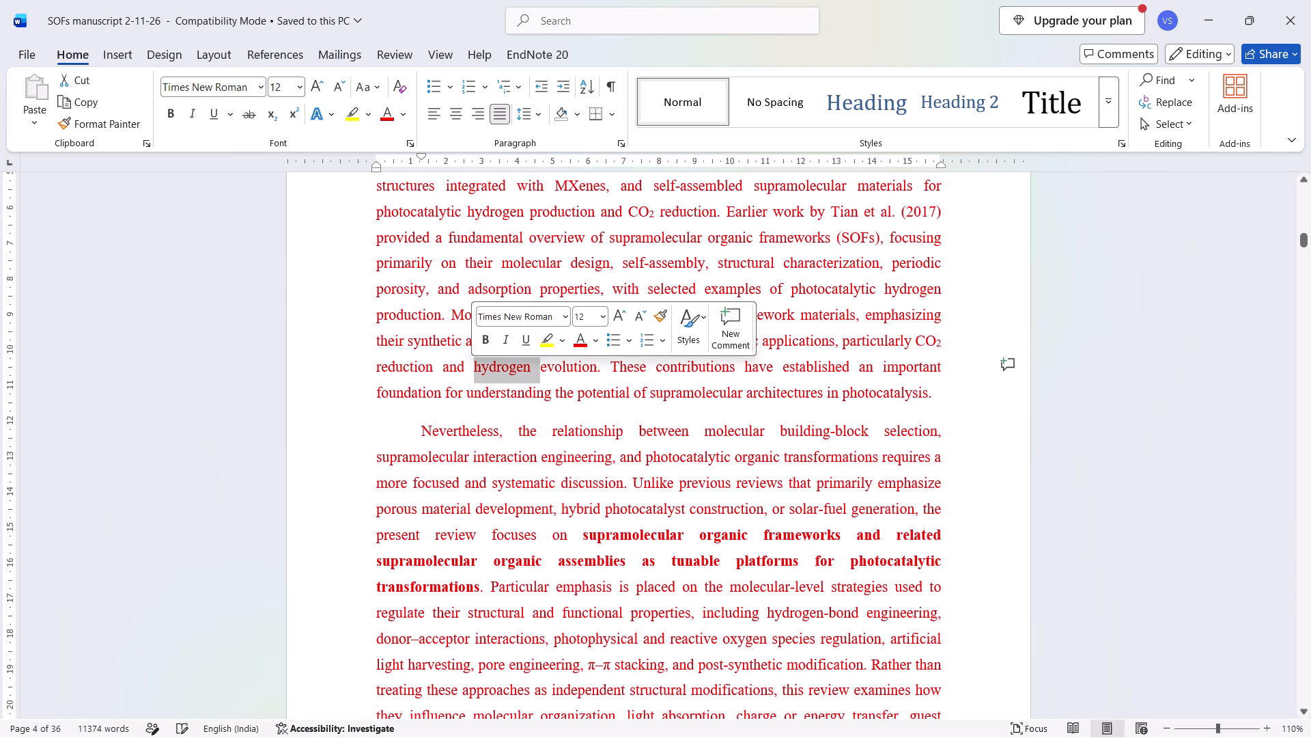
text(H2)
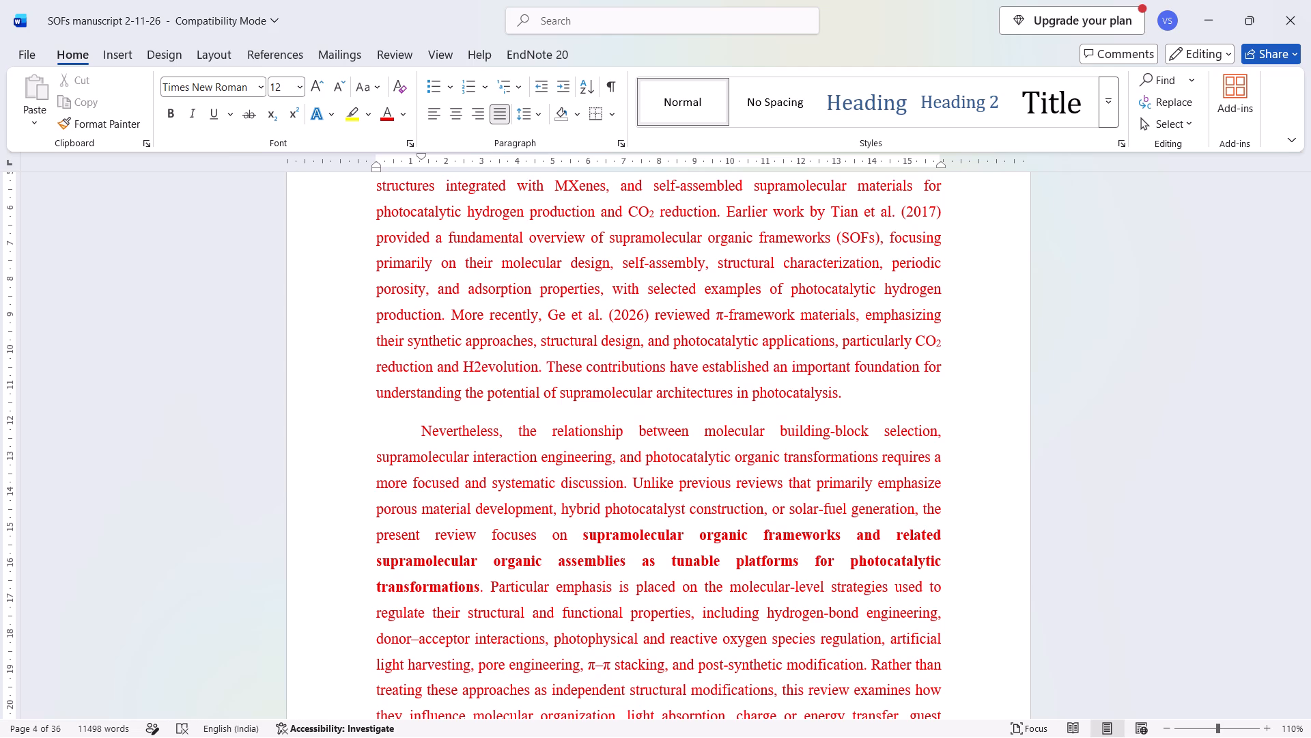
key(space)
drag(481, 365, 477, 366)
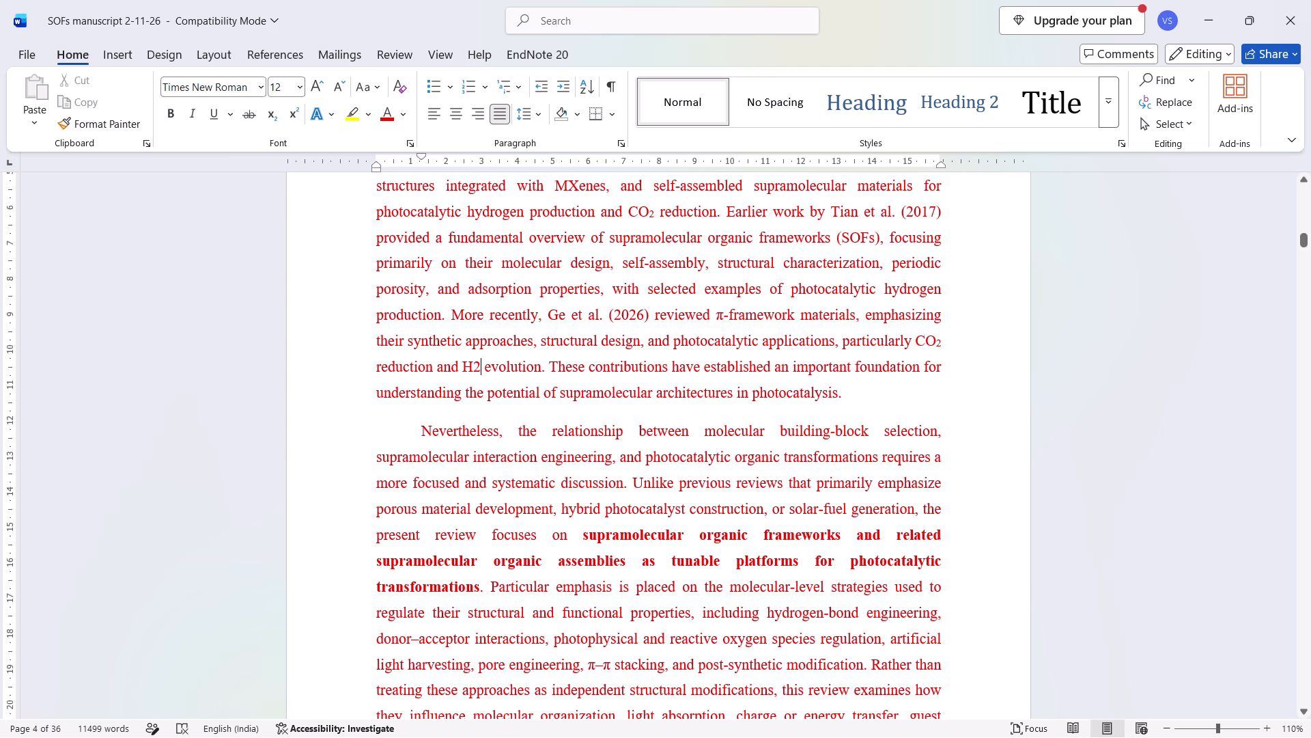
drag(477, 366, 475, 366)
click(268, 121)
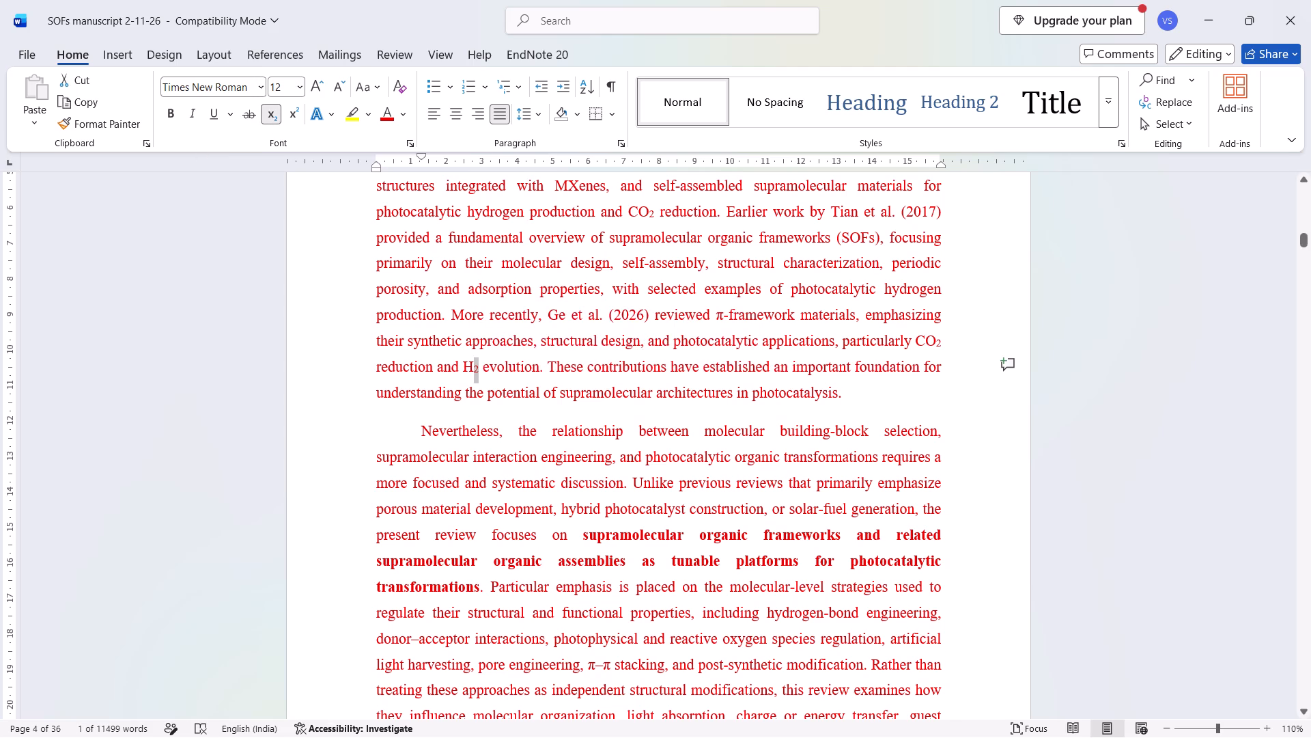
Replace "hydrogen" with "H2" in "photocatalytic hydrogen production and CO₂ reduction", formatting the 2 as subscript.
scroll(903, 323, down, 1)
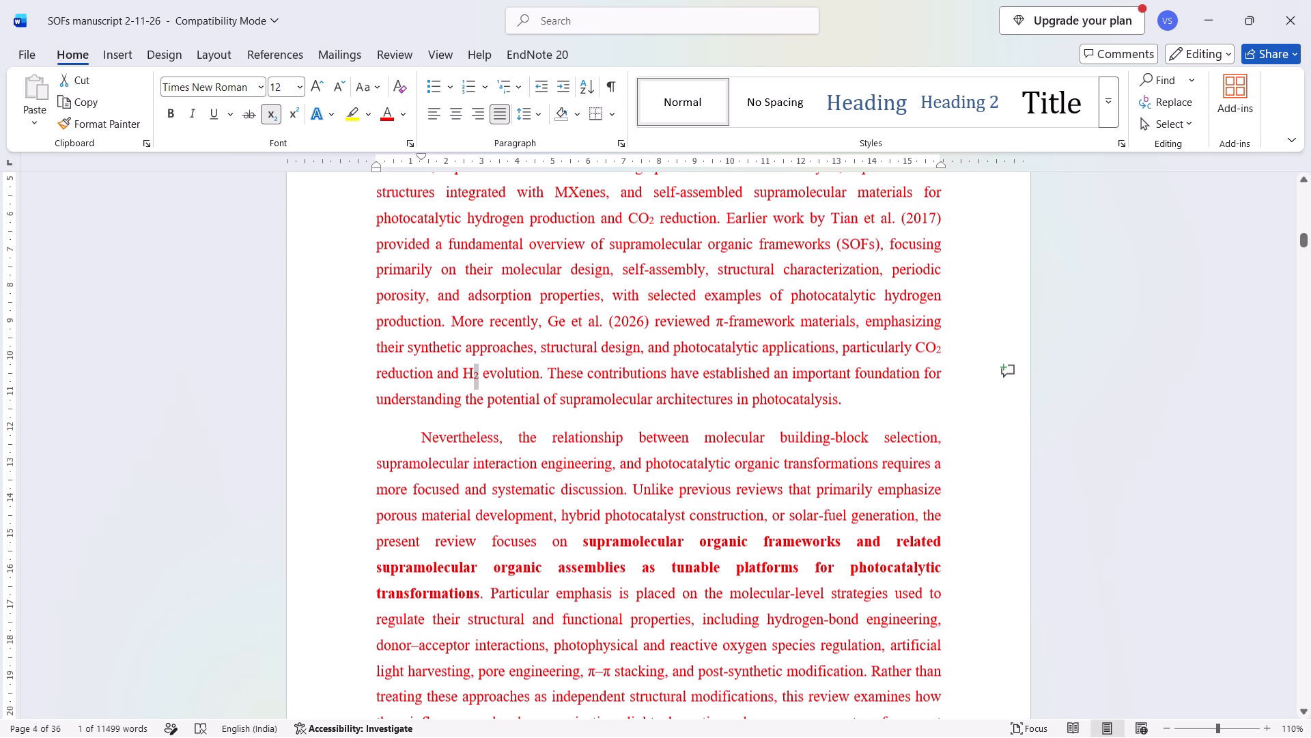
drag(521, 218, 470, 218)
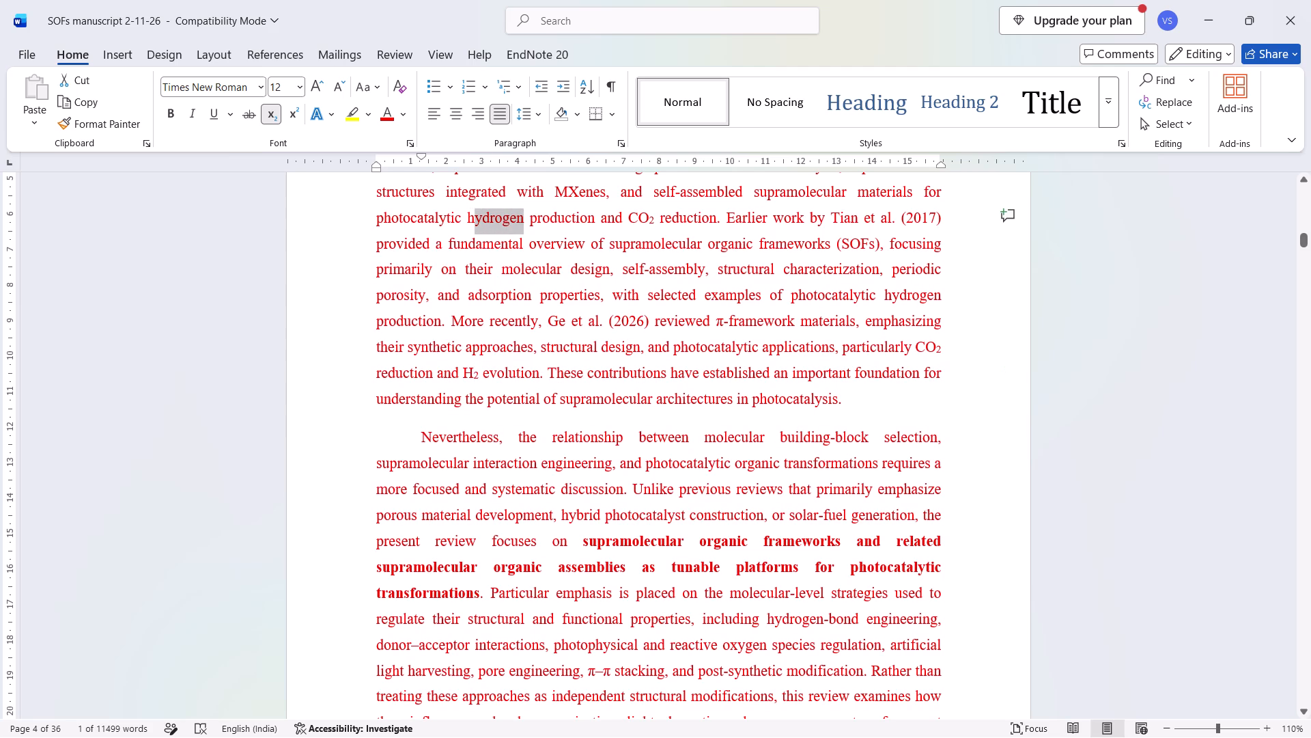
drag(470, 218, 468, 218)
text(H2)
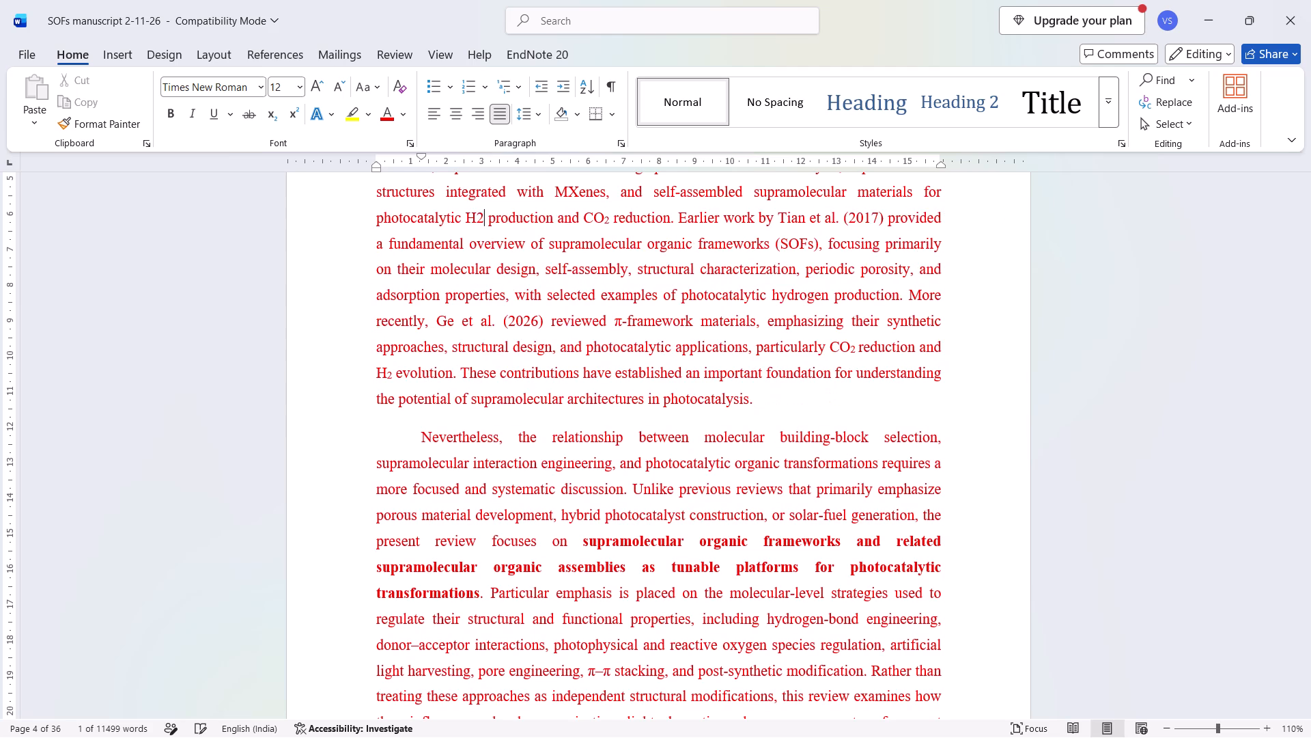
click(483, 217)
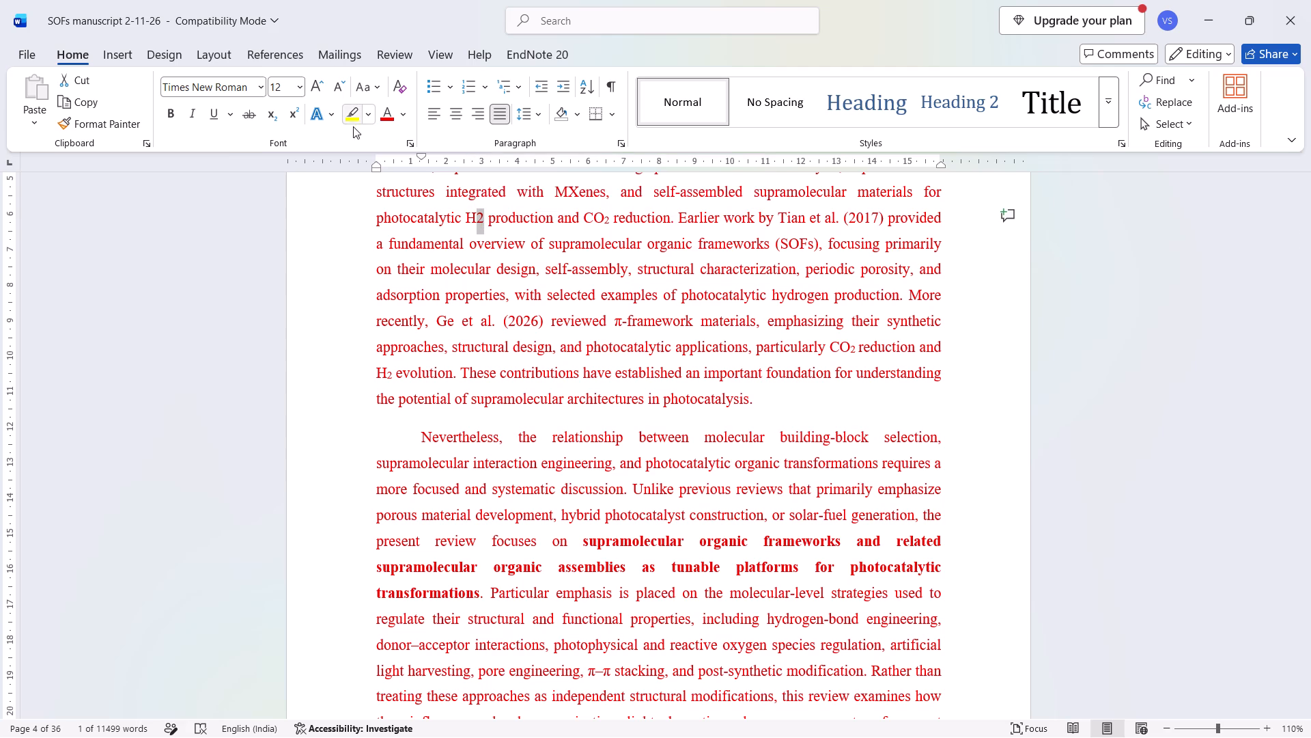
click(280, 115)
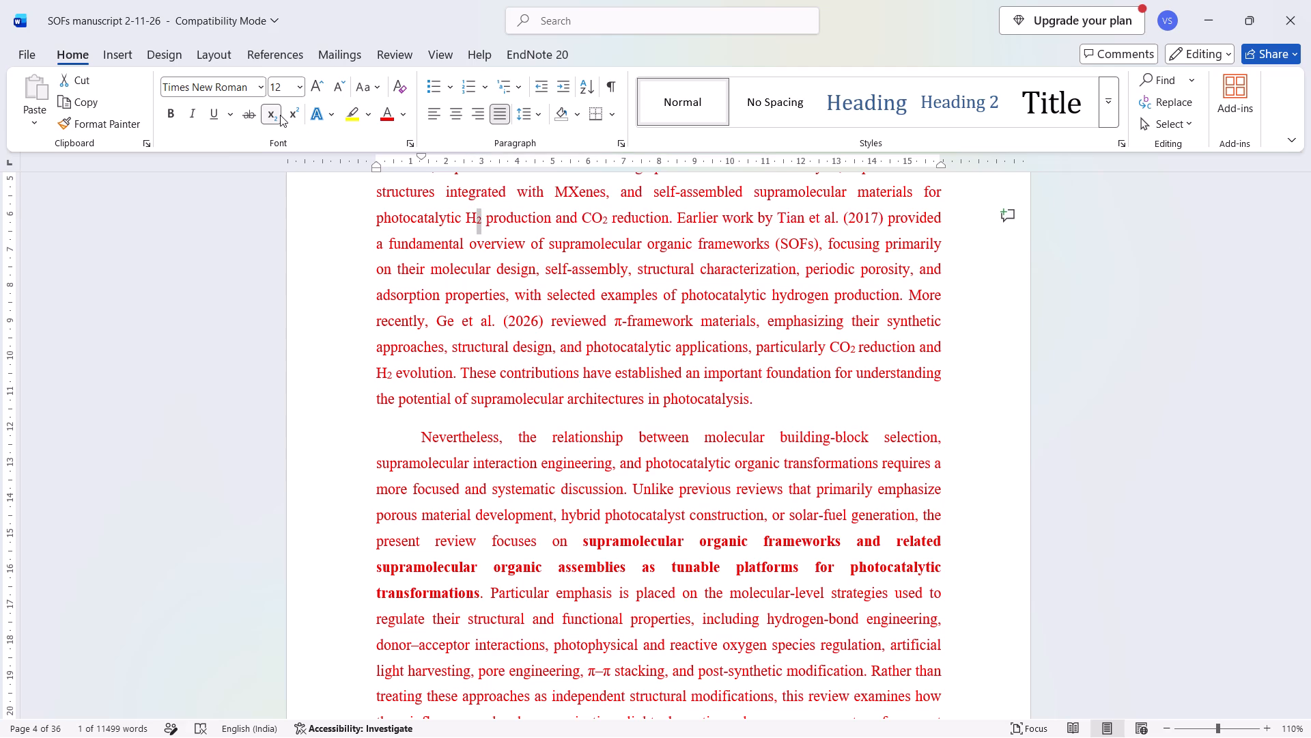
Read through the rest of the red revised text, including the "Nevertheless" paragraph and the start of the "Furthermore" paragraph.
scroll(668, 345, down, 1)
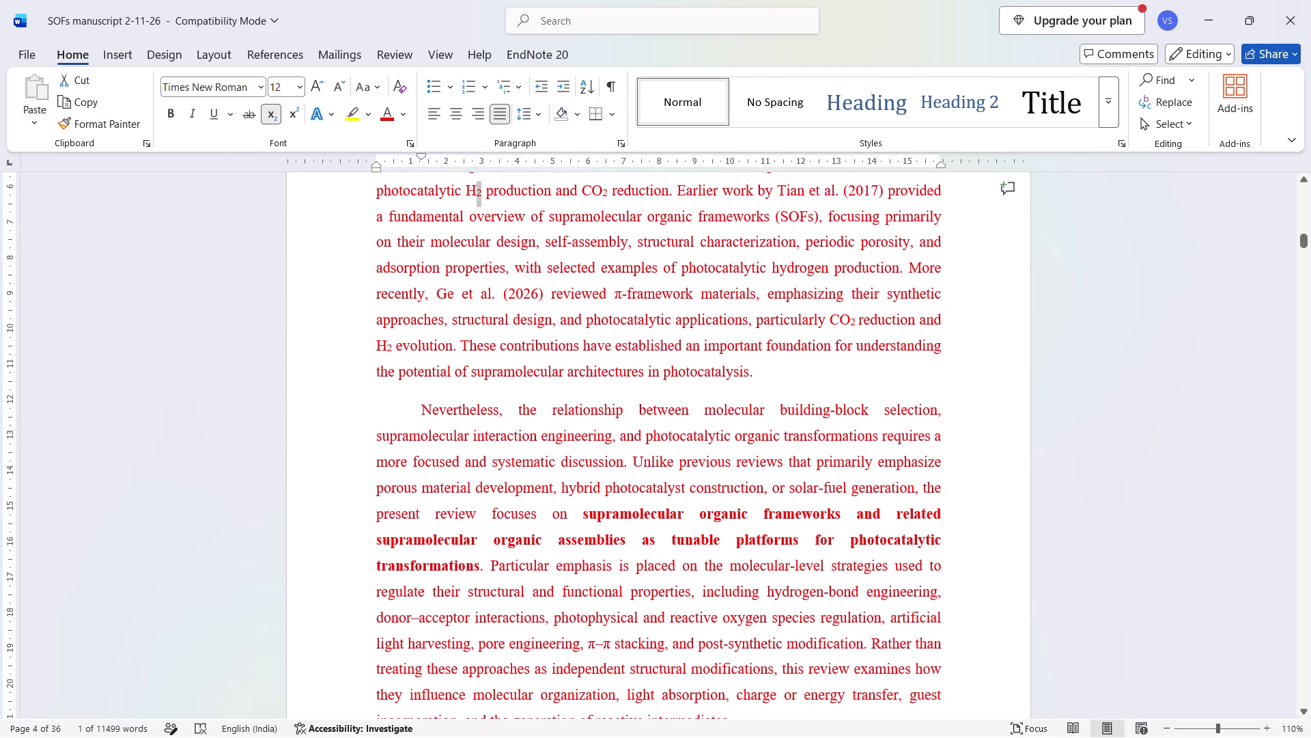
scroll(668, 345, down, 1)
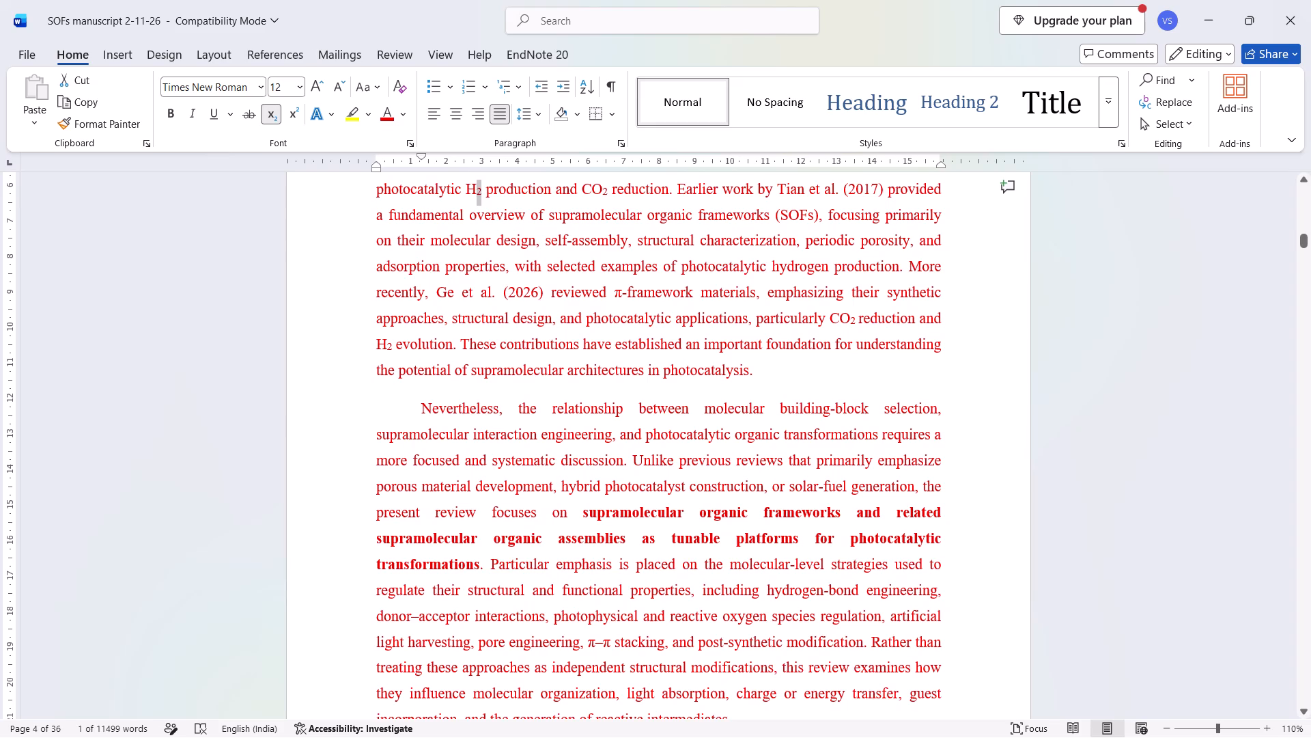
scroll(849, 312, down, 1)
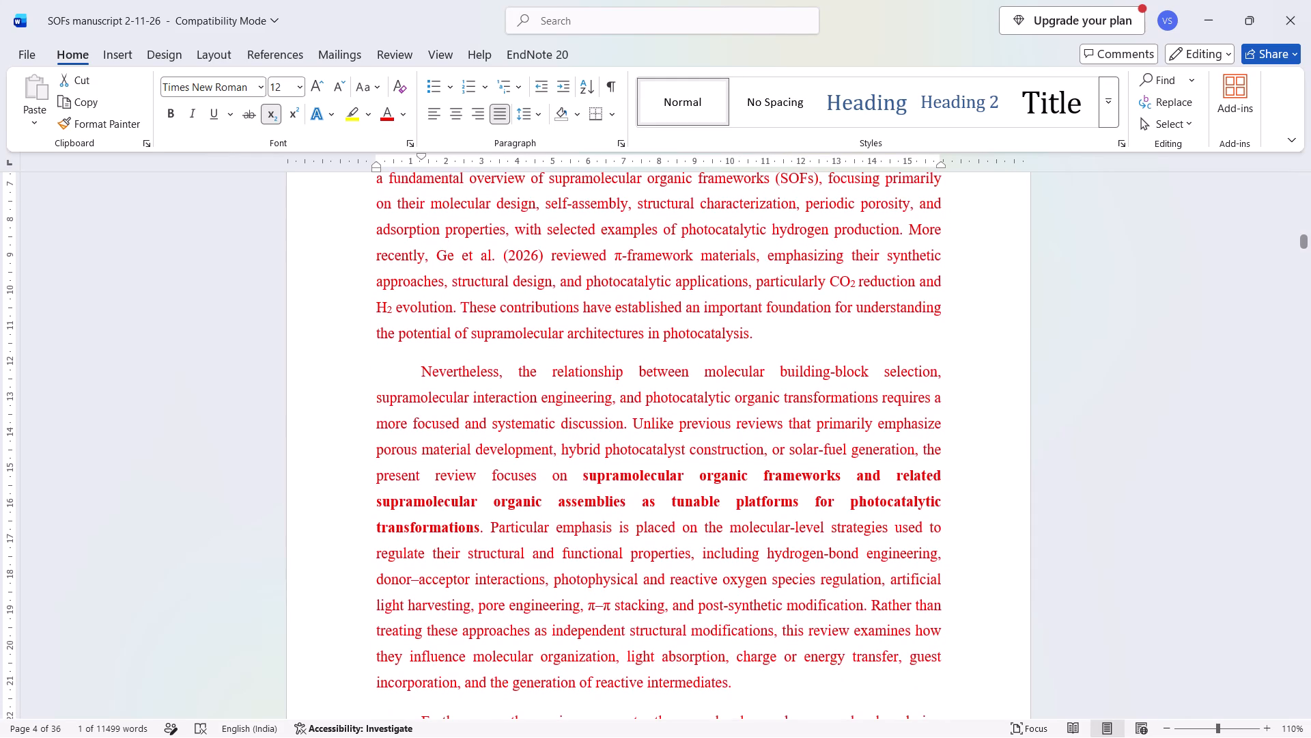
scroll(974, 336, down, 1)
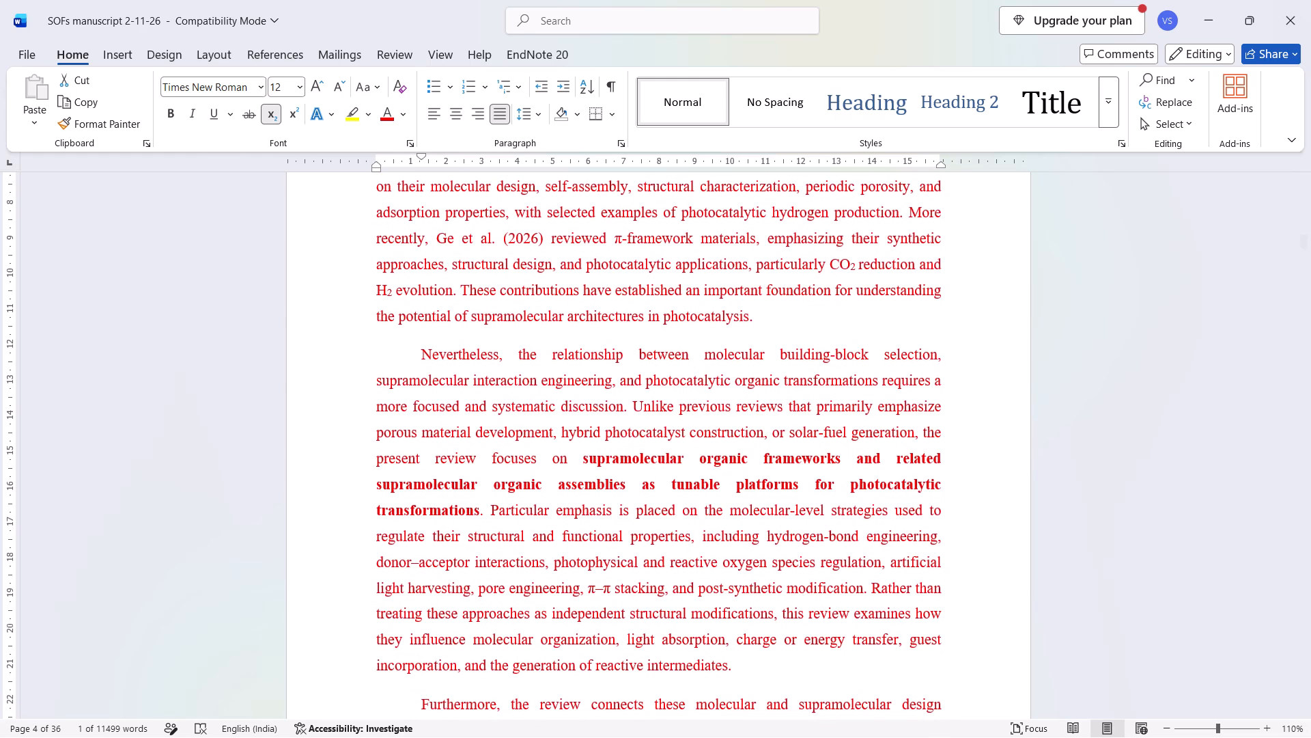
scroll(974, 336, down, 1)
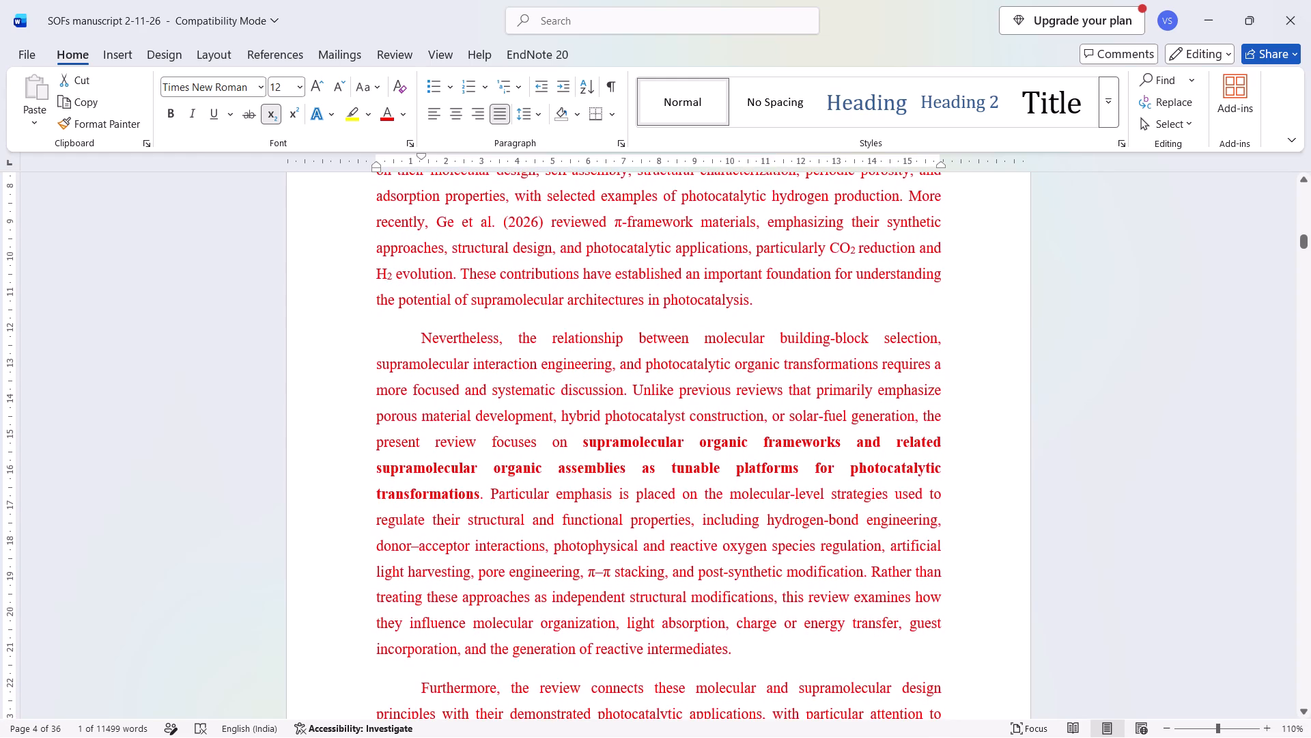
scroll(974, 336, down, 1)
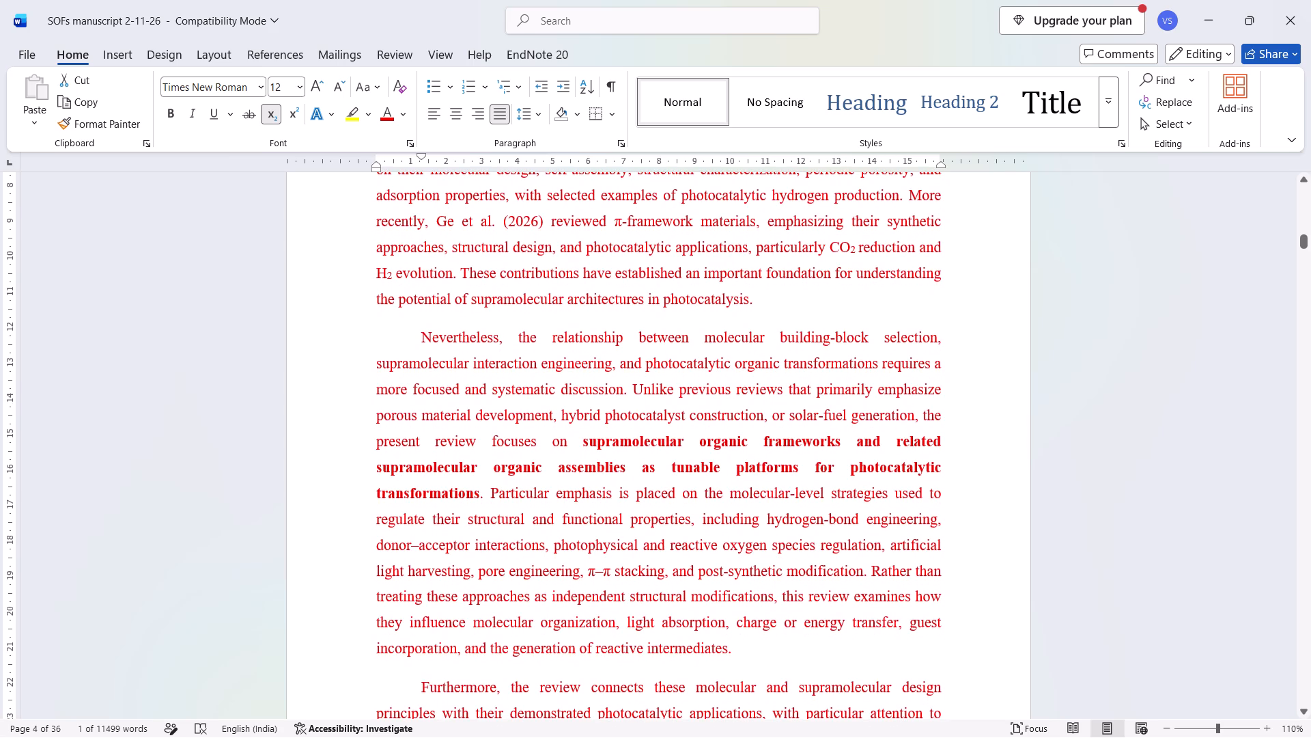
scroll(974, 336, down, 6)
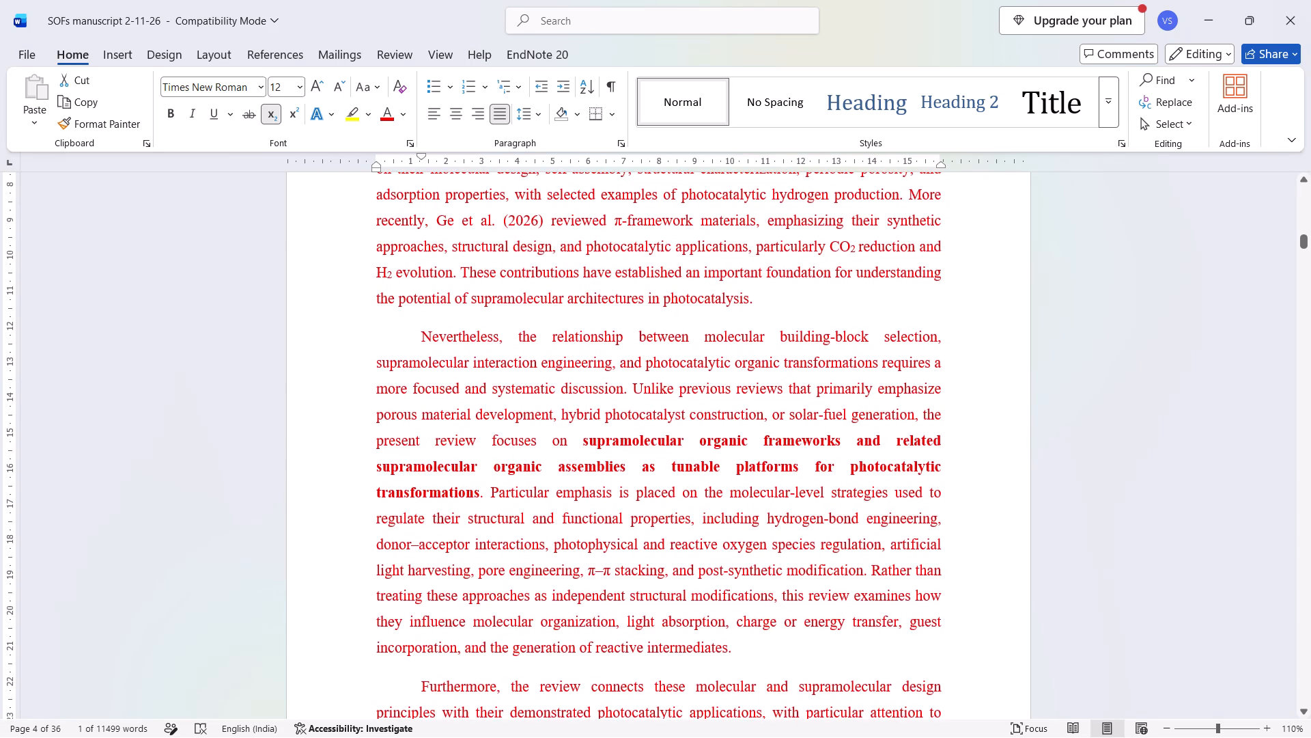
Read the "Nevertheless" paragraph of the red revised text, checking its wording and formatting.
scroll(974, 336, down, 4)
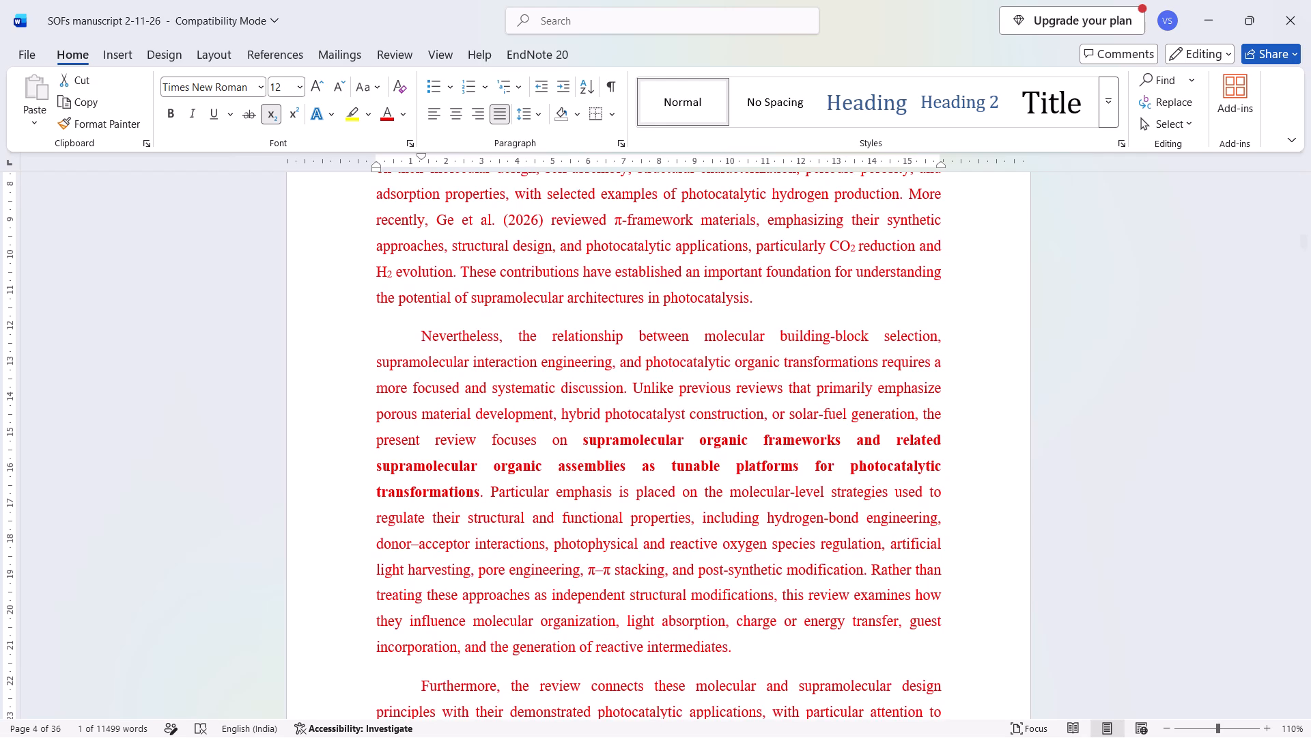
scroll(974, 336, down, 1)
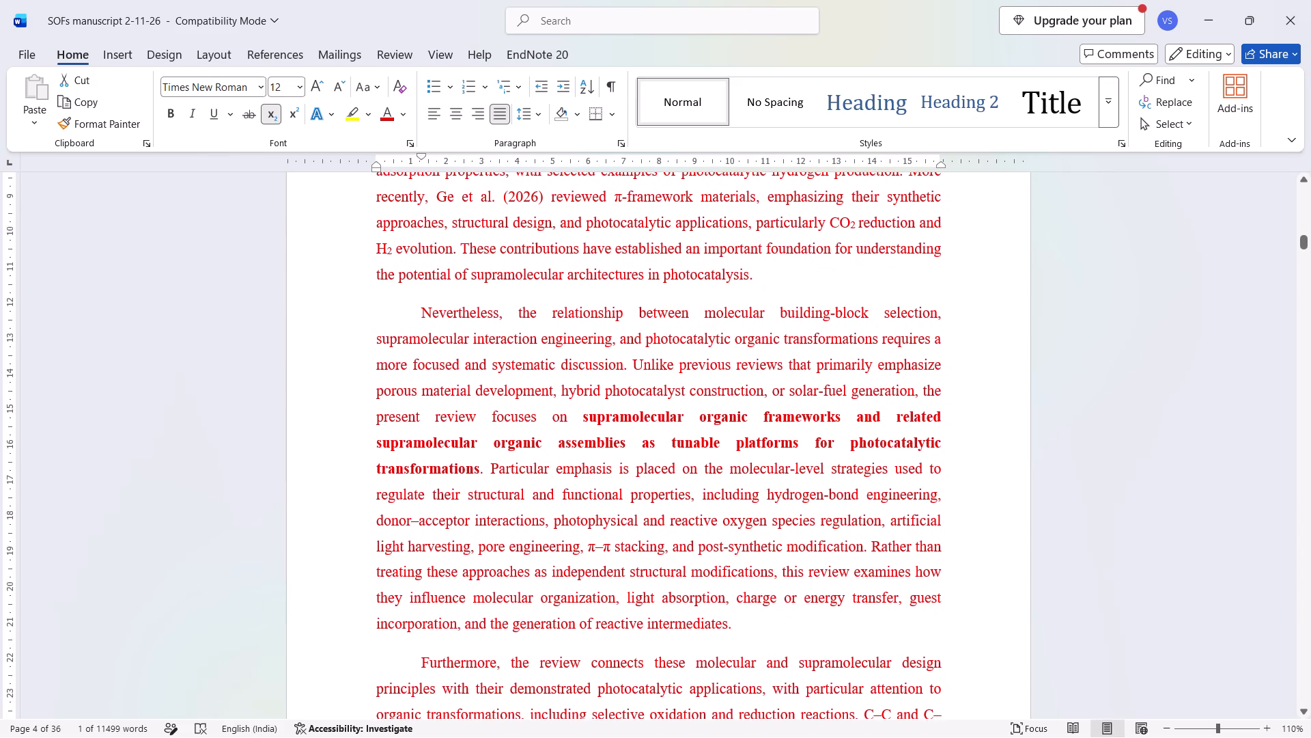
scroll(974, 336, down, 2)
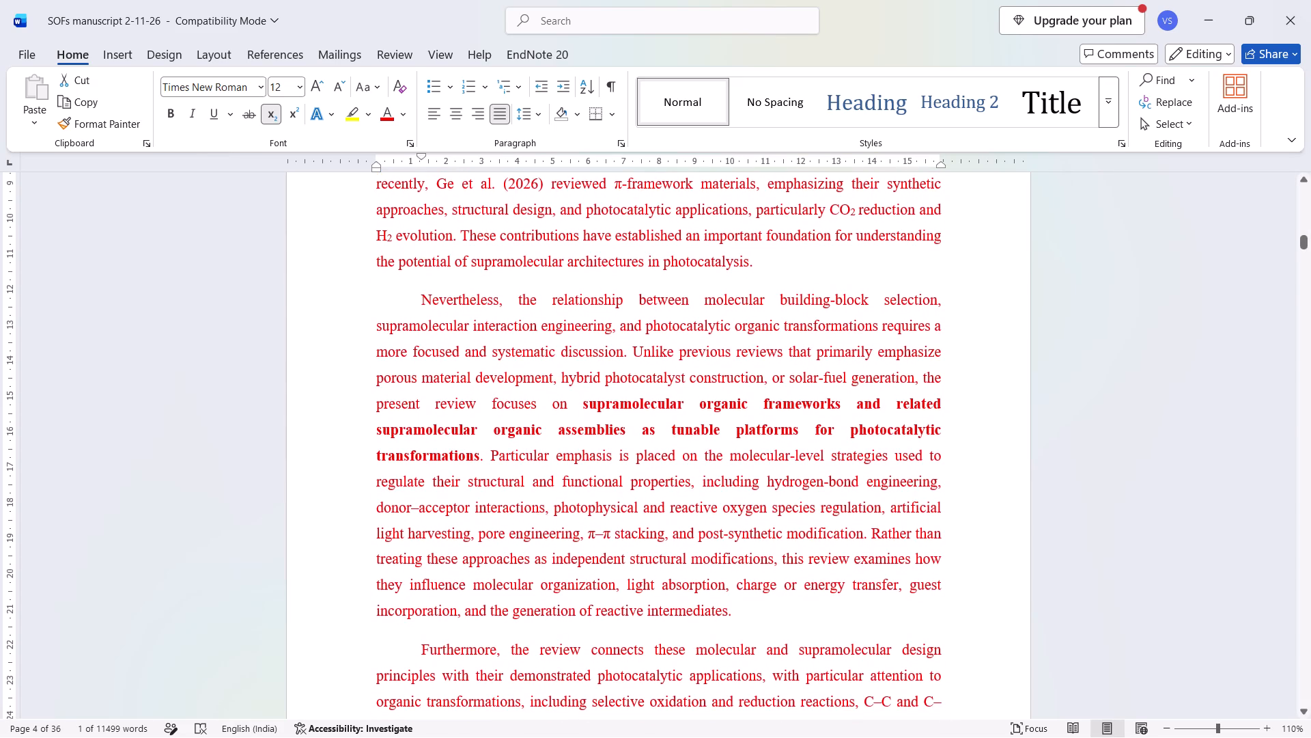
scroll(974, 336, down, 1)
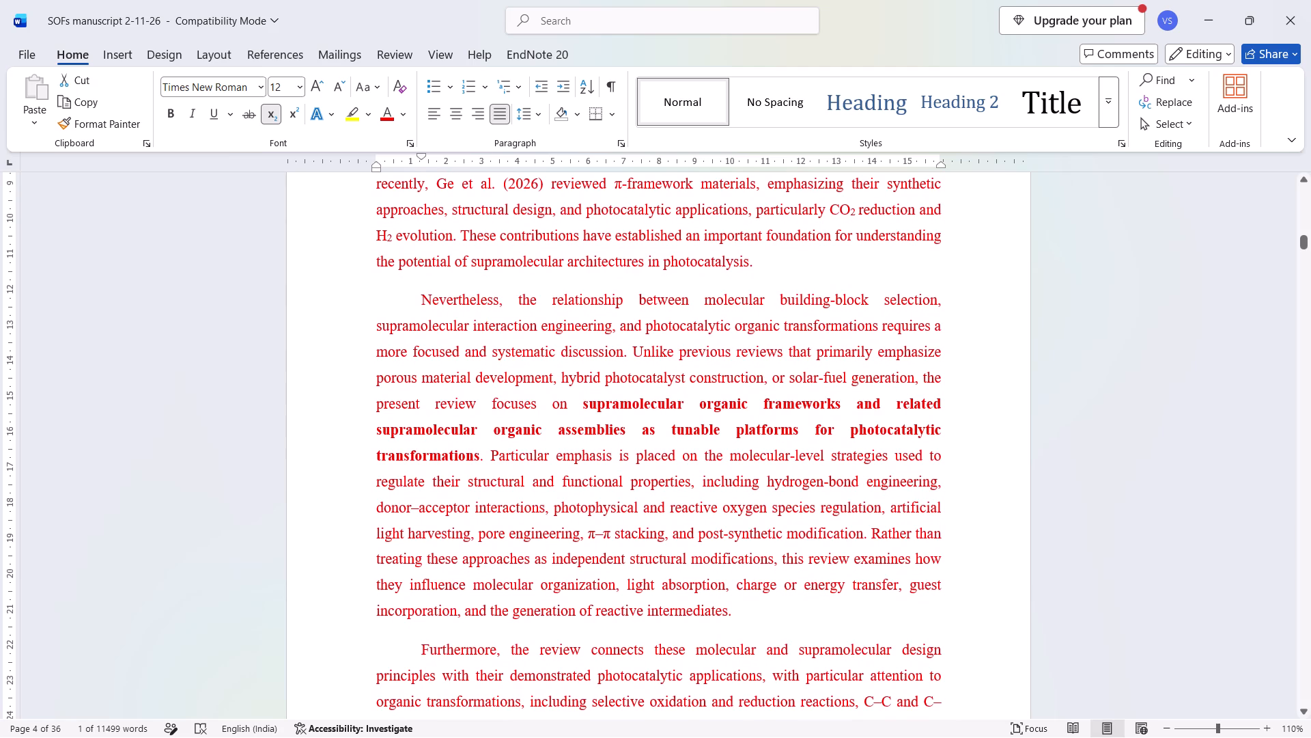
scroll(974, 336, down, 4)
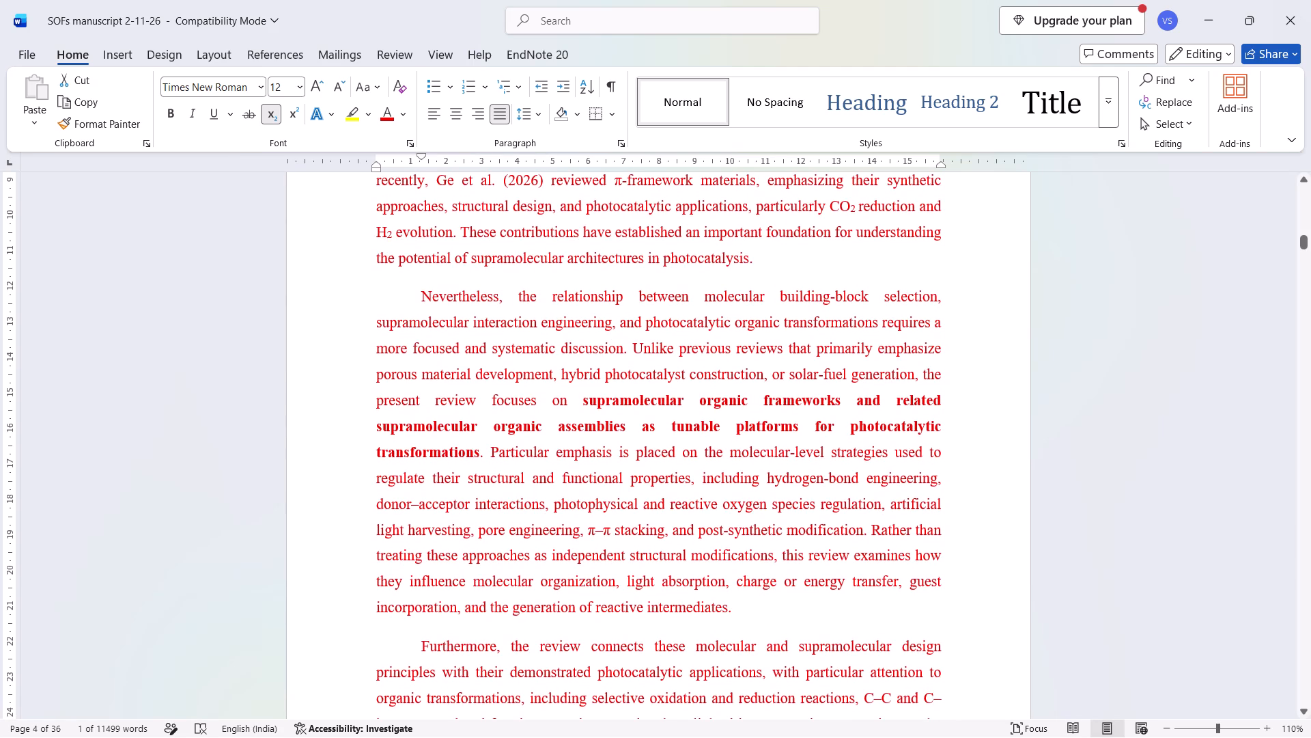
scroll(974, 336, down, 3)
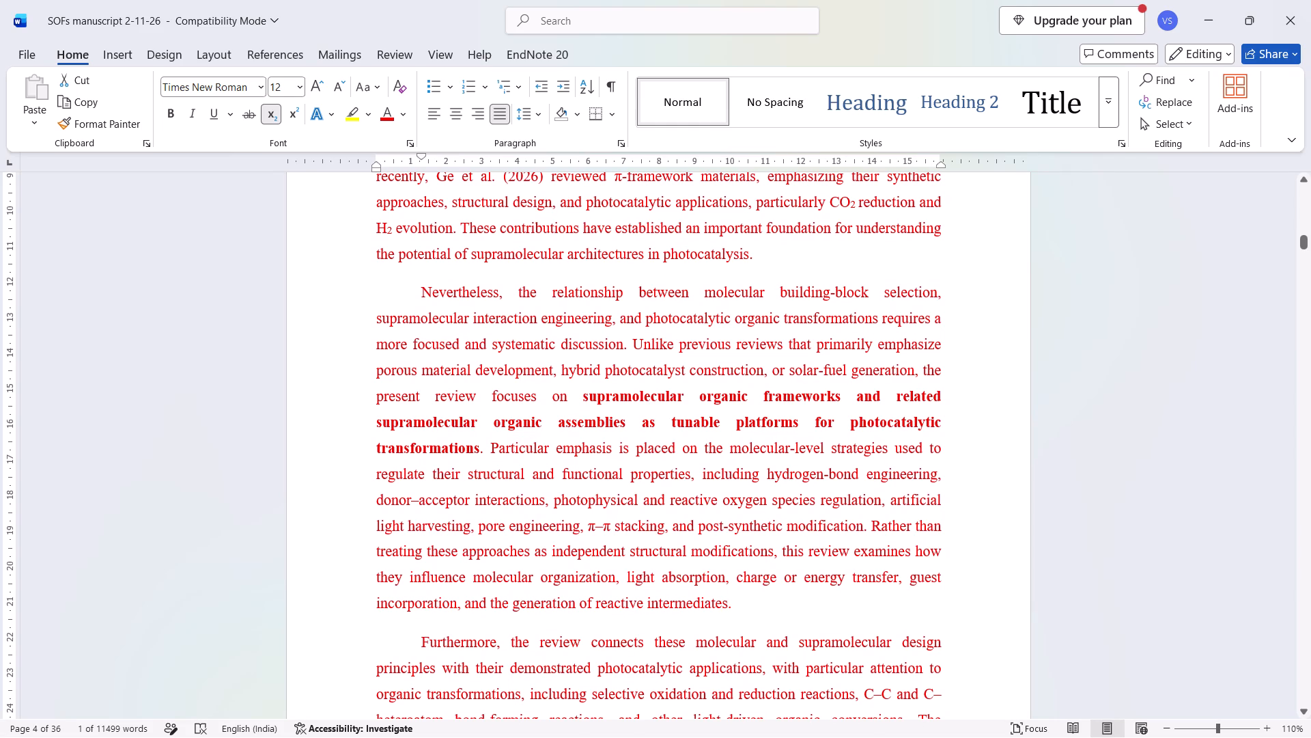
Remove the bold formatting from "supramolecular organic frameworks and related supramolecular organic assemblies as tunable platforms for photocatalytic transformations" in the "Nevertheless" paragraph.
drag(485, 449, 578, 396)
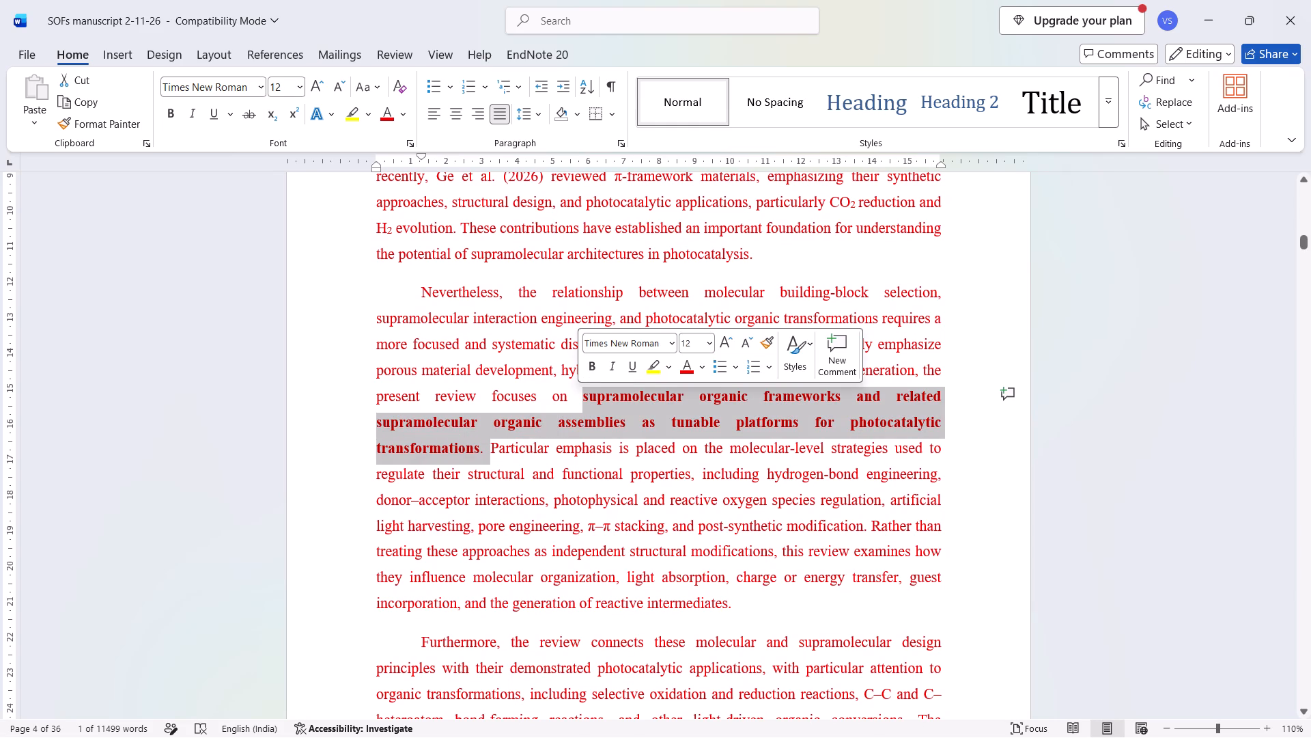
click(597, 366)
click(623, 445)
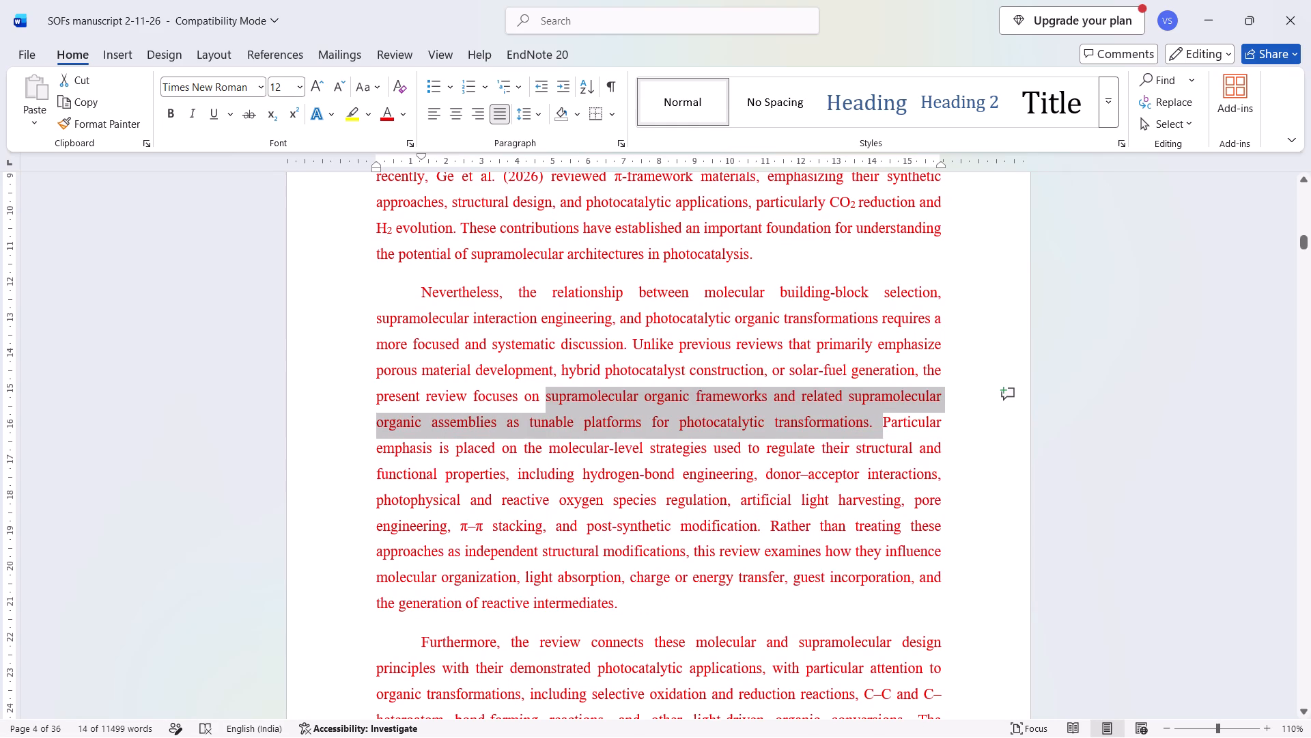
Reread the red text from "Several review articles" through the "Nevertheless" paragraph, checking wording and punctuation.
scroll(641, 362, up, 2)
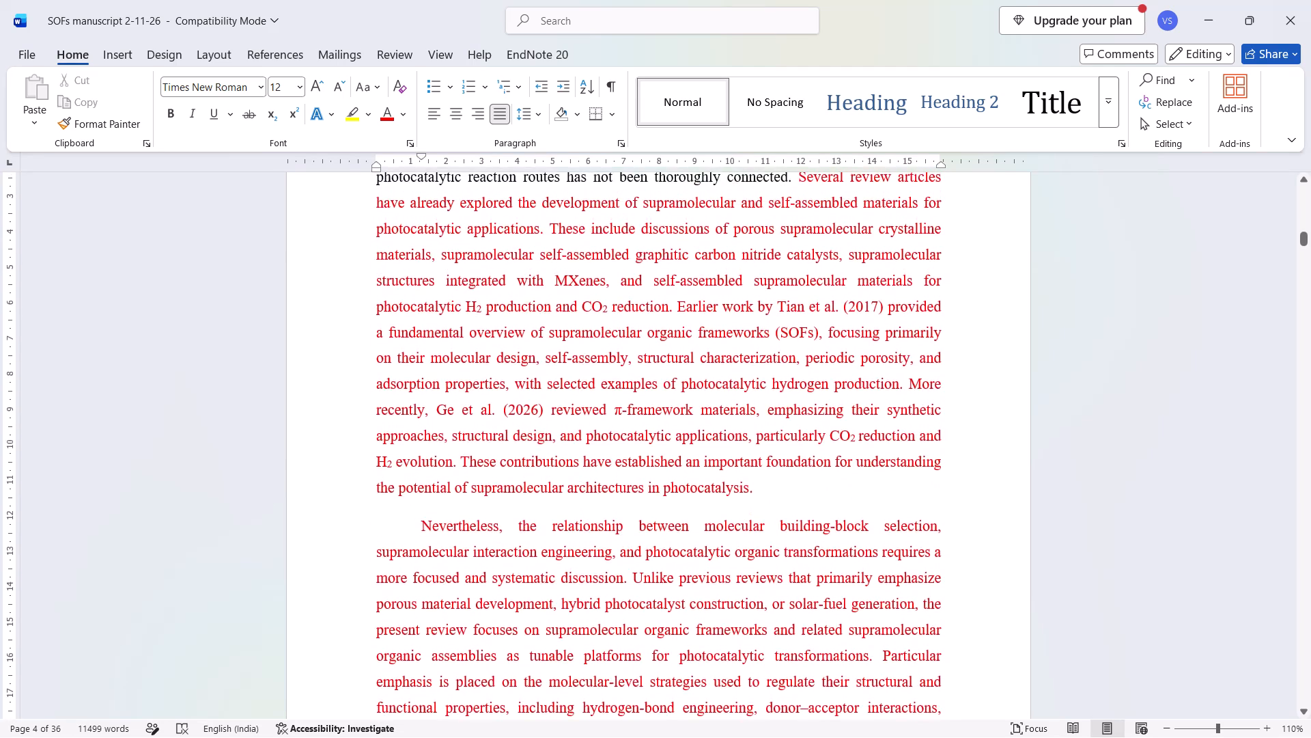
scroll(641, 362, up, 1)
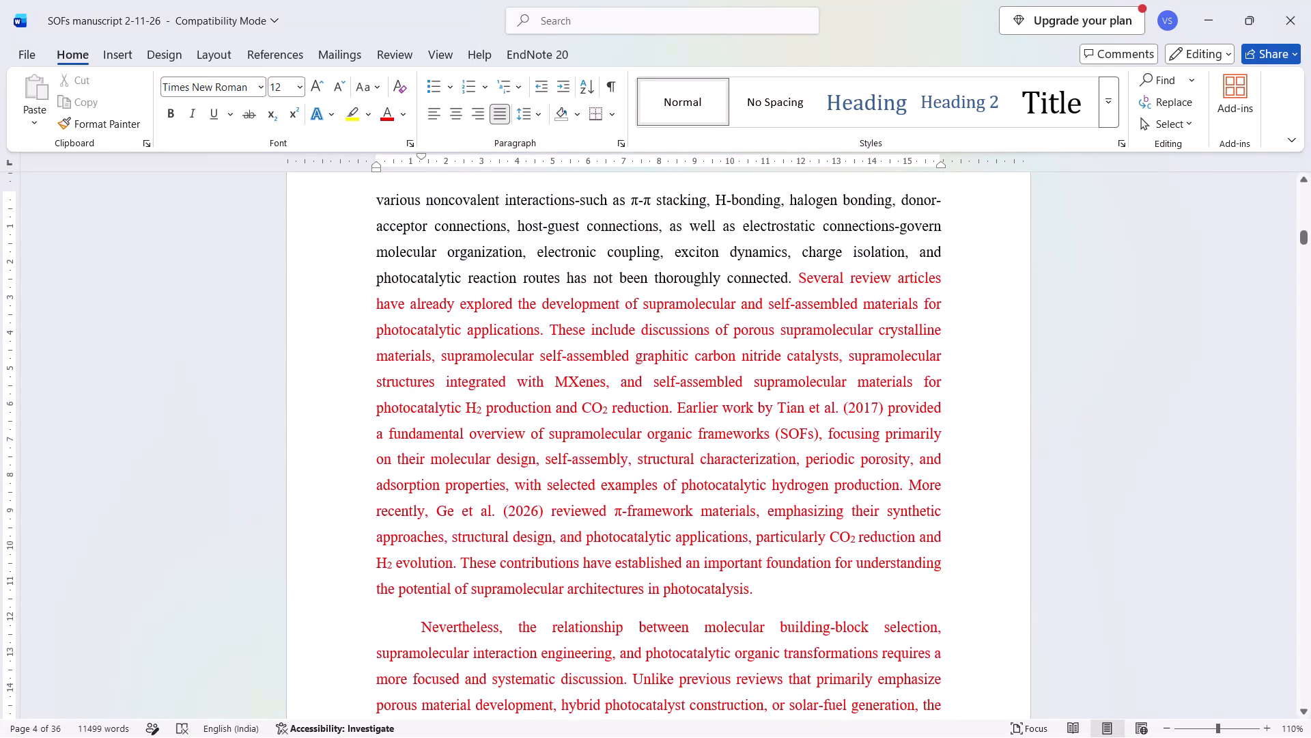
scroll(785, 482, down, 1)
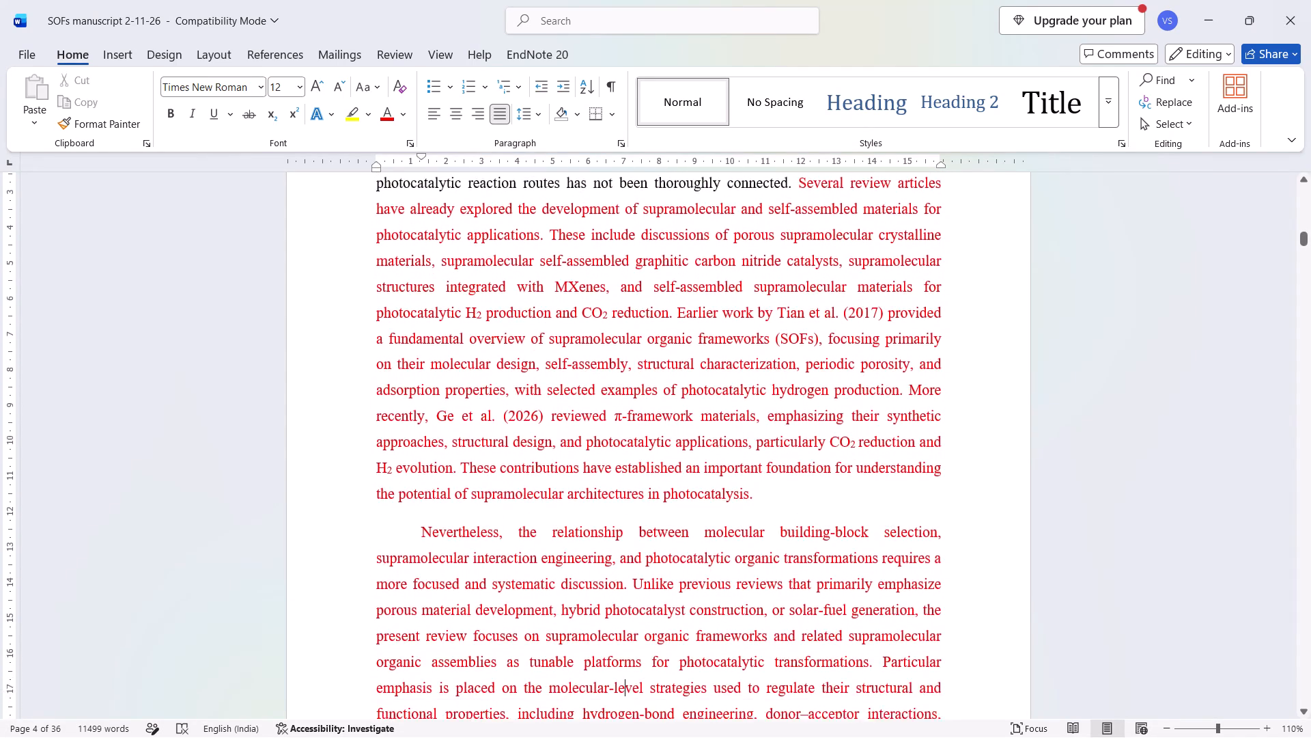
scroll(785, 482, down, 1)
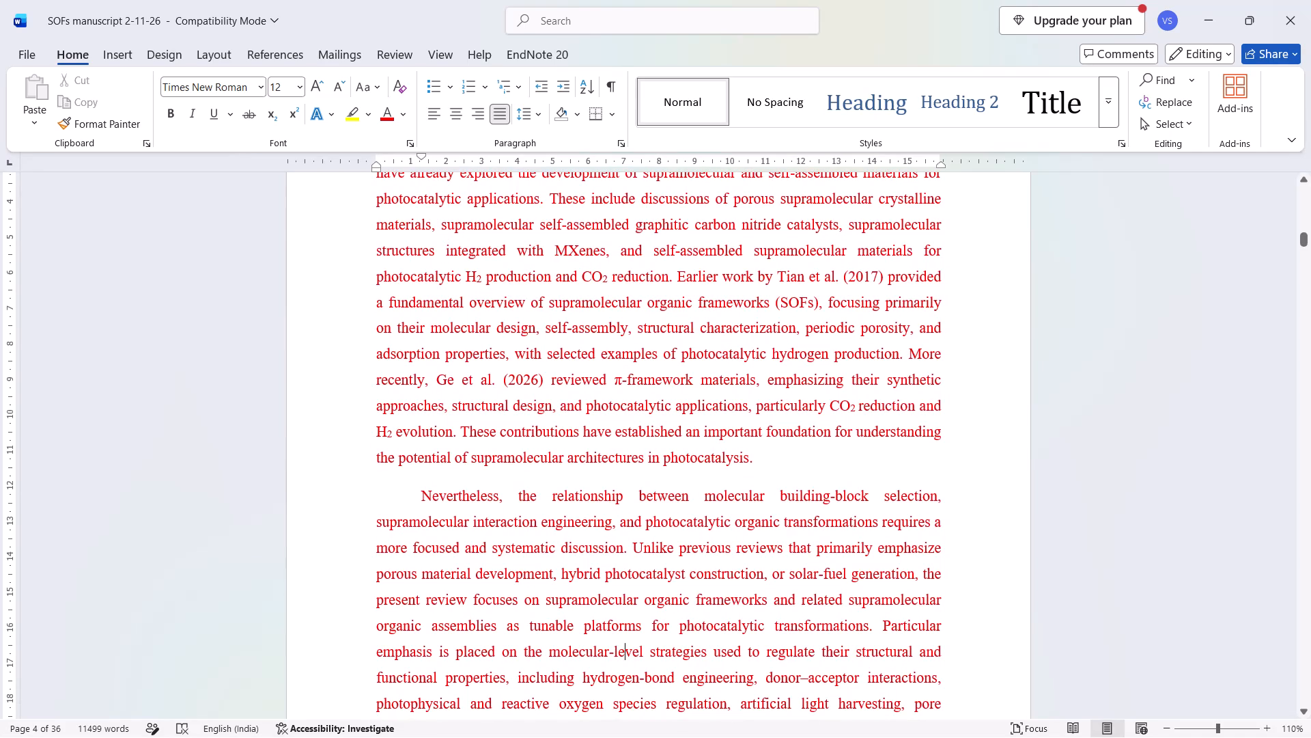
scroll(837, 599, down, 1)
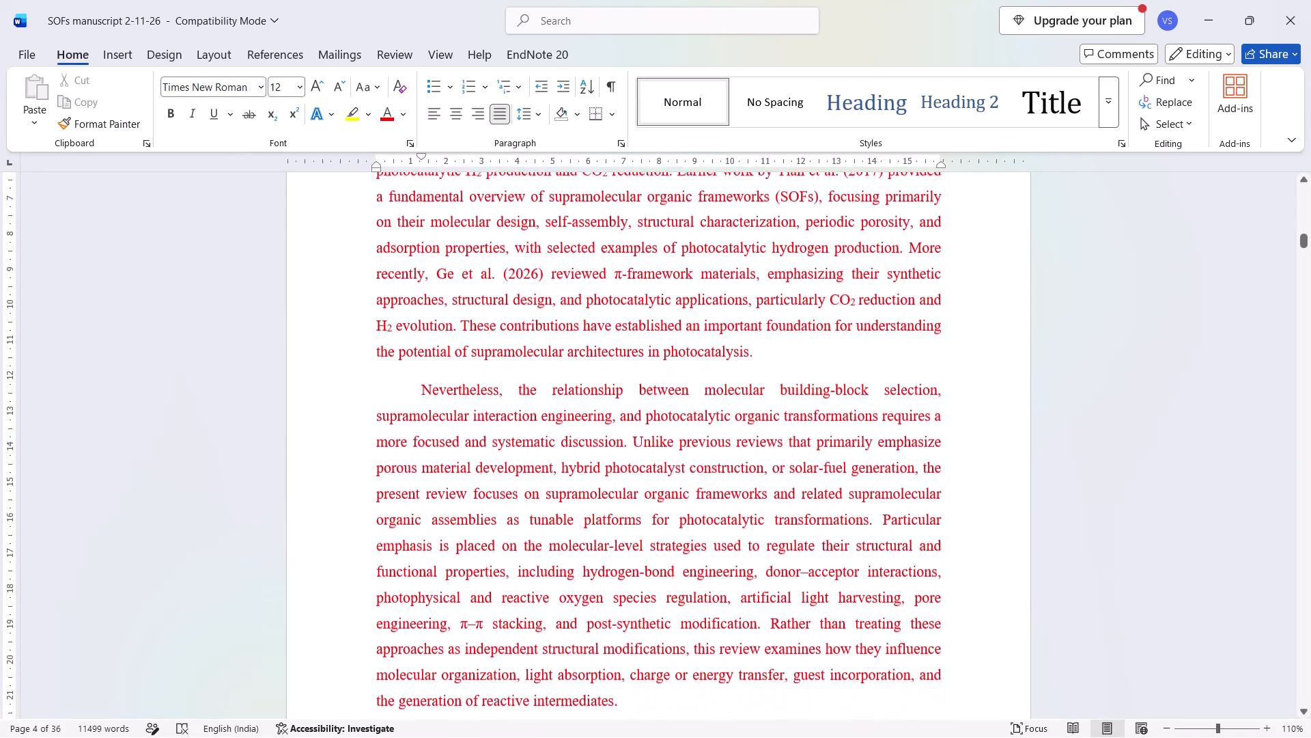
scroll(837, 599, down, 1)
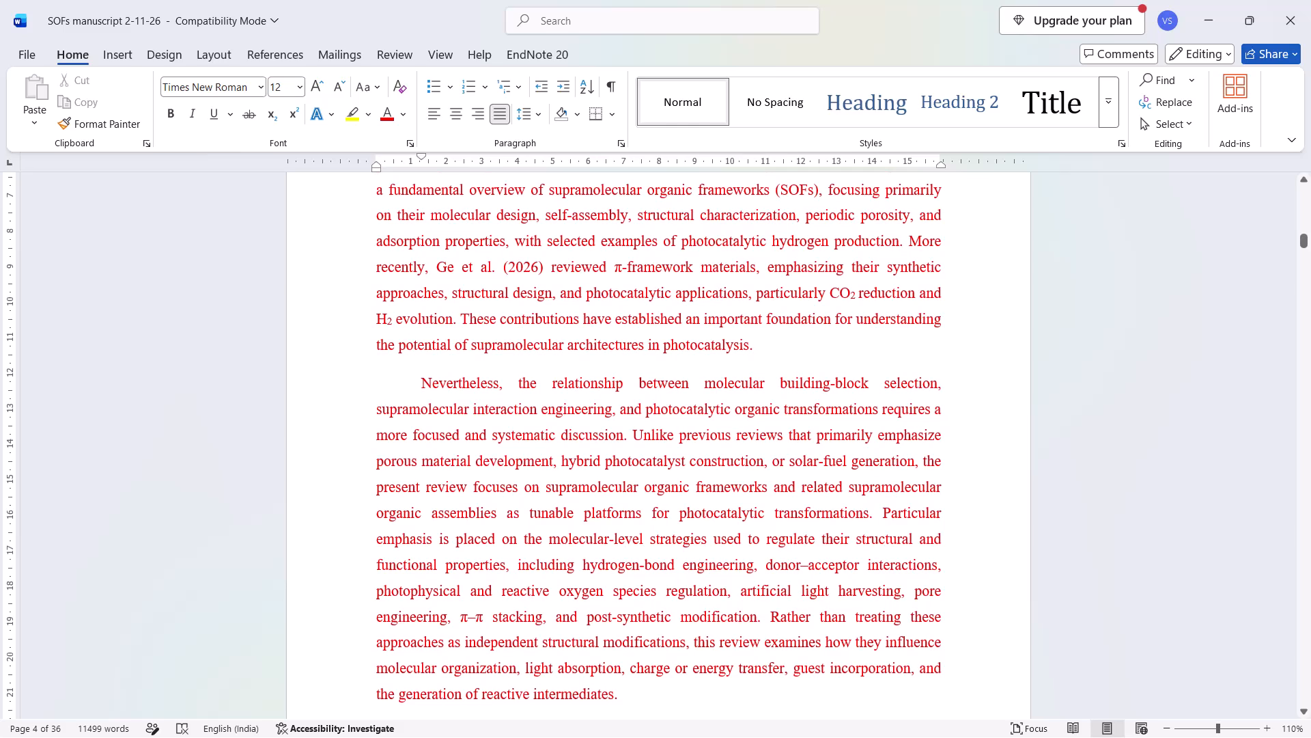
scroll(837, 599, down, 1)
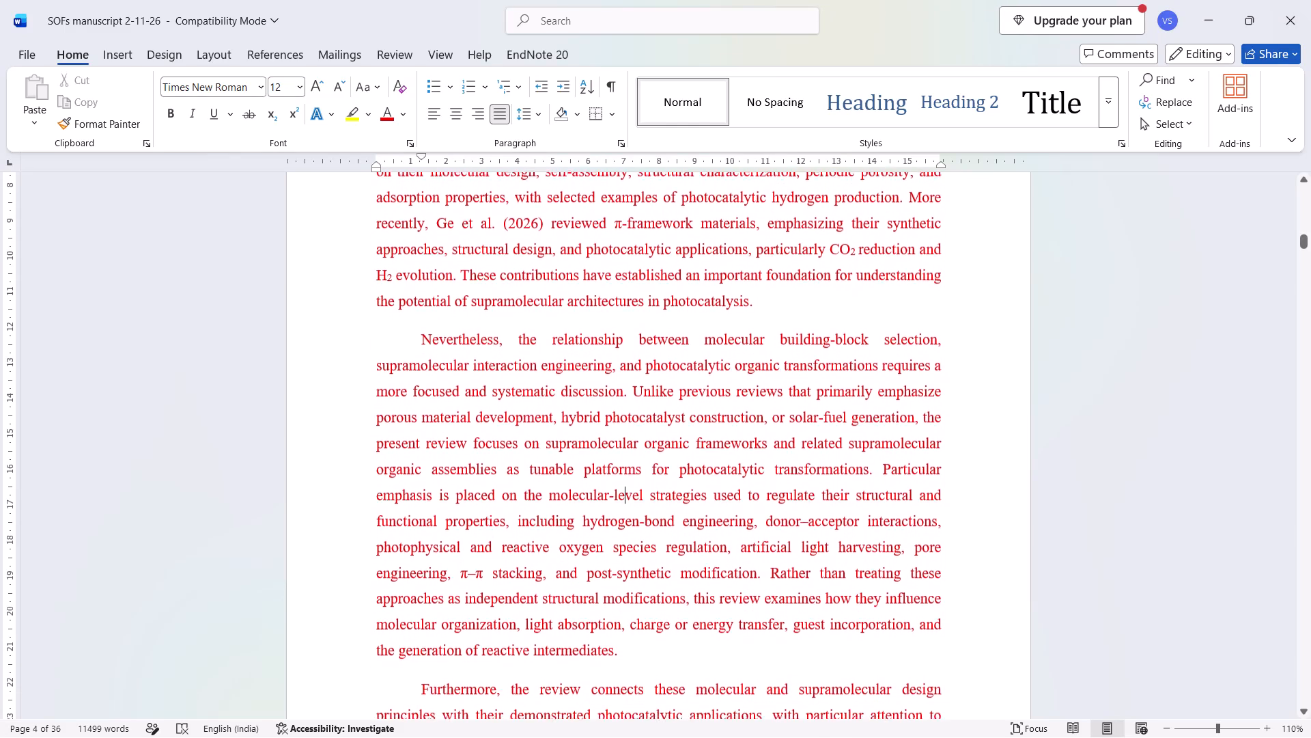
scroll(970, 482, down, 1)
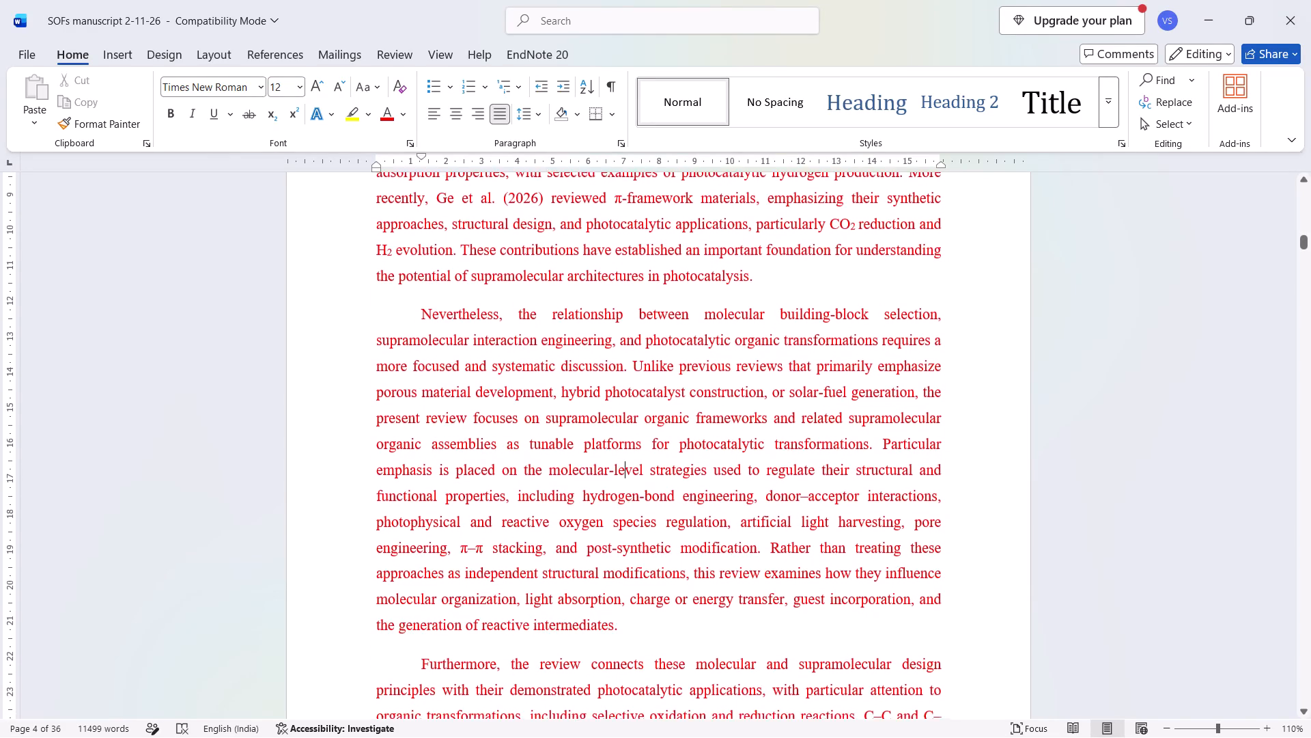
scroll(970, 482, down, 2)
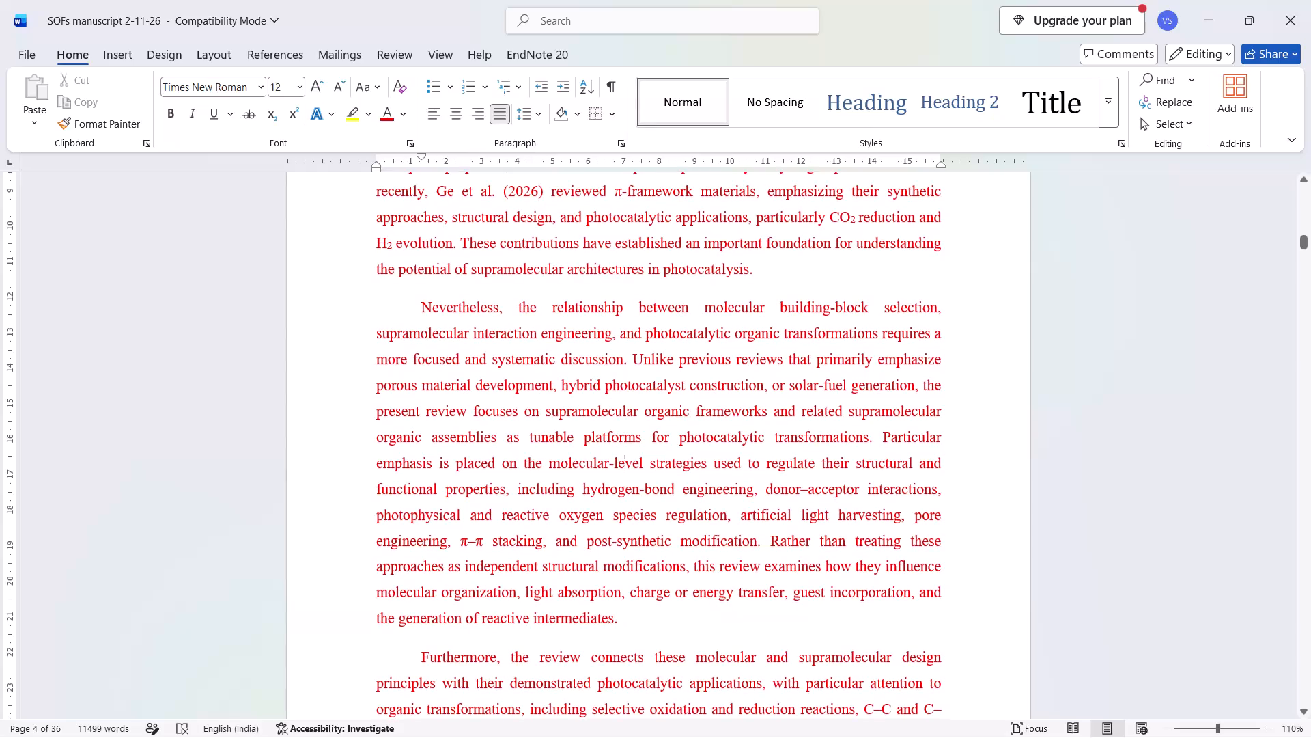
scroll(970, 482, down, 2)
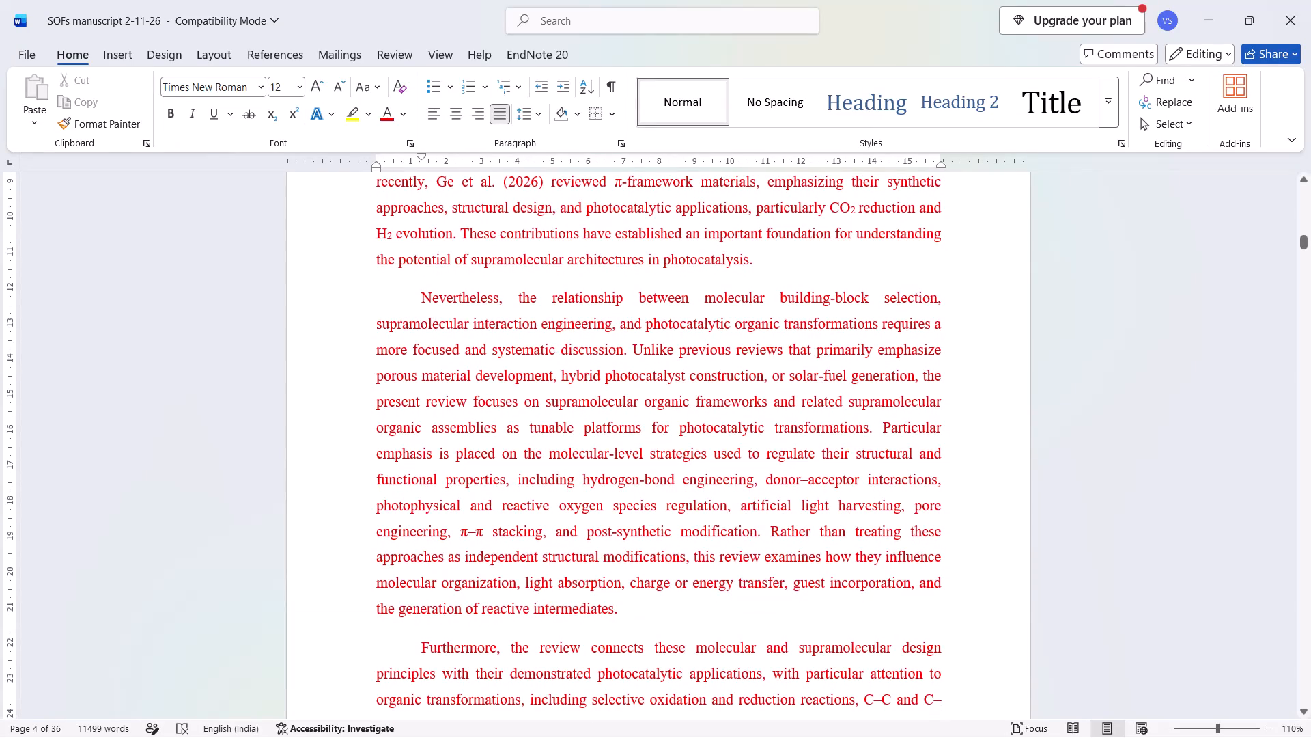
scroll(970, 482, down, 1)
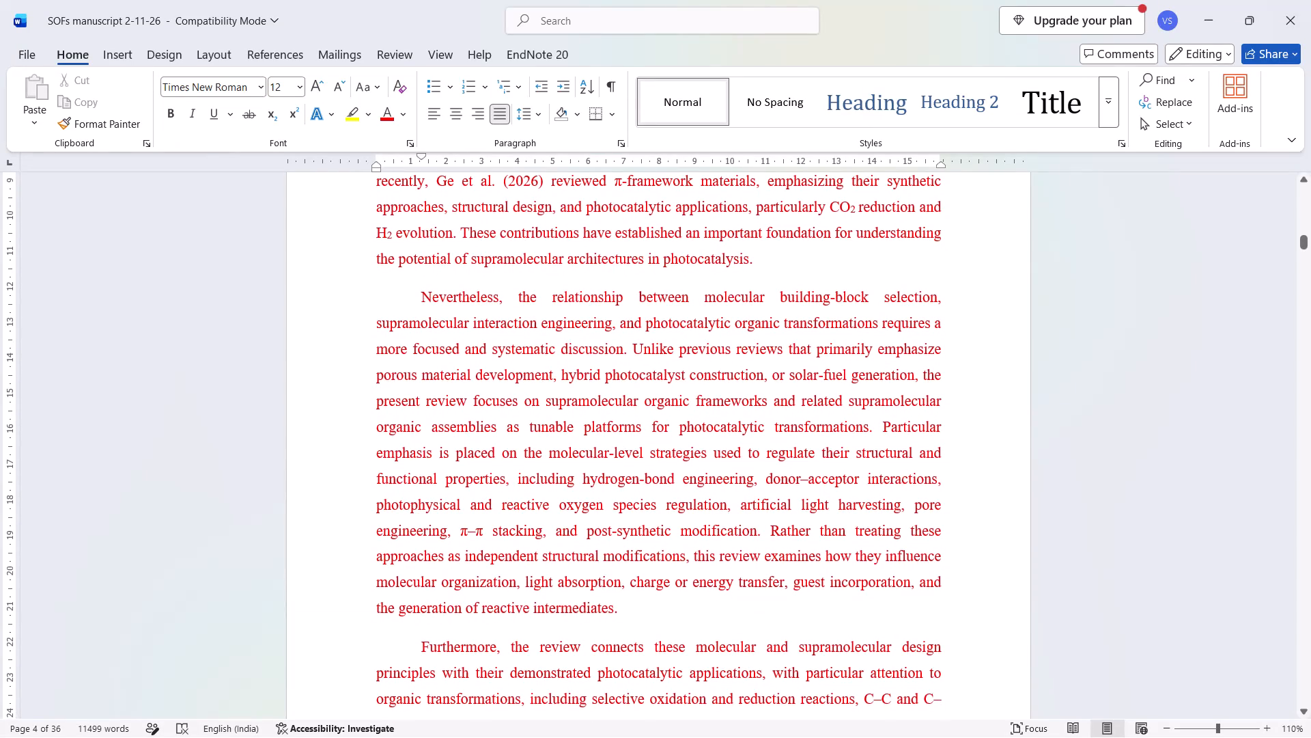
scroll(970, 482, down, 1)
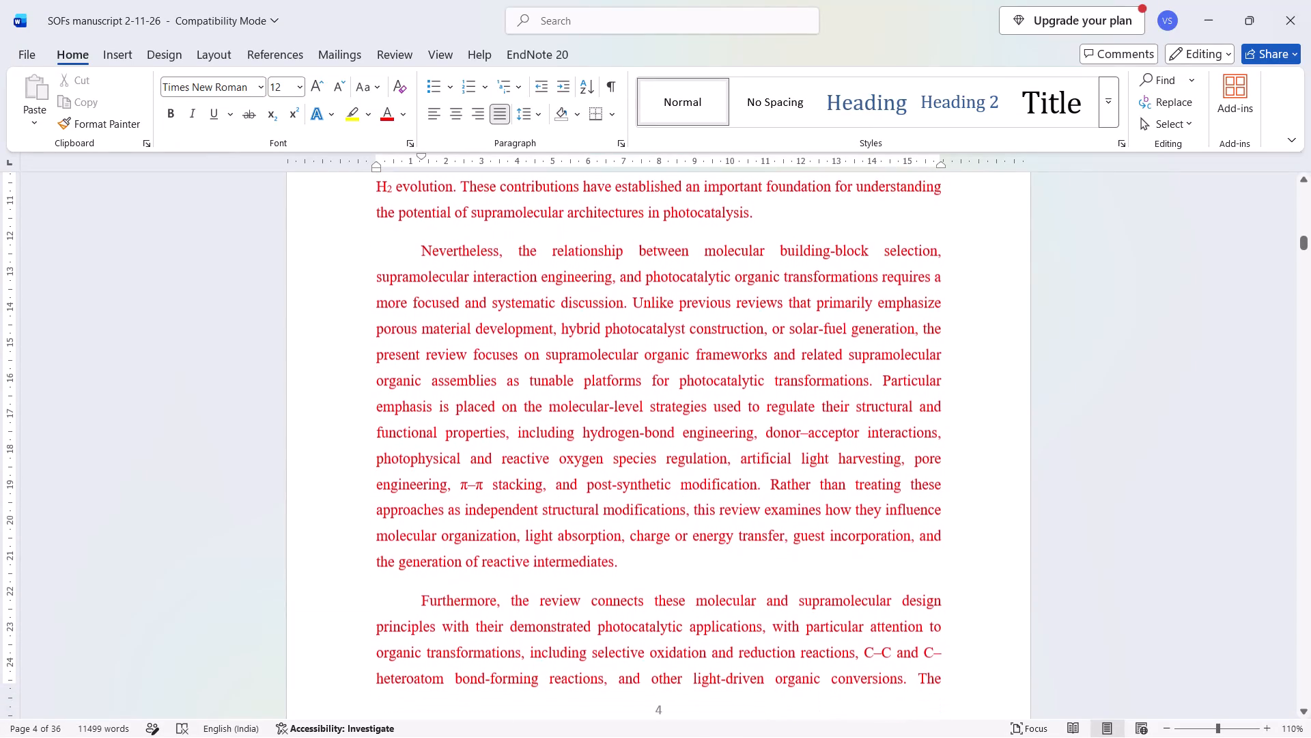
scroll(970, 482, down, 1)
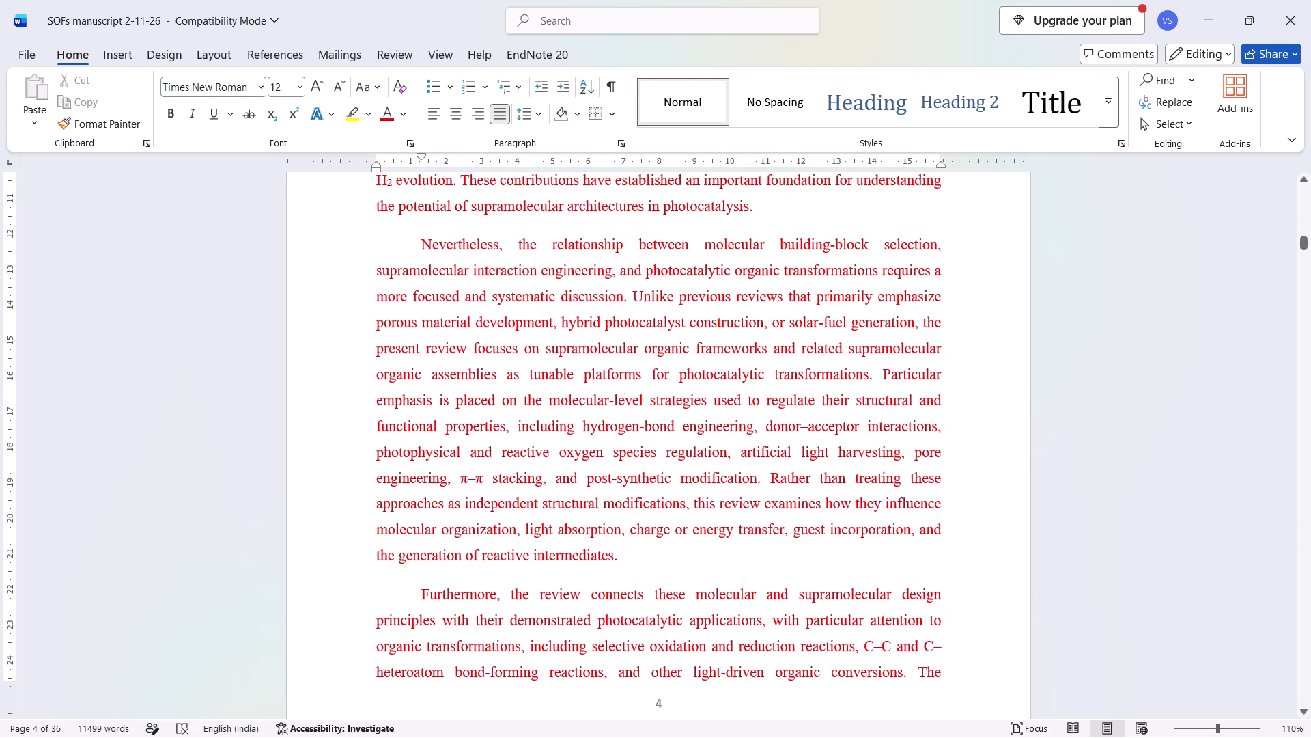
scroll(970, 482, down, 1)
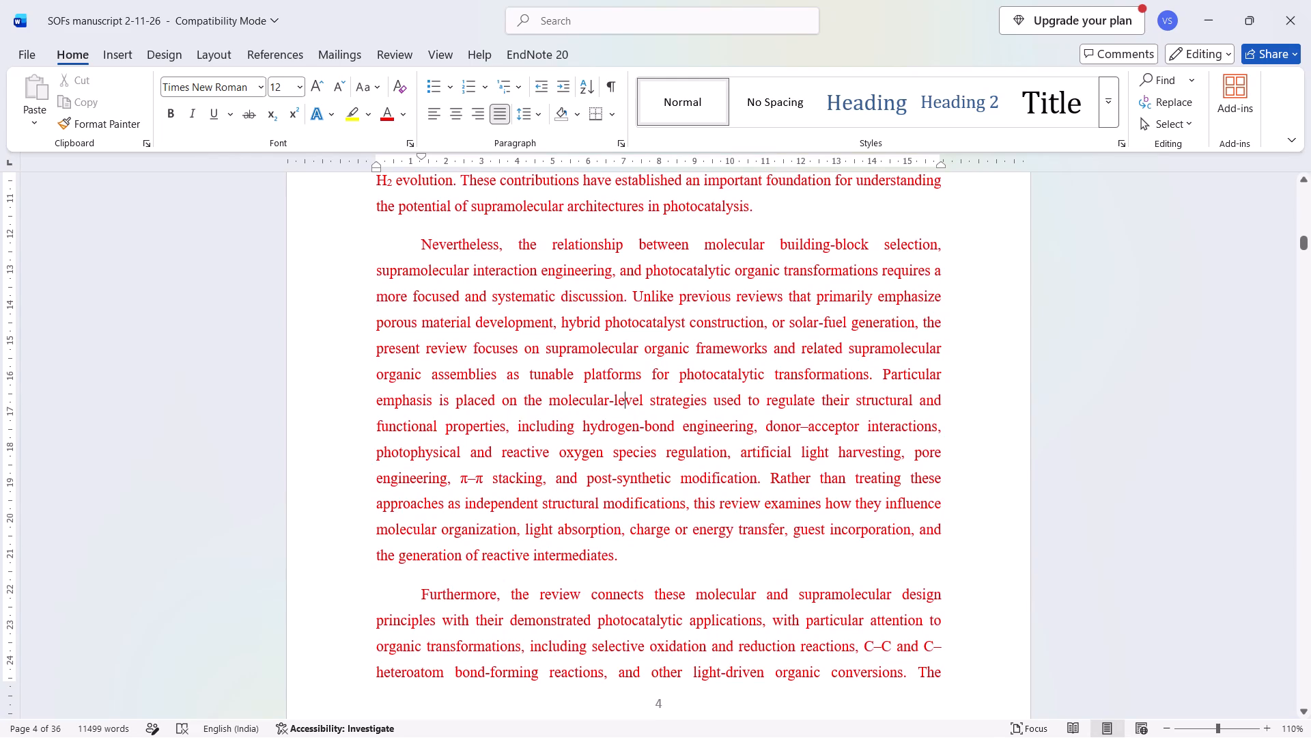
Replace the en dash with a hyphen in "donor-acceptor interactions" in the "Nevertheless" paragraph.
click(809, 430)
key(BackSpace)
key(minus)
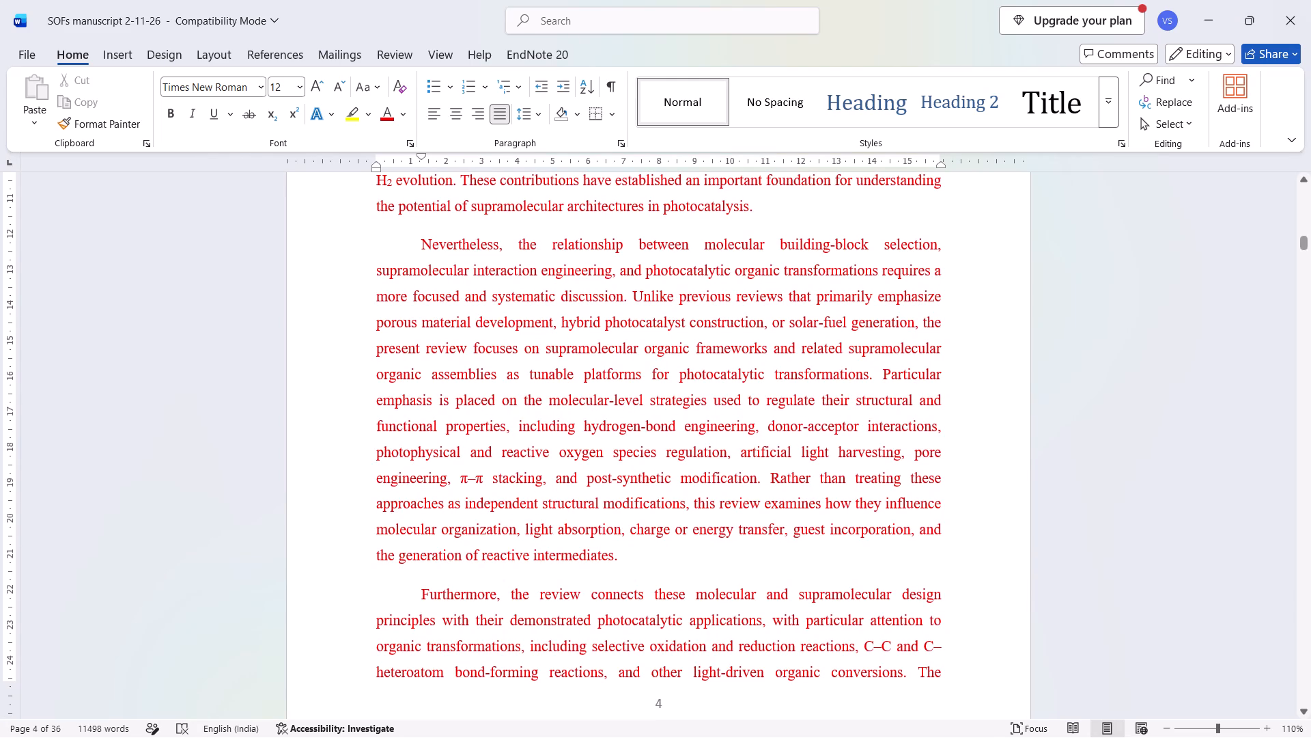
Replace the en dash with a hyphen in "π-π stacking" in the "Nevertheless" paragraph and save the manuscript.
scroll(945, 456, down, 1)
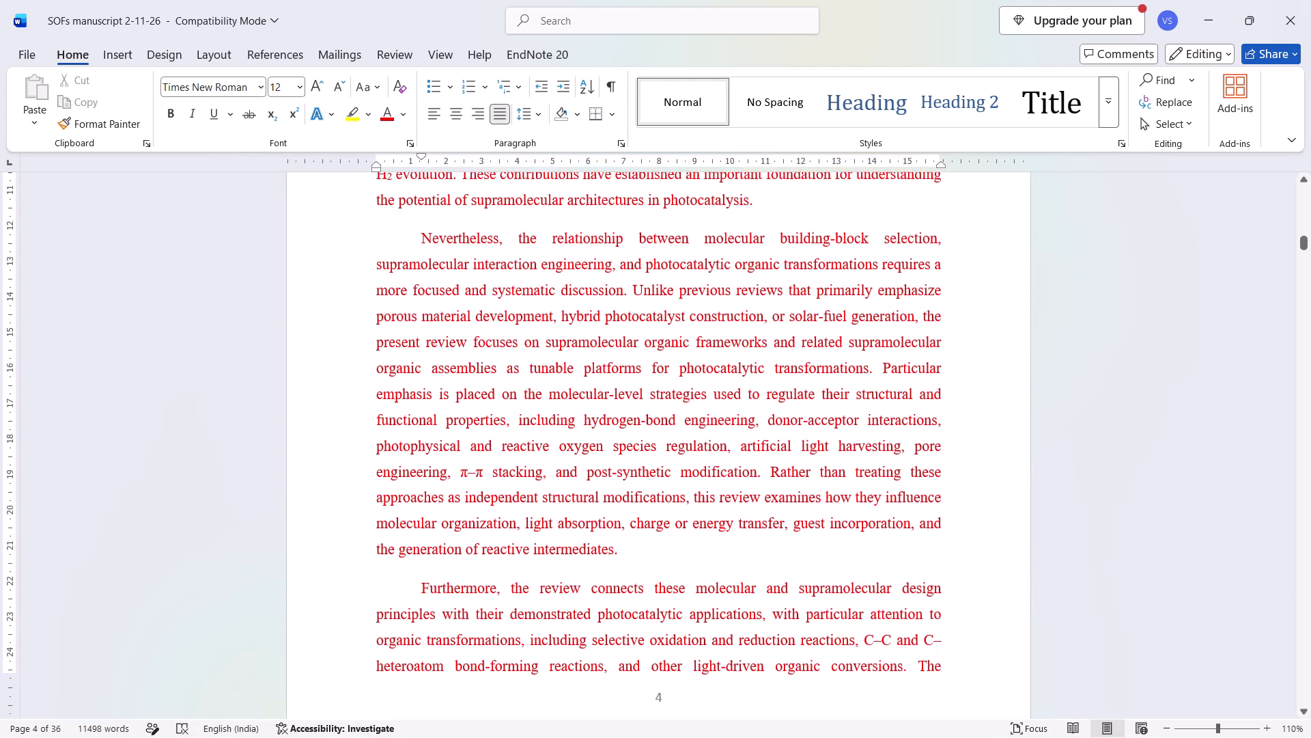
scroll(945, 456, down, 3)
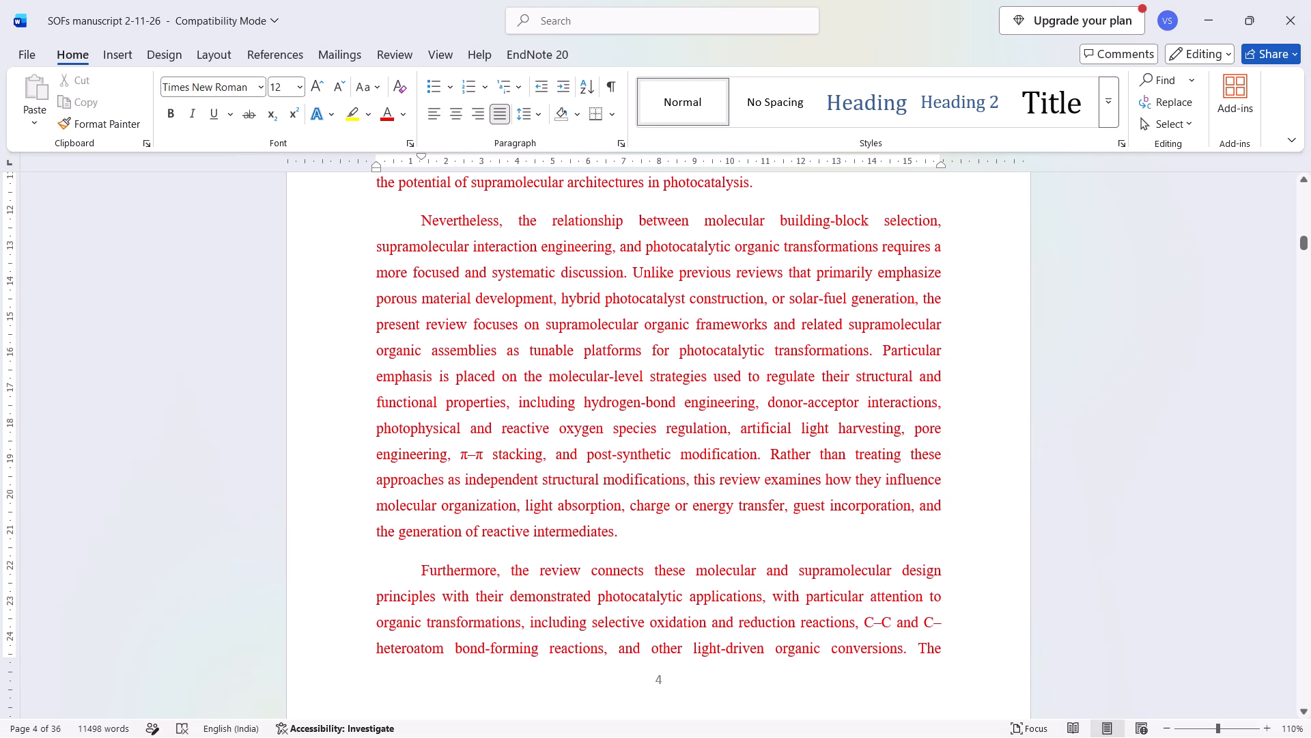
scroll(945, 456, down, 1)
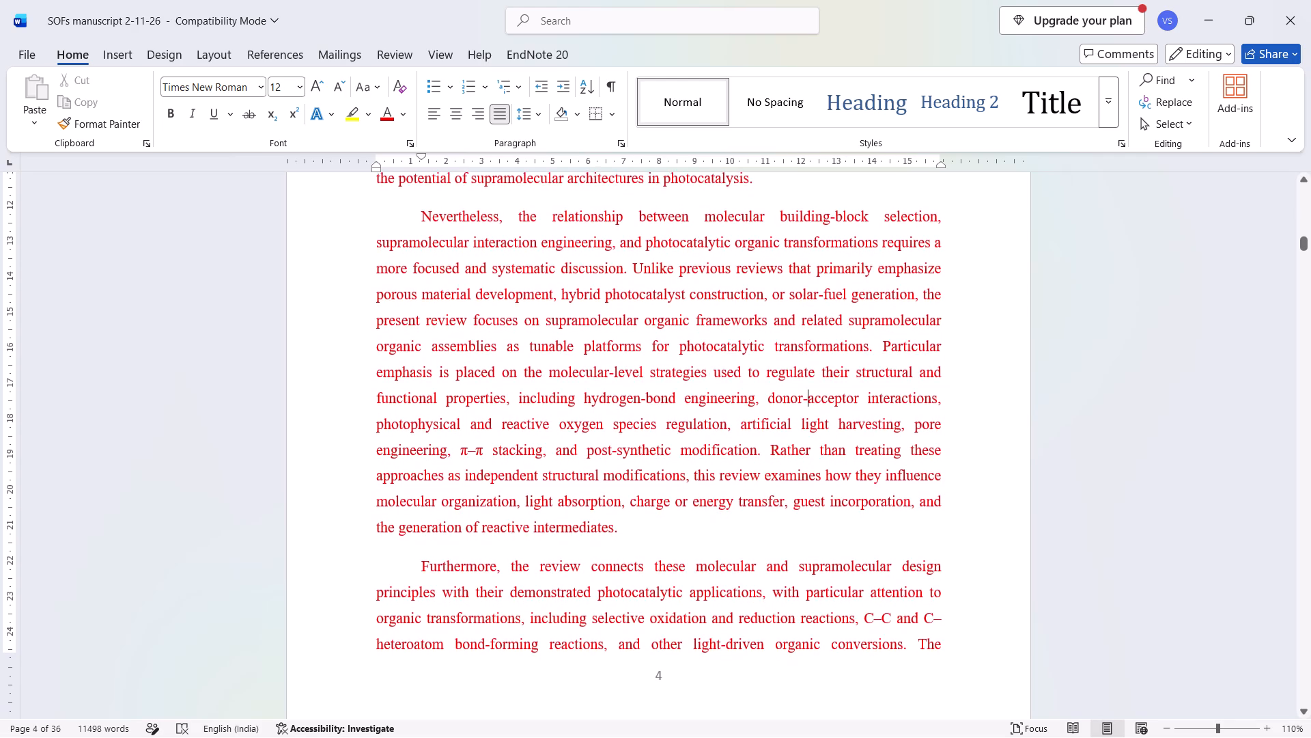
scroll(945, 456, down, 1)
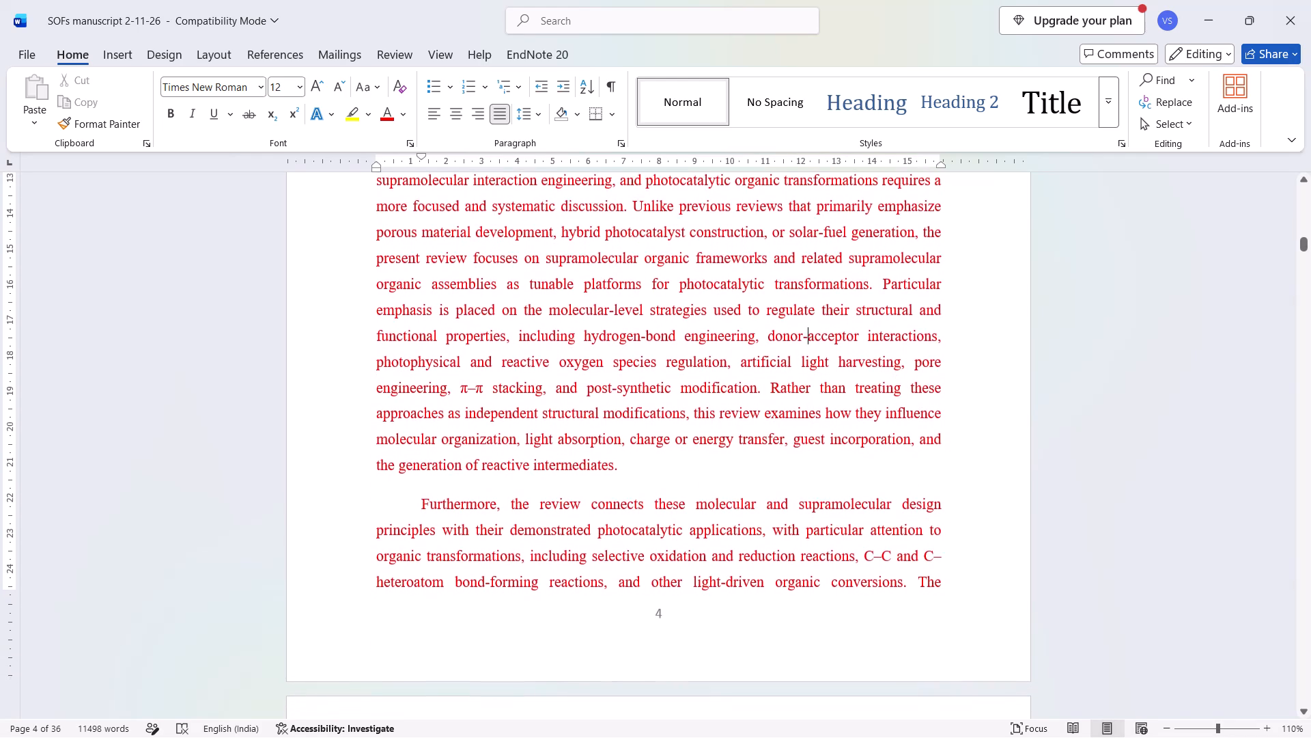
scroll(945, 456, down, 1)
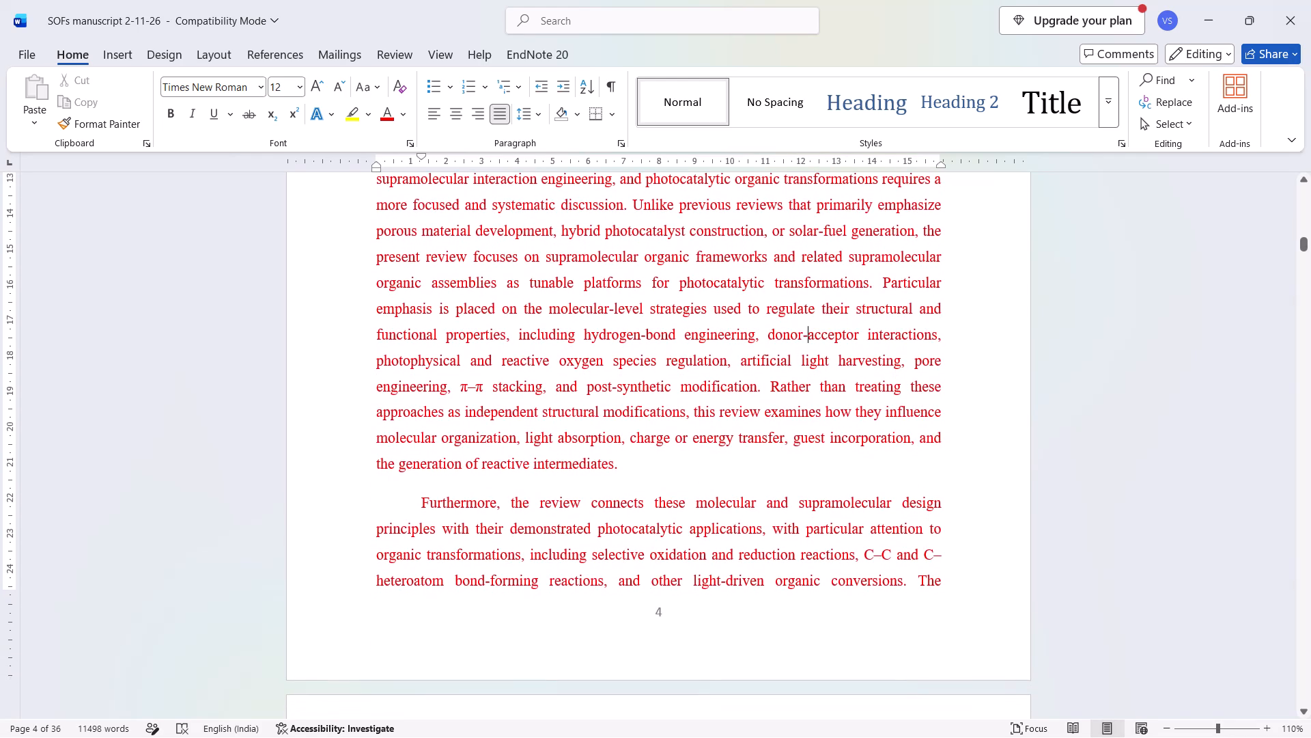
scroll(945, 456, down, 1)
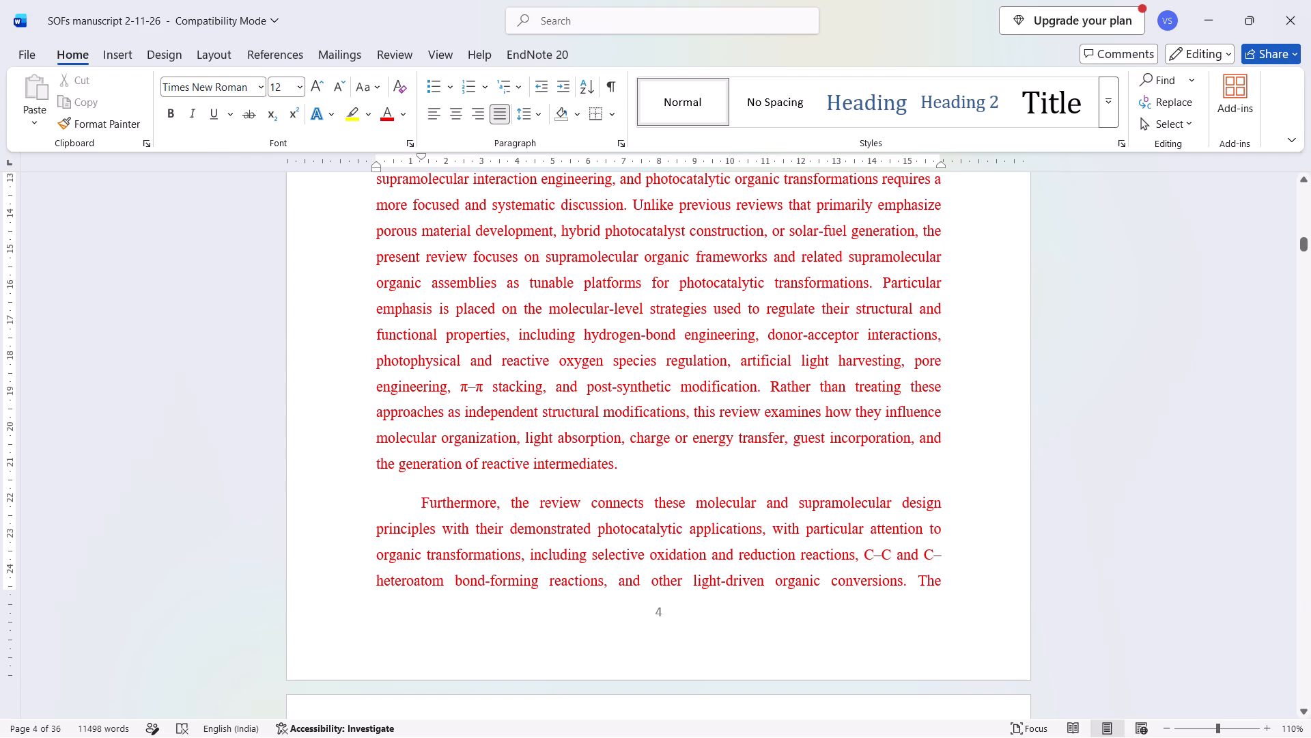
click(479, 389)
key(Left)
key(BackSpace)
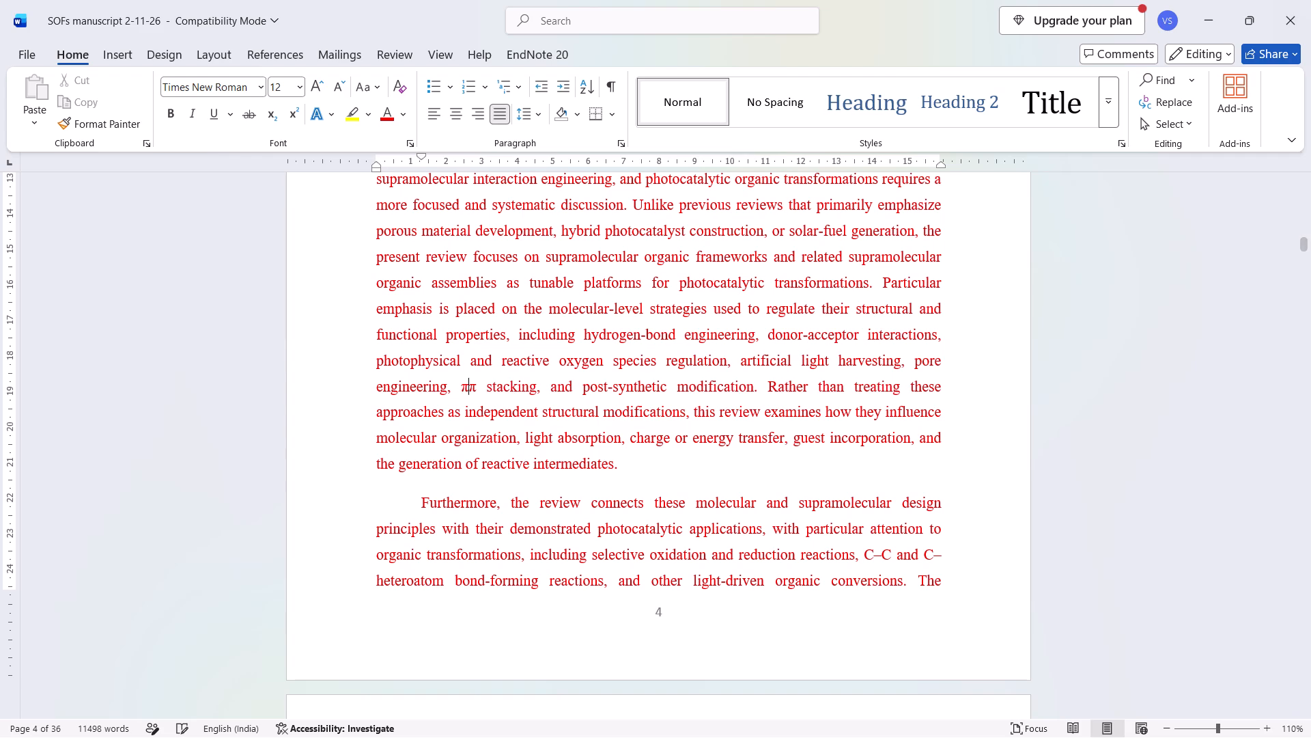
key(minus)
key(ctrl+s)
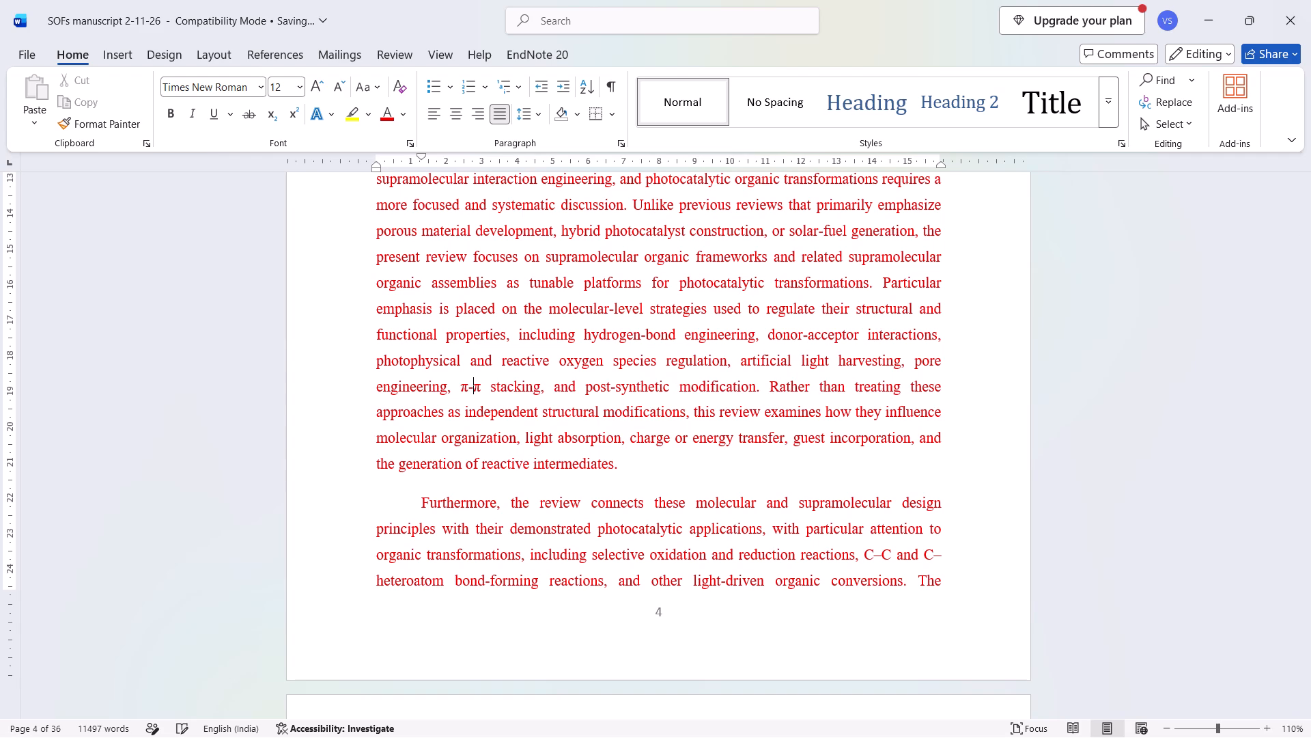
Proofread the red "Nevertheless" paragraph on page 4, checking its wording, hyphens and punctuation.
scroll(789, 418, down, 1)
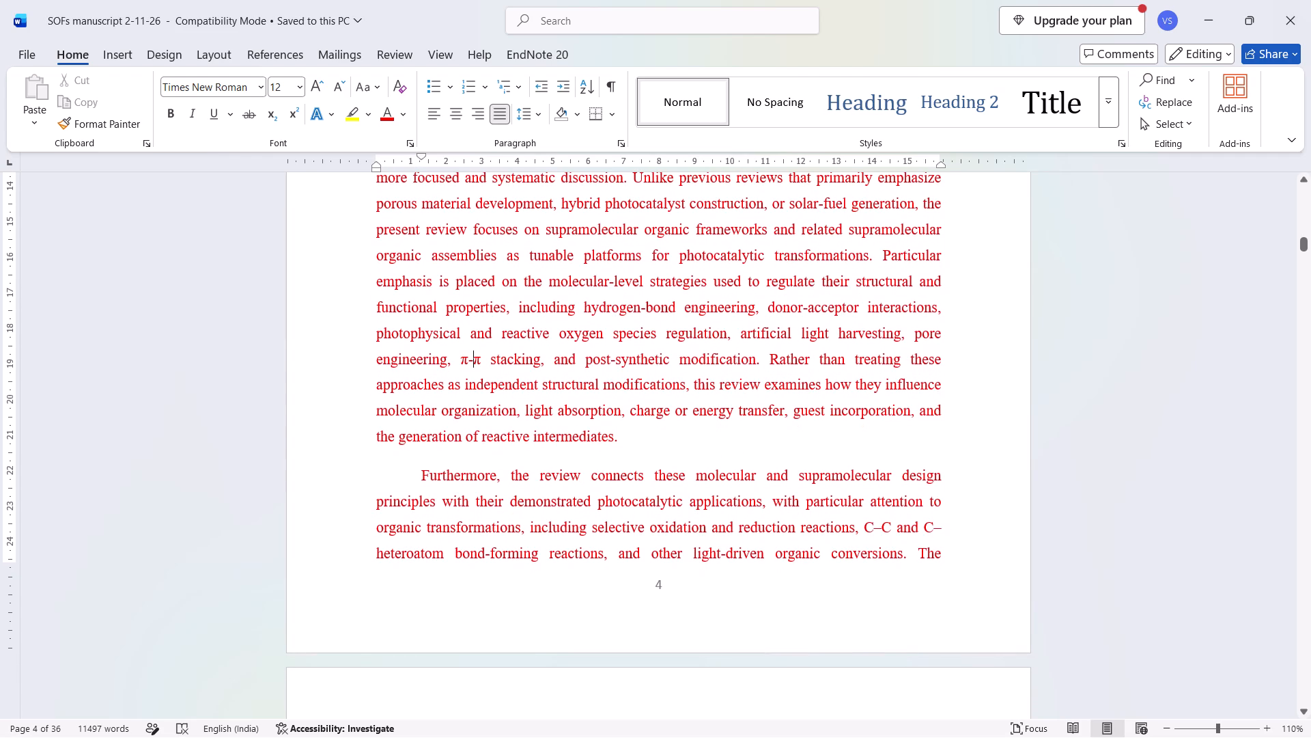
scroll(789, 418, down, 1)
scroll(953, 399, up, 1)
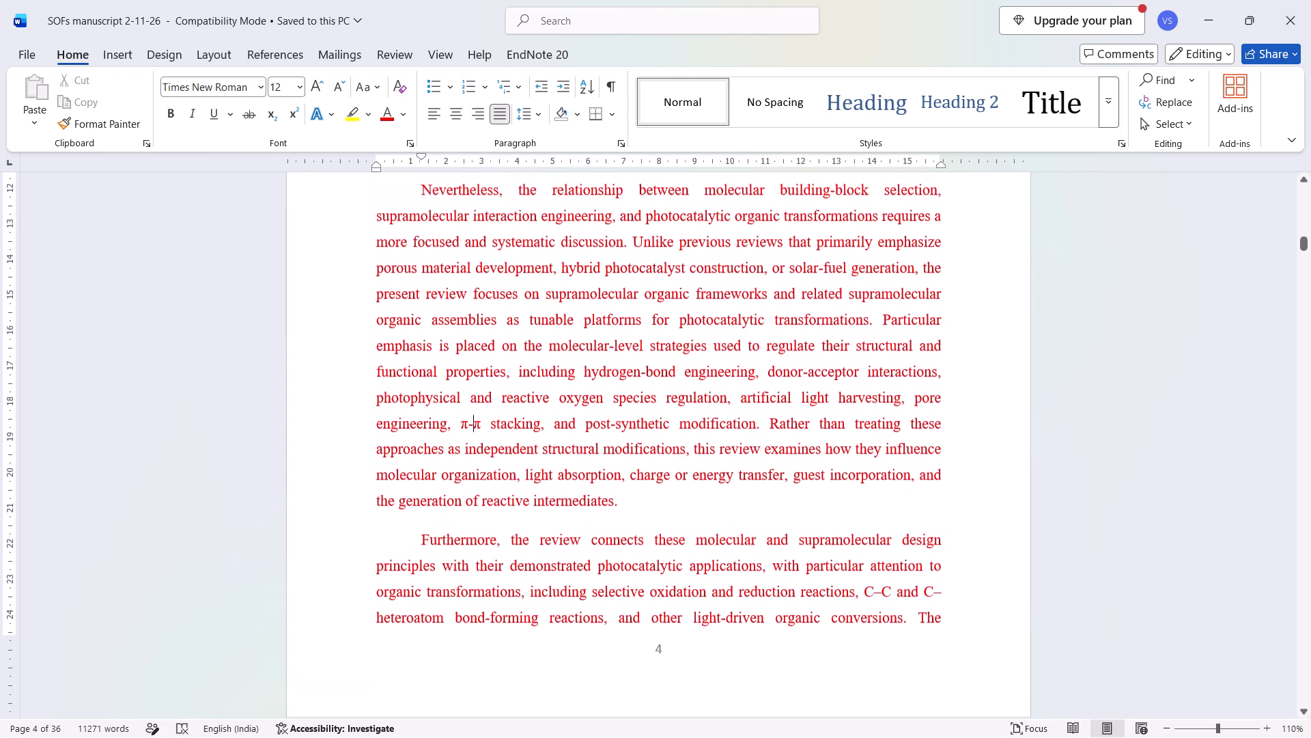
scroll(953, 399, up, 2)
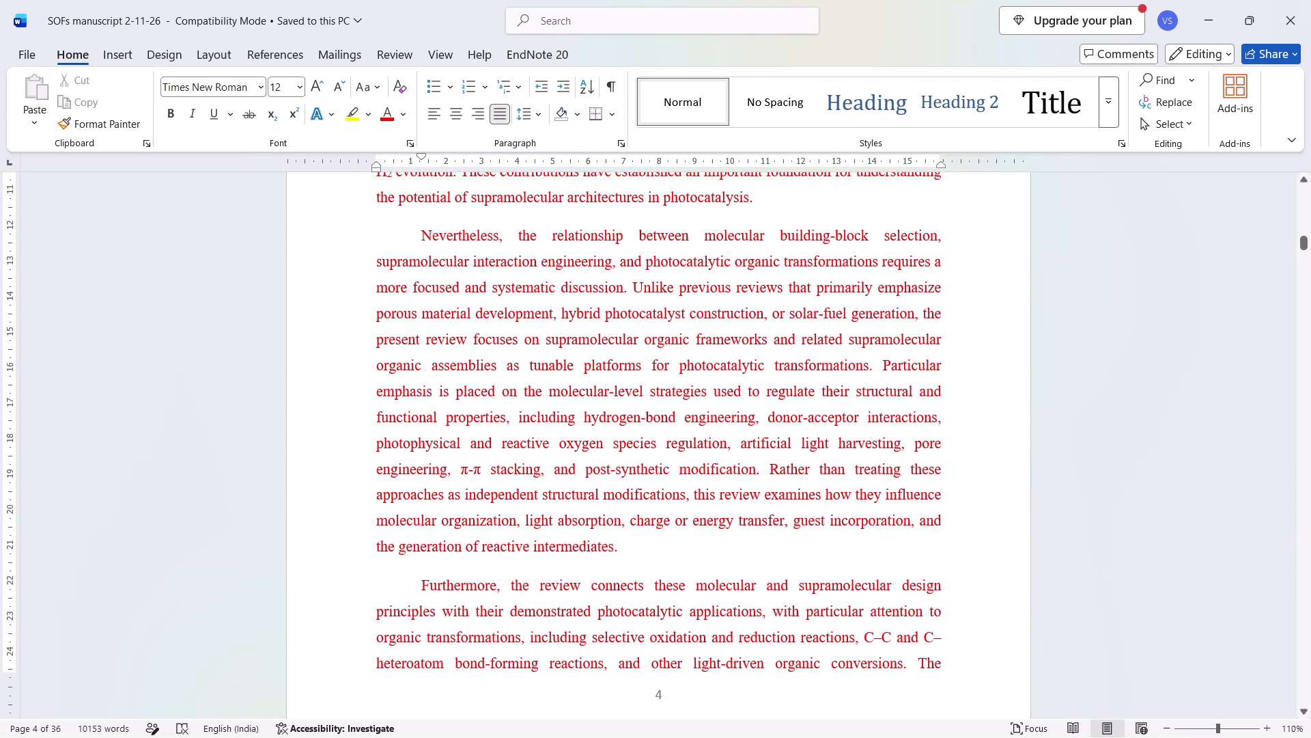
scroll(953, 399, up, 2)
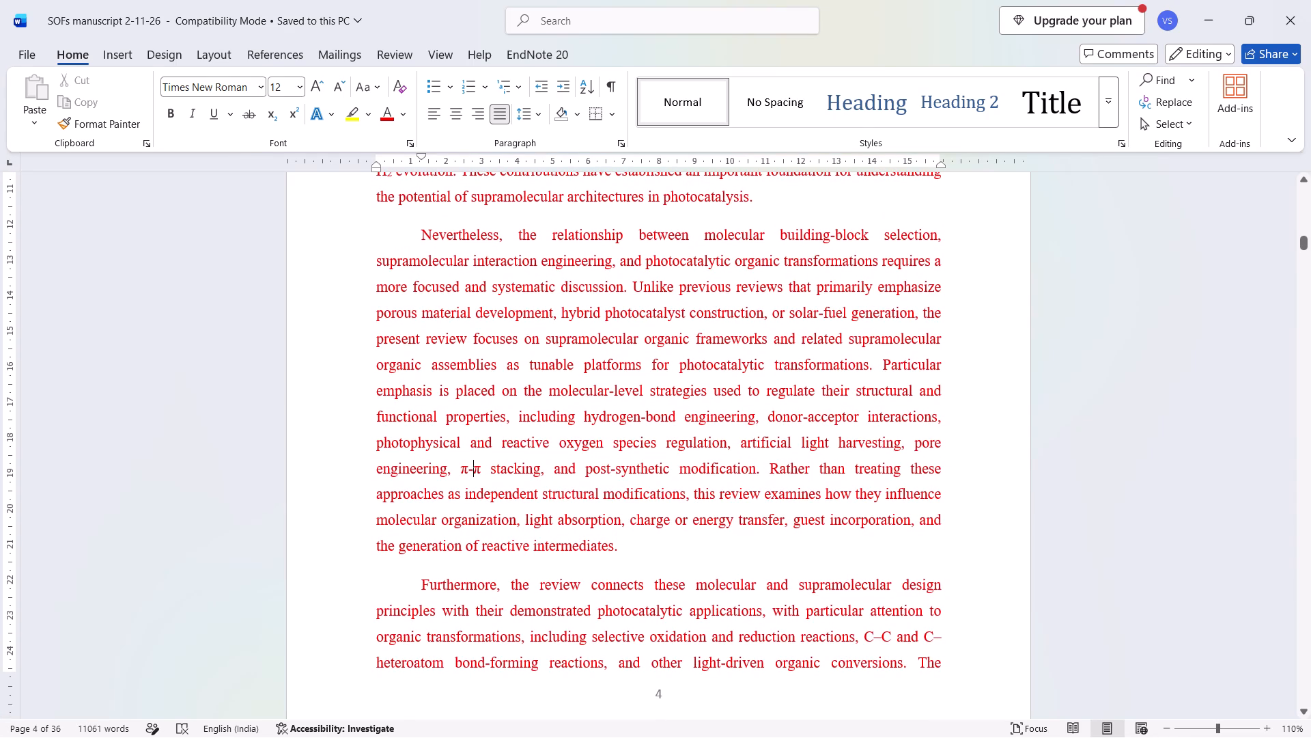
scroll(953, 399, up, 5)
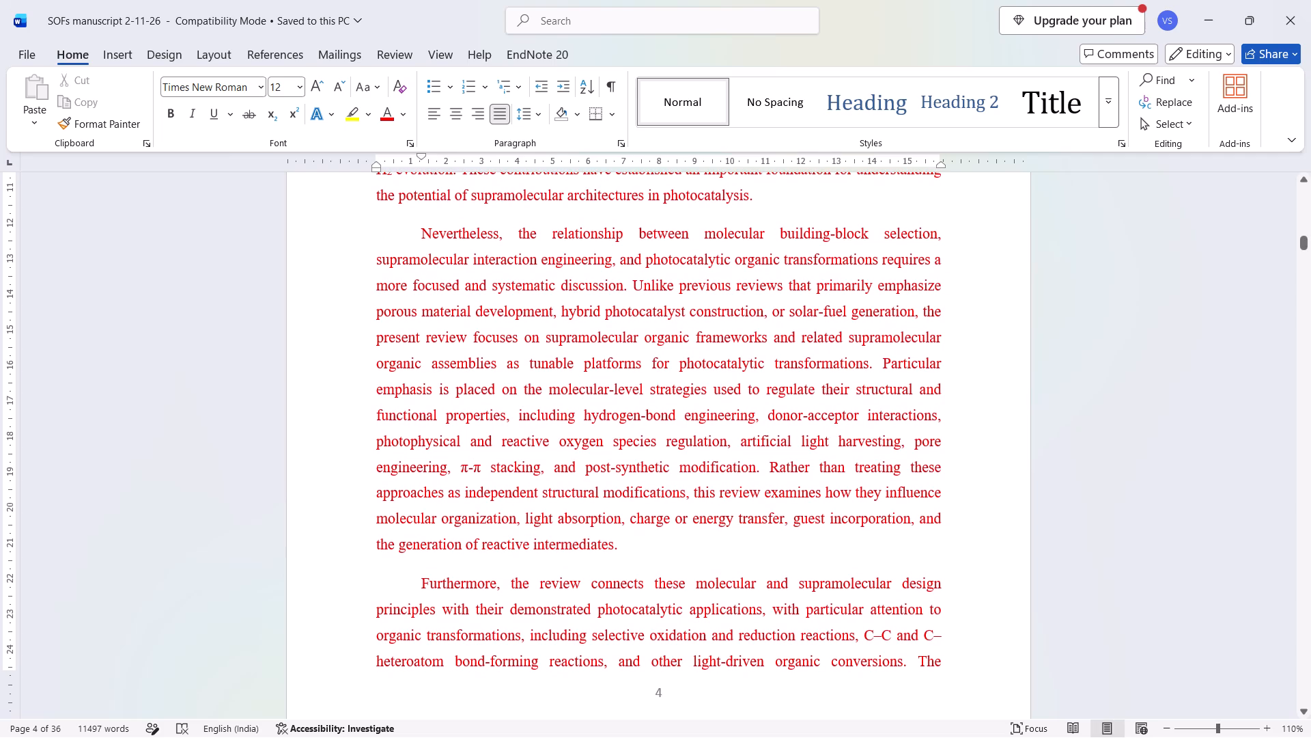
scroll(953, 399, up, 9)
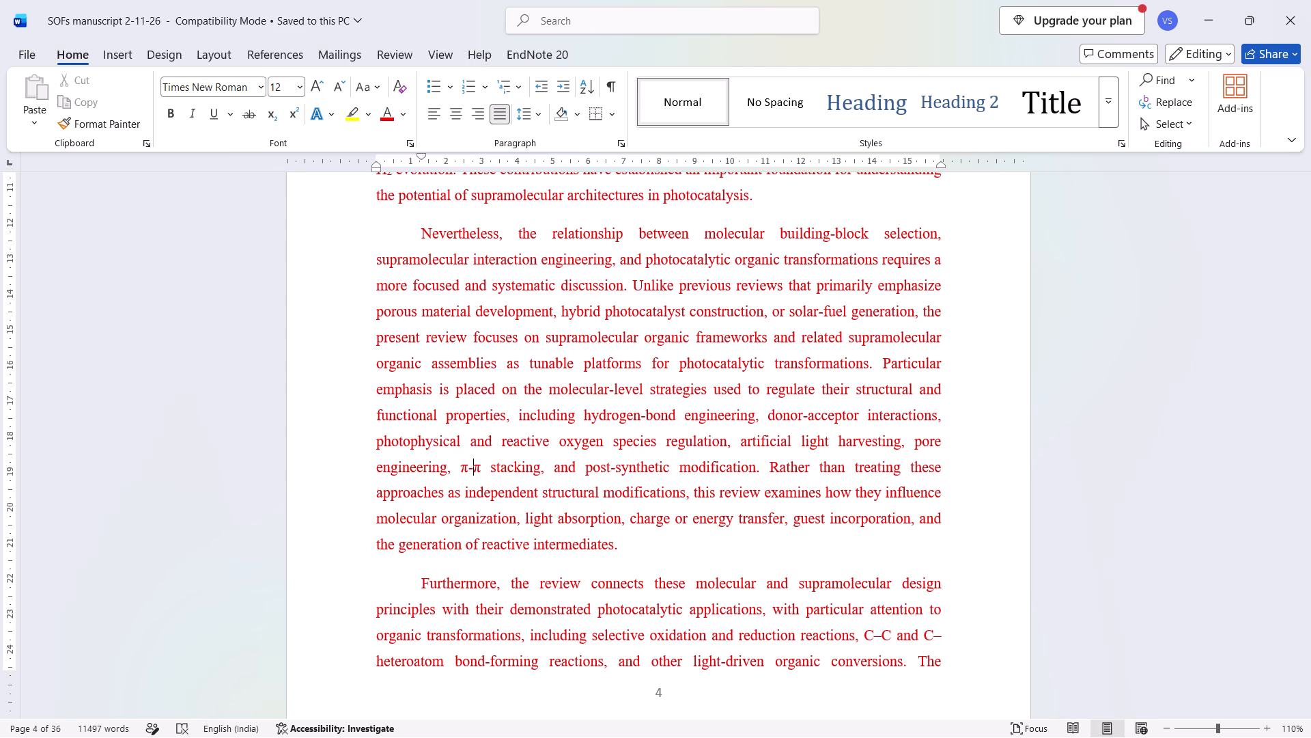
scroll(953, 399, up, 2)
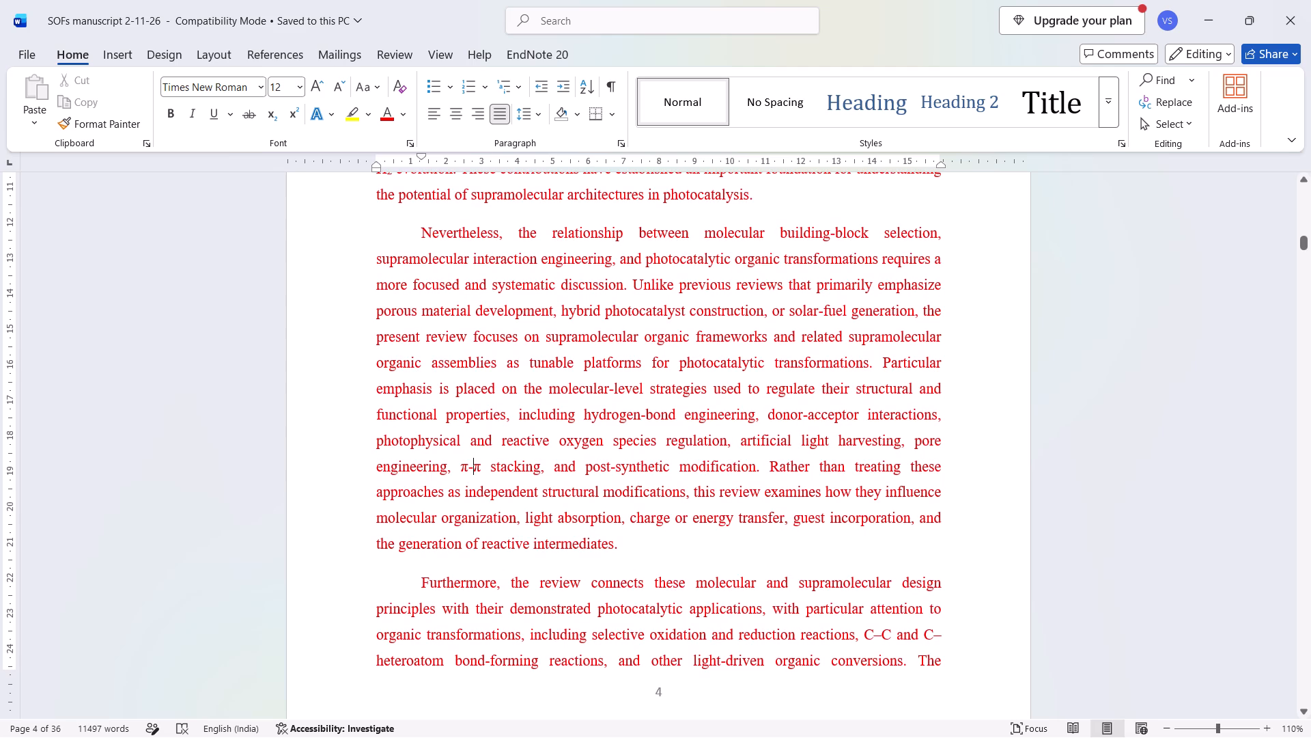
scroll(953, 399, up, 6)
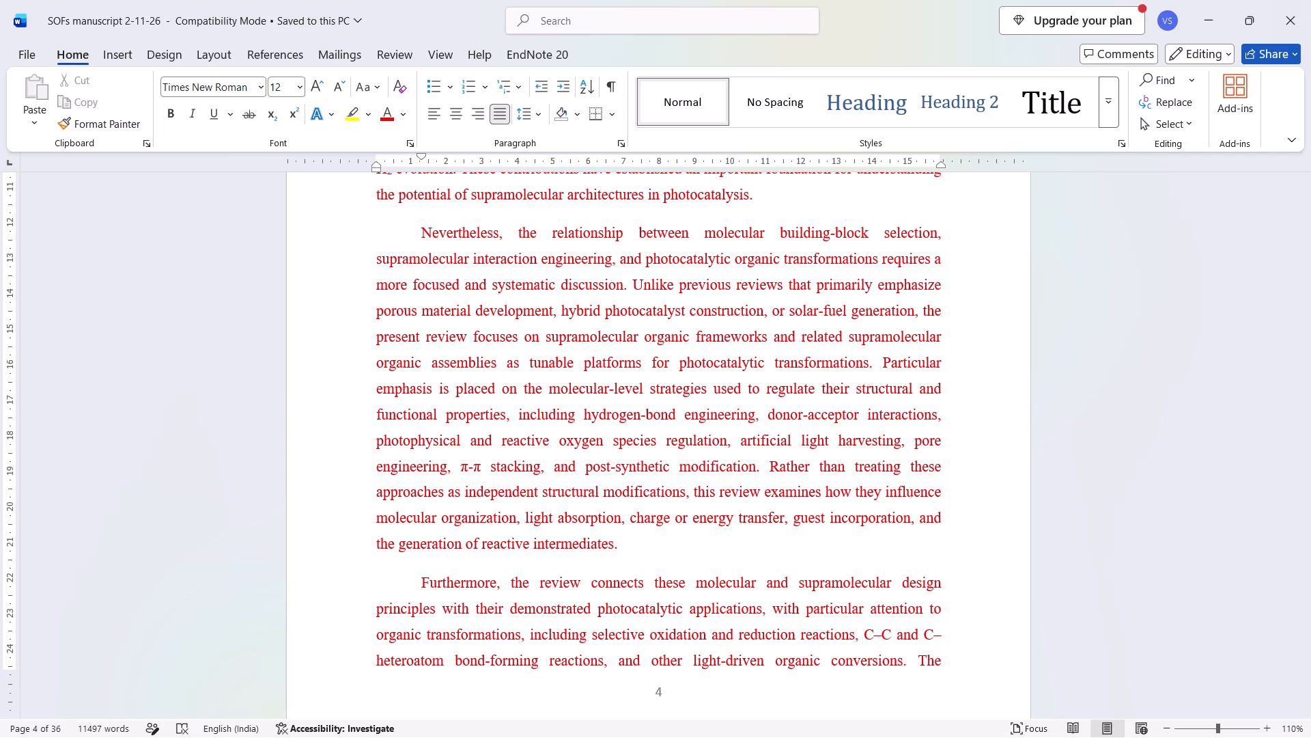
scroll(953, 399, up, 15)
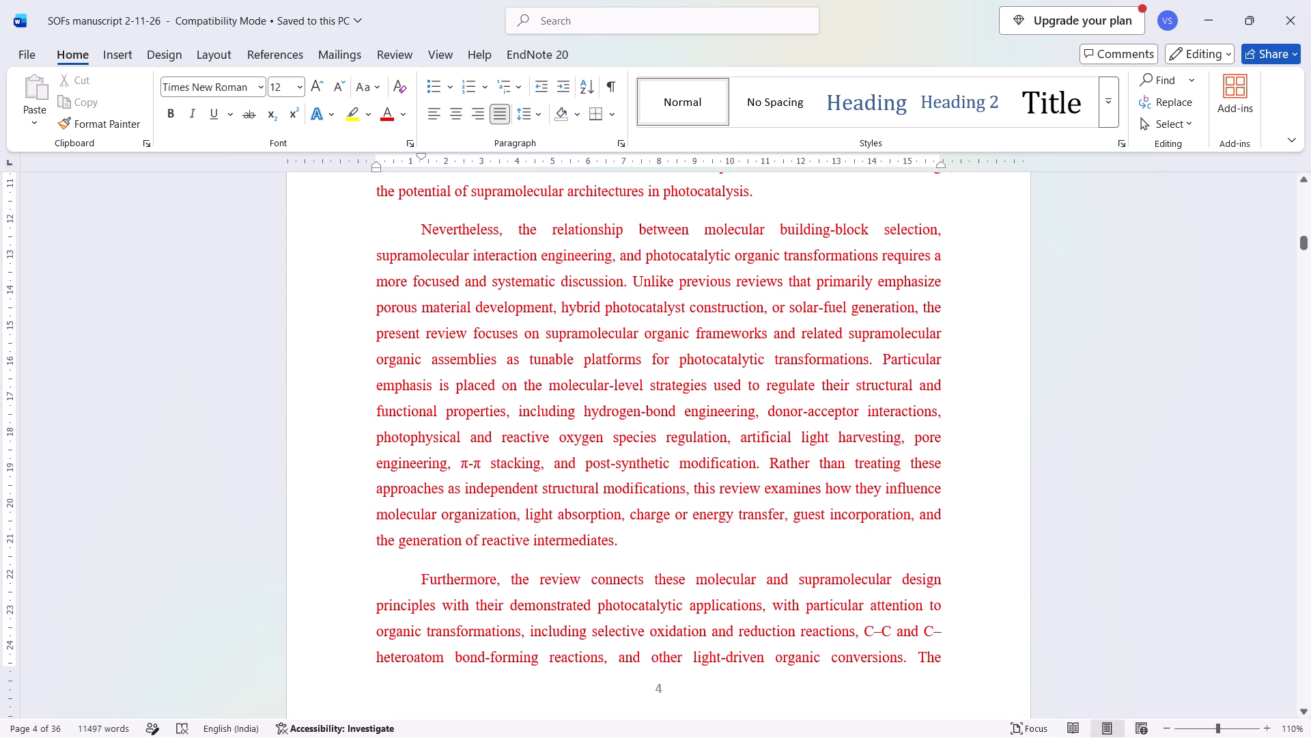
Read on through the end of the "Nevertheless" paragraph and the start of the "Furthermore" paragraph, checking wording and dashes.
scroll(954, 392, down, 1)
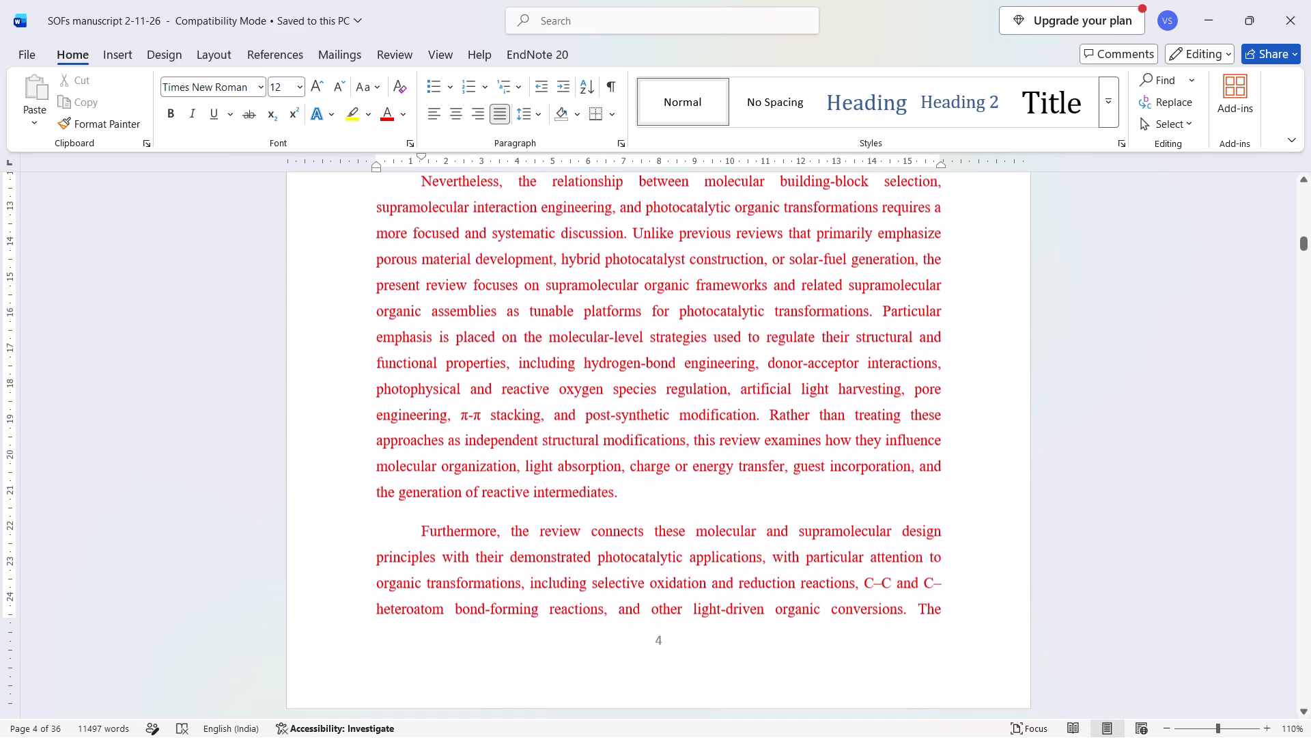
scroll(954, 392, down, 1)
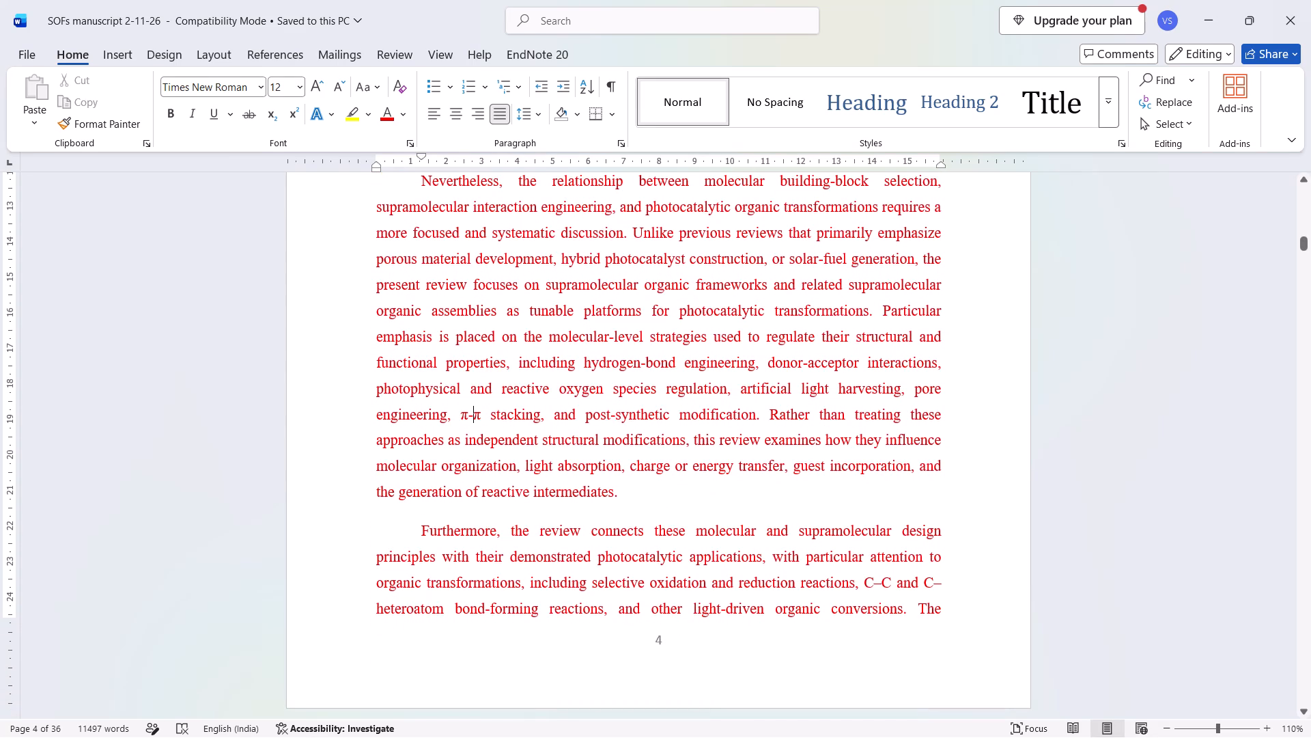
scroll(954, 392, down, 1)
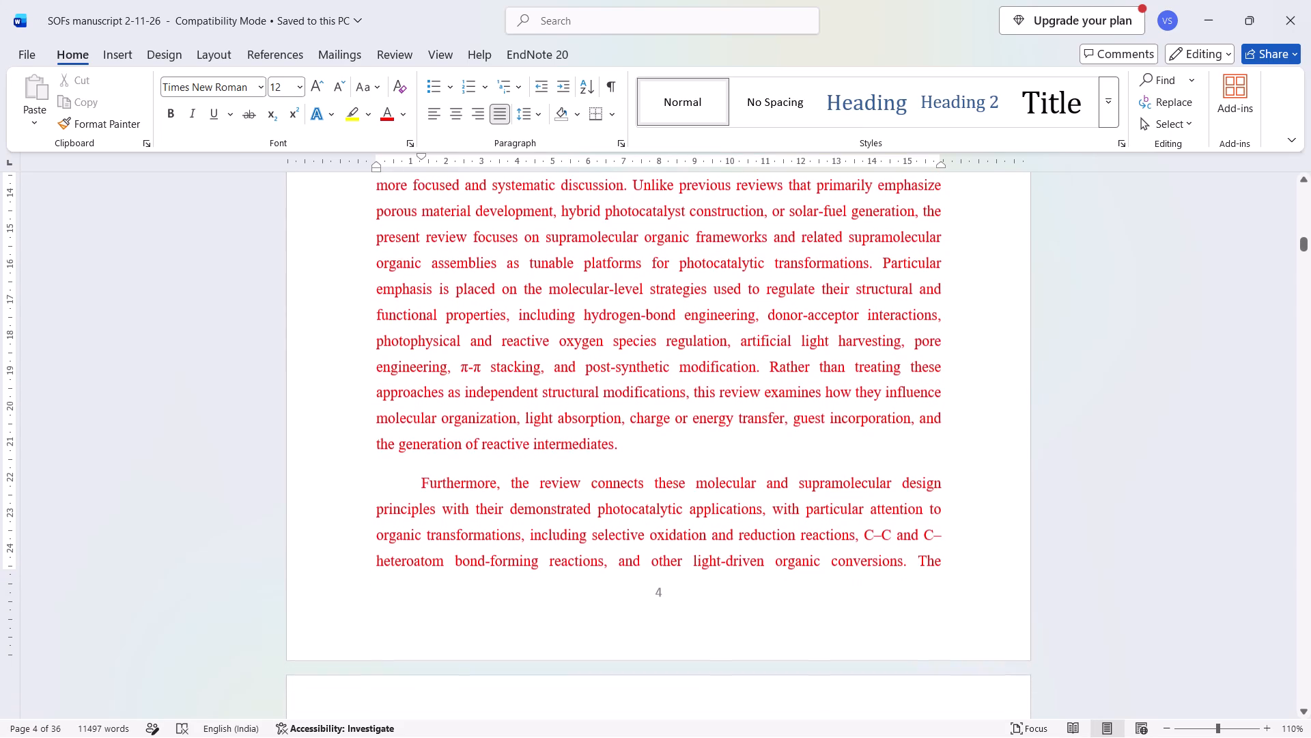
scroll(954, 392, down, 3)
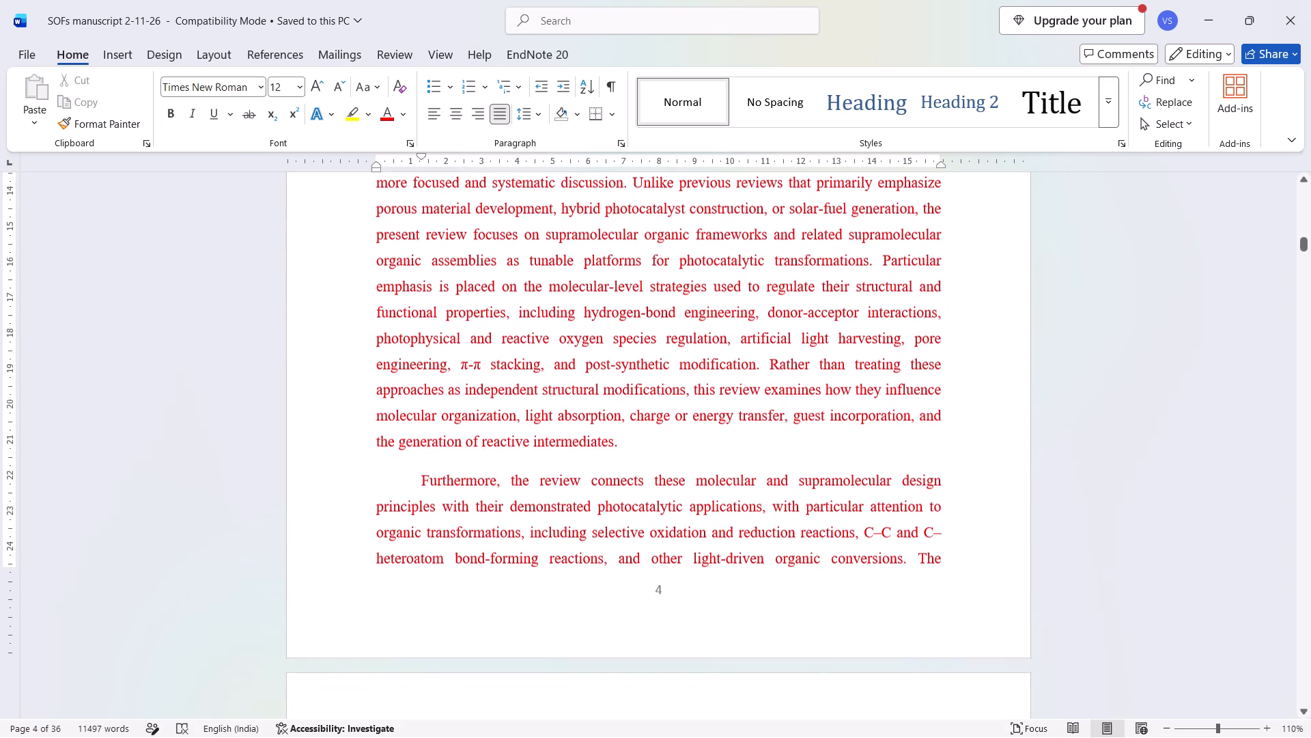
scroll(954, 392, down, 2)
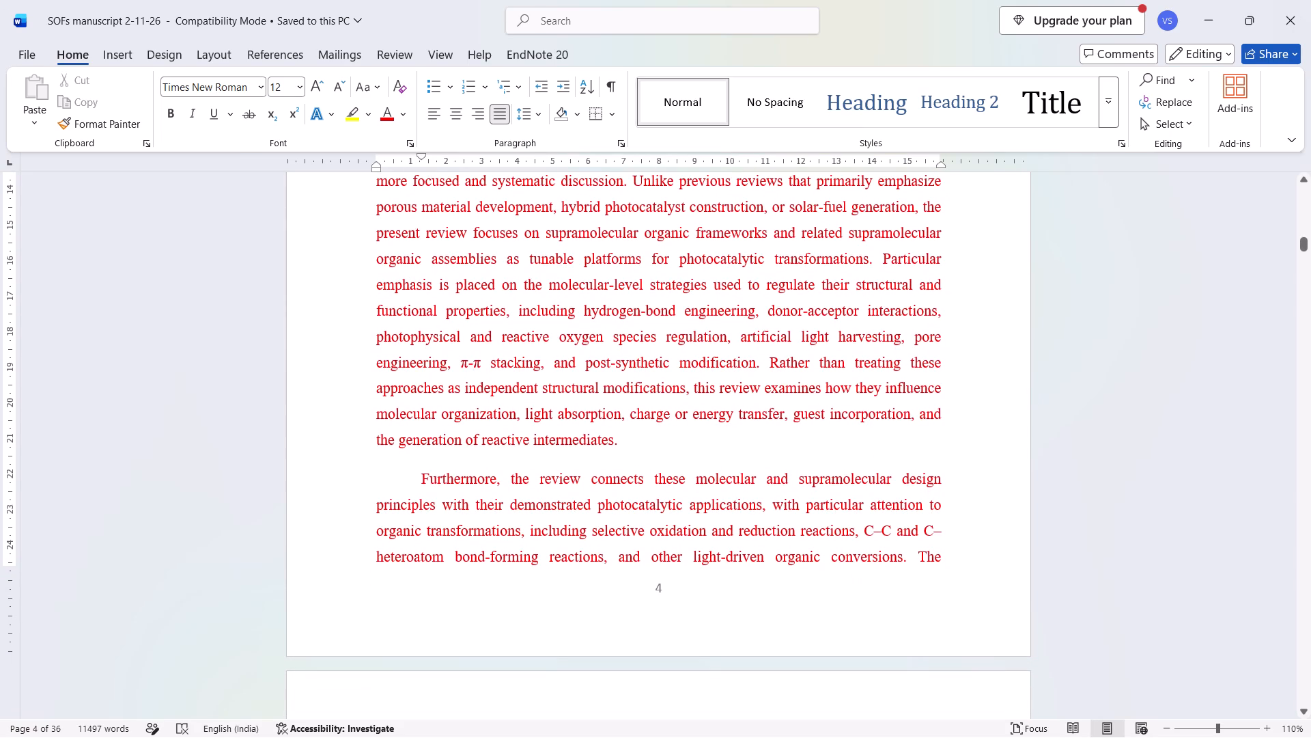
scroll(954, 392, down, 3)
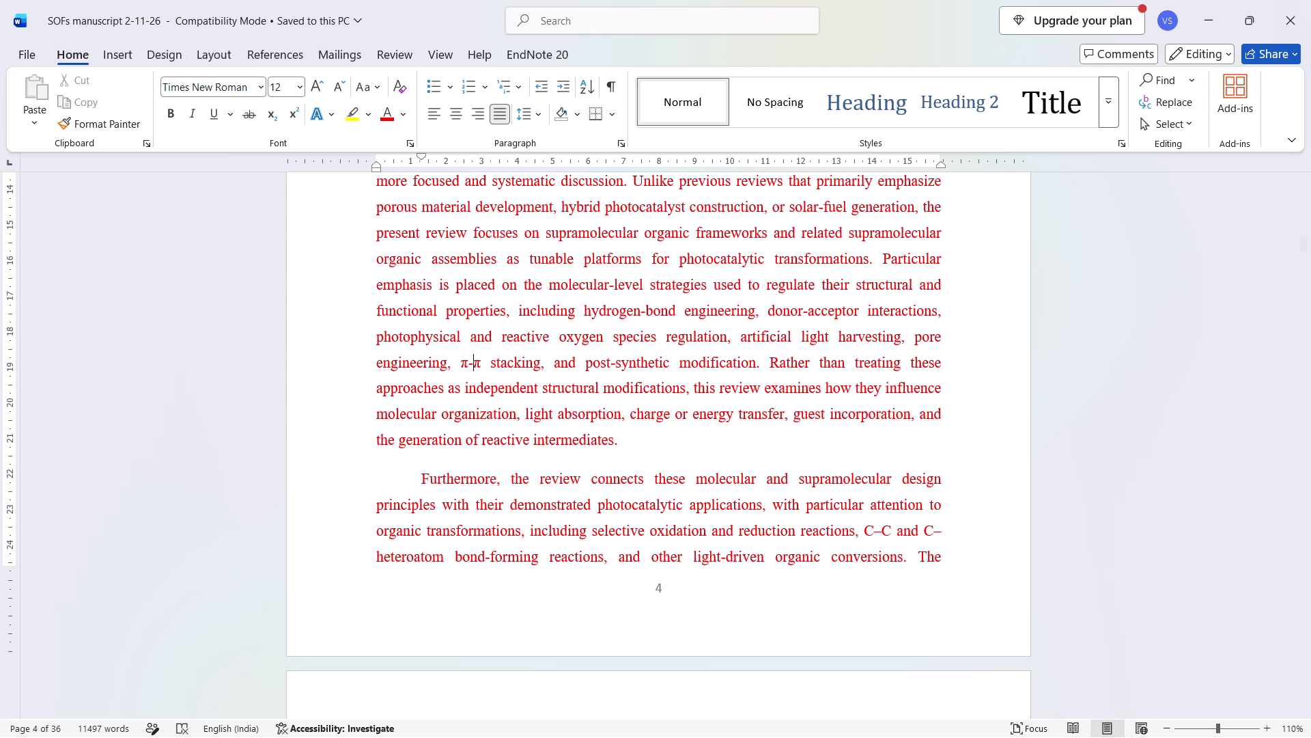
scroll(954, 392, down, 8)
Proofread the end of the "Nevertheless" paragraph and the opening lines of the red "Furthermore" paragraph on page 4.
scroll(954, 392, down, 4)
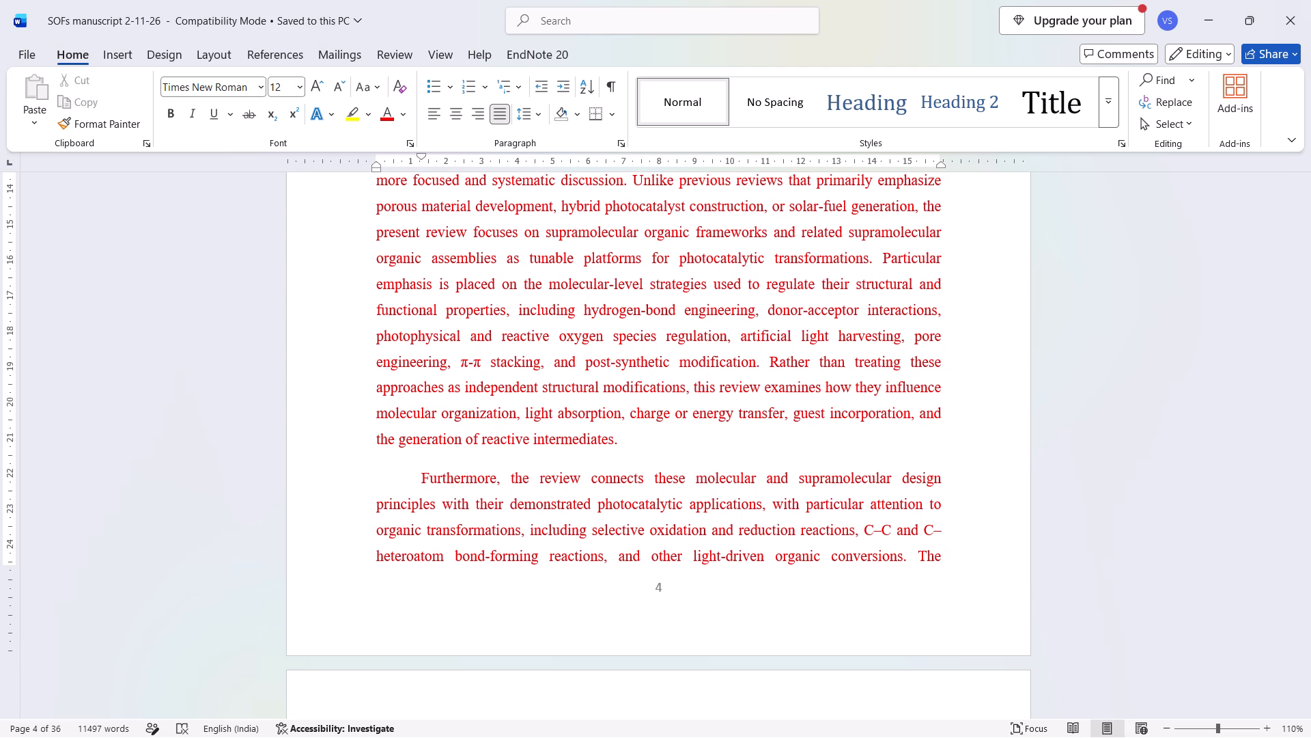
scroll(954, 392, up, 1)
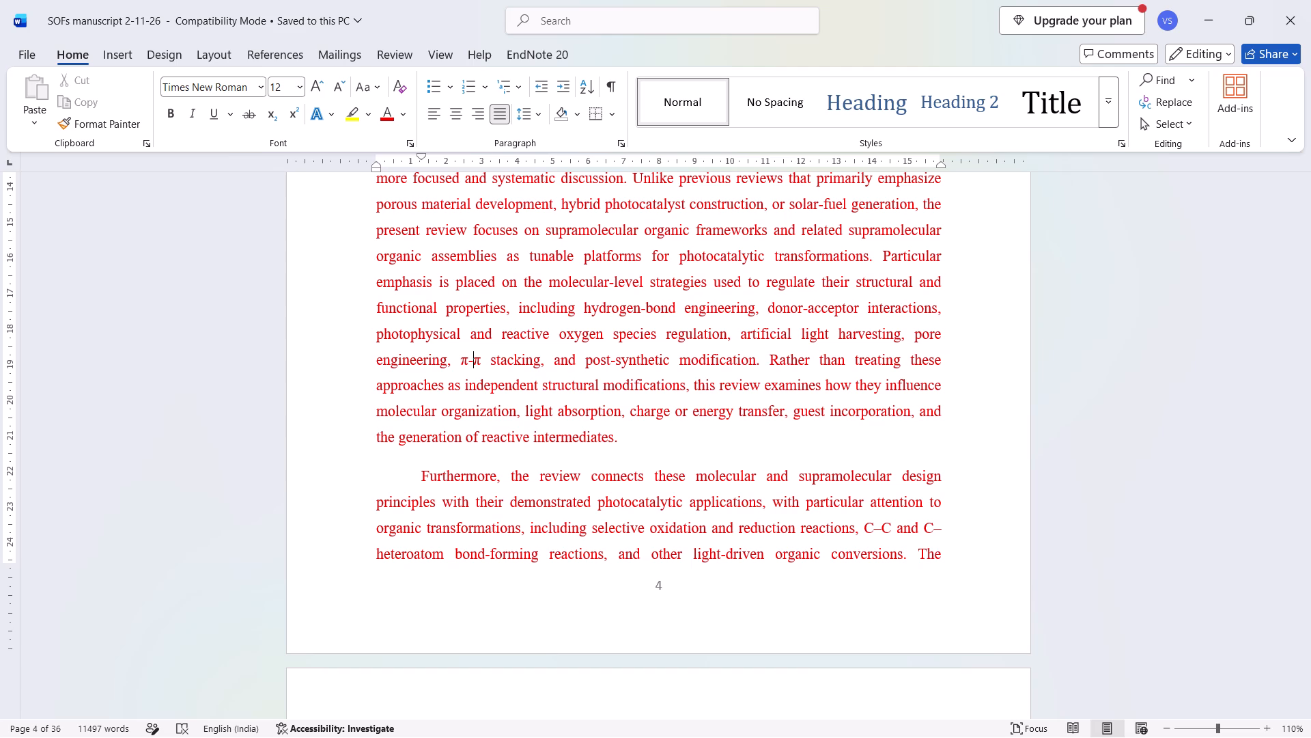
scroll(982, 371, down, 1)
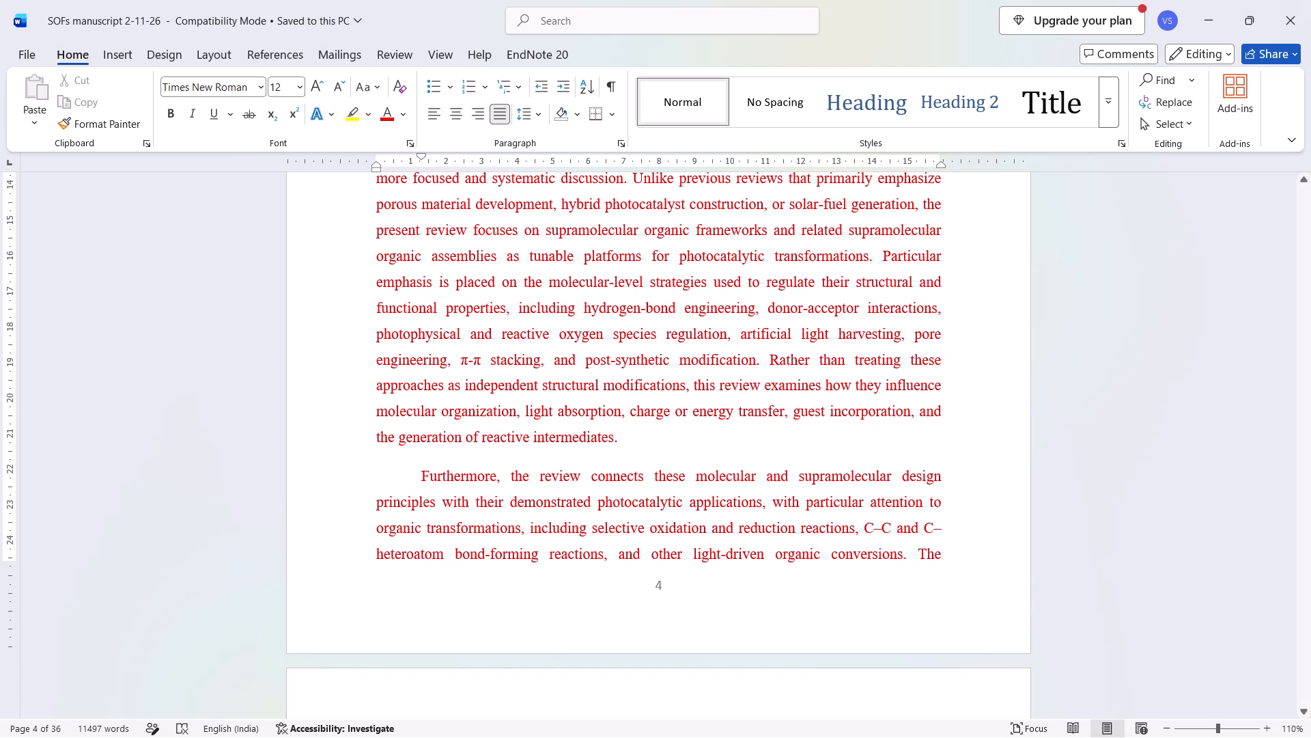
scroll(982, 371, down, 1)
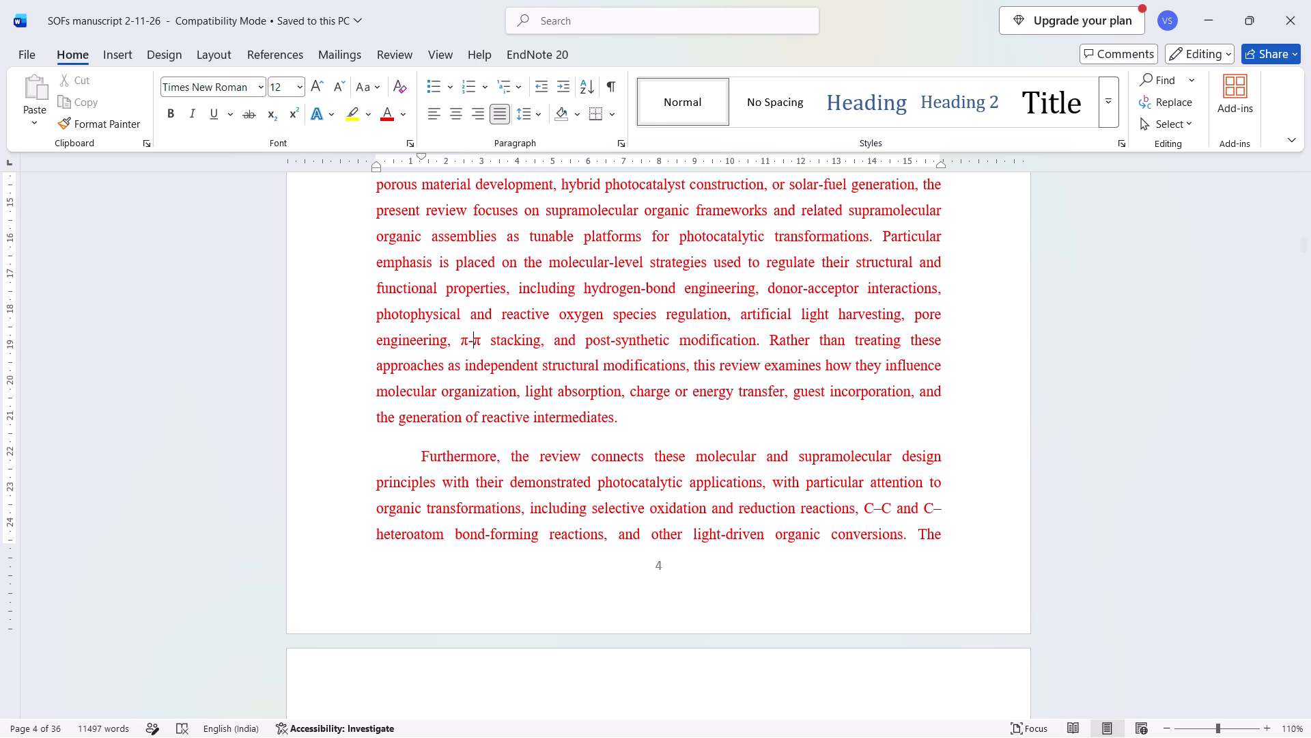
scroll(982, 371, down, 1)
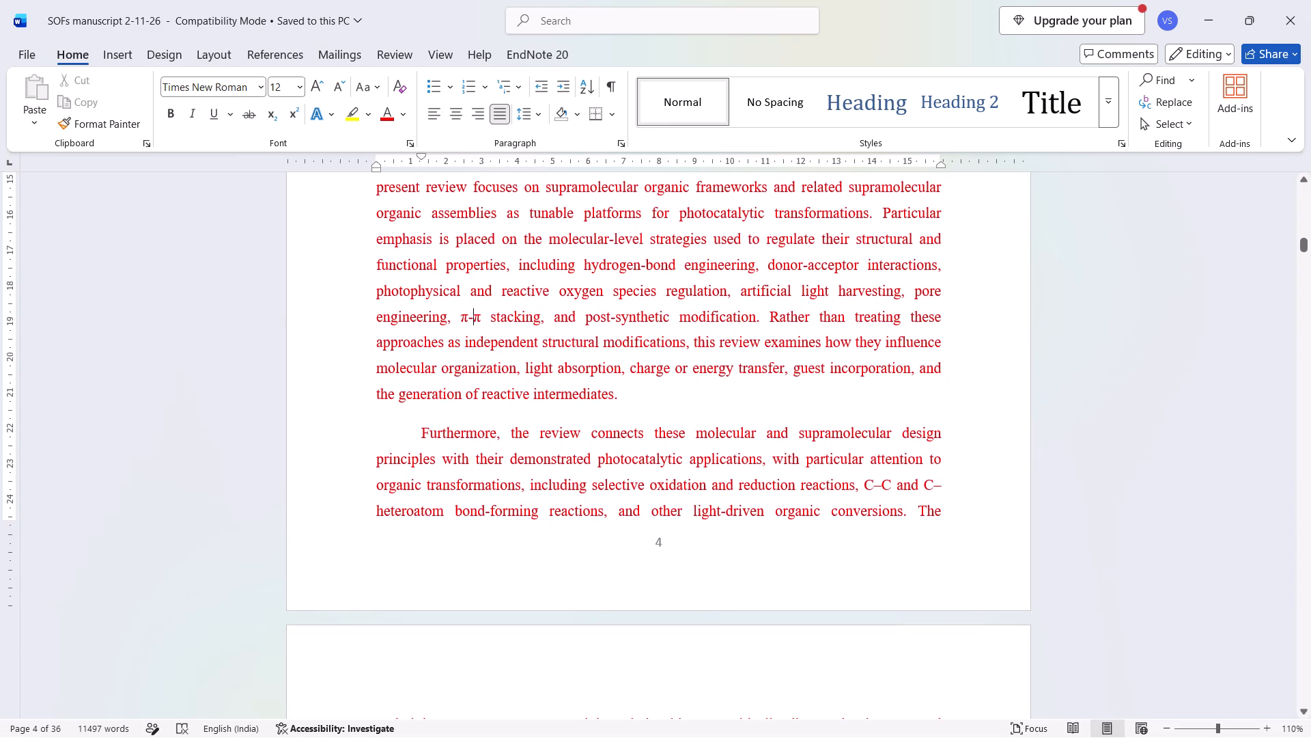
scroll(957, 403, down, 1)
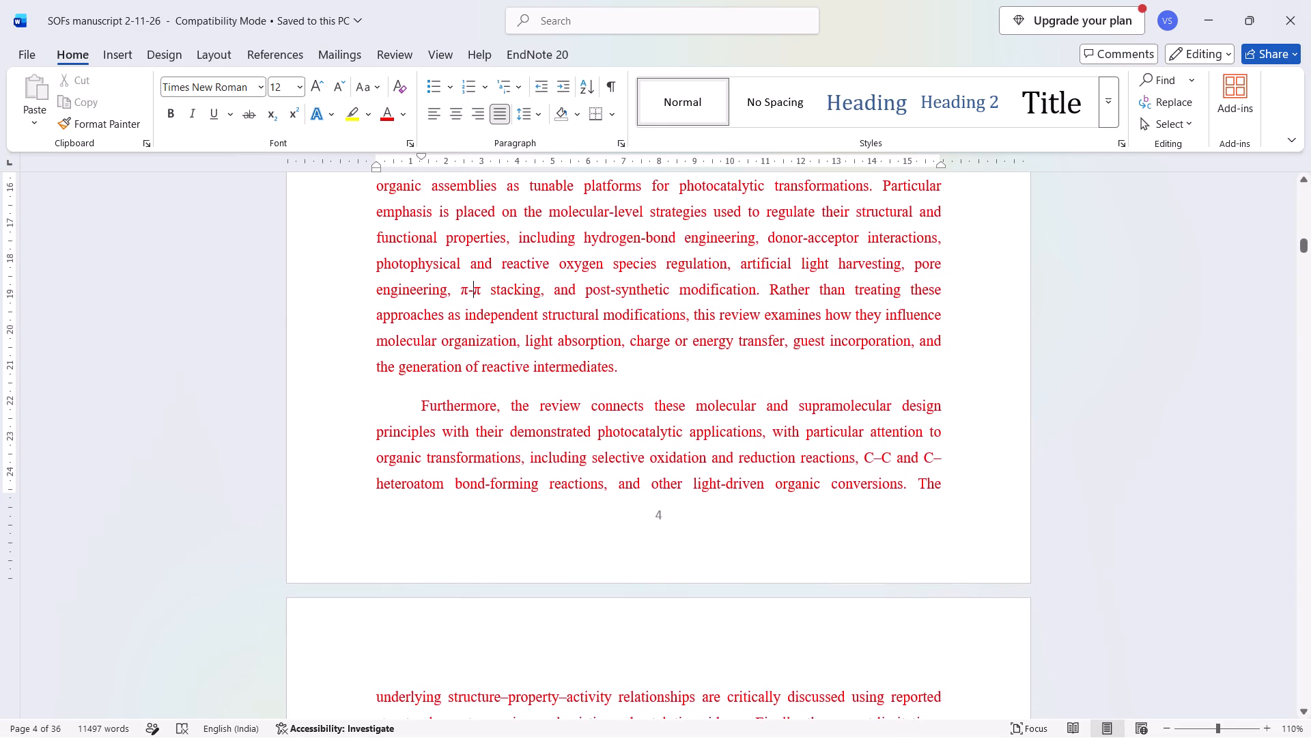
scroll(957, 403, down, 1)
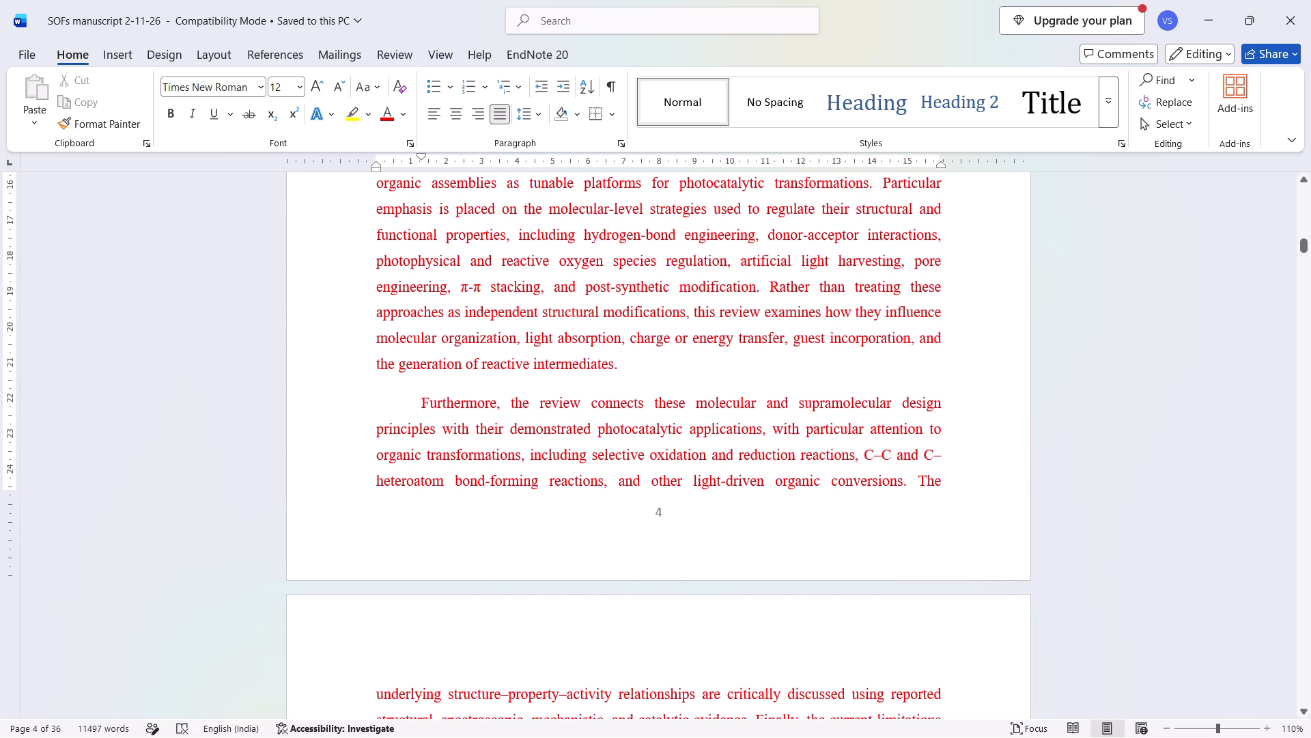
scroll(950, 359, down, 1)
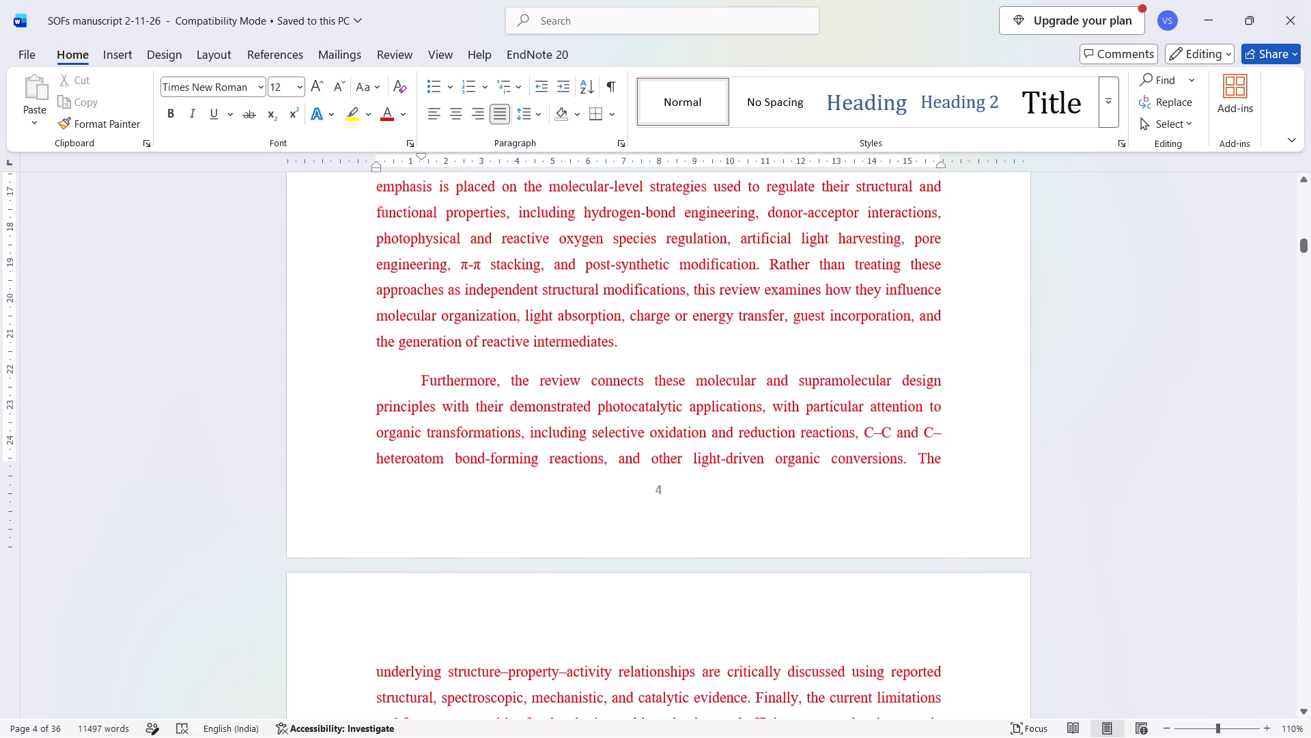
Read the rest of the red "Furthermore" paragraph across pages 4 and 5, checking its wording, dashes and novelty statement.
scroll(950, 359, down, 2)
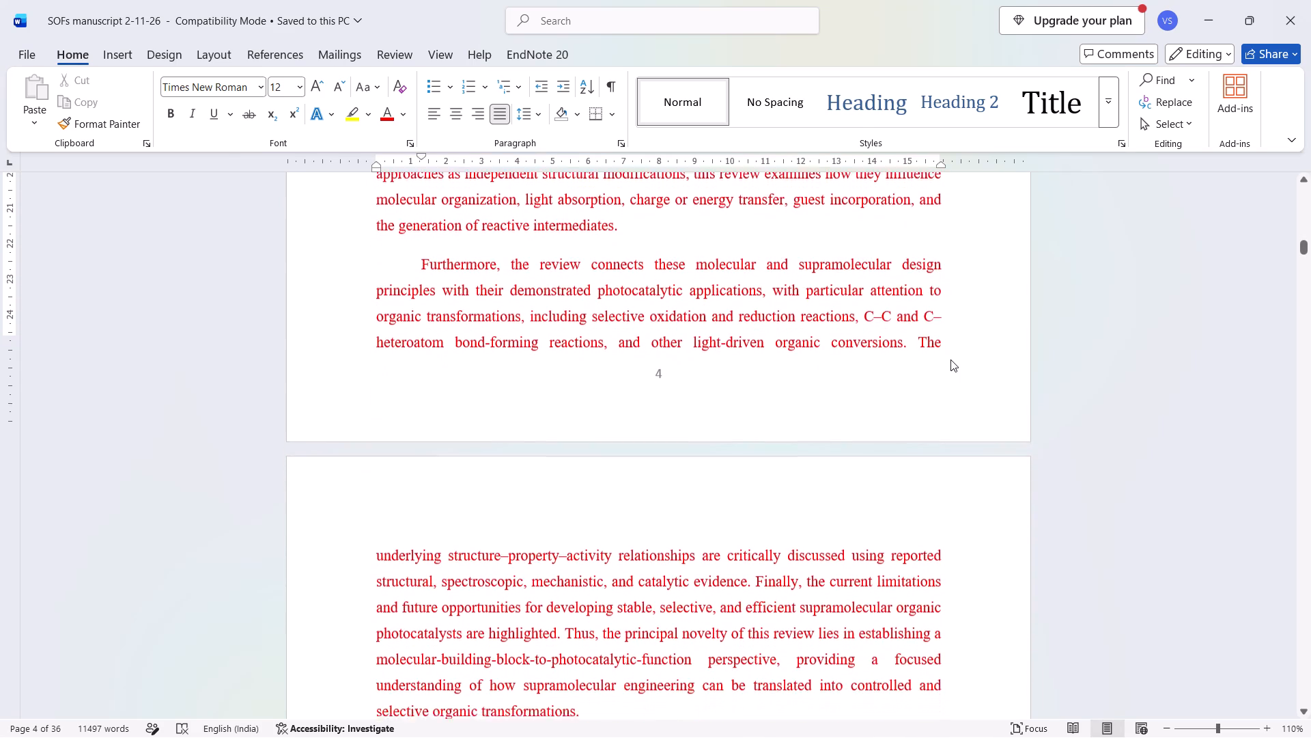
scroll(950, 359, down, 1)
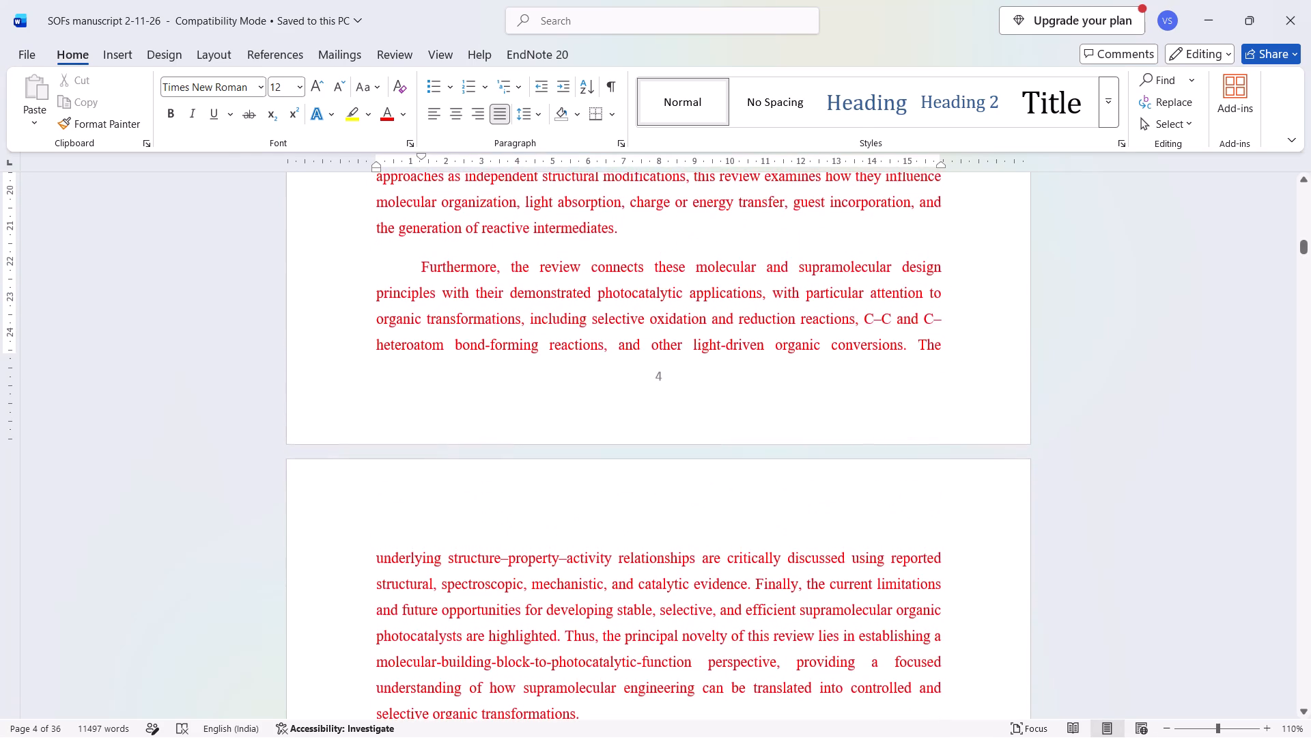
scroll(950, 359, down, 2)
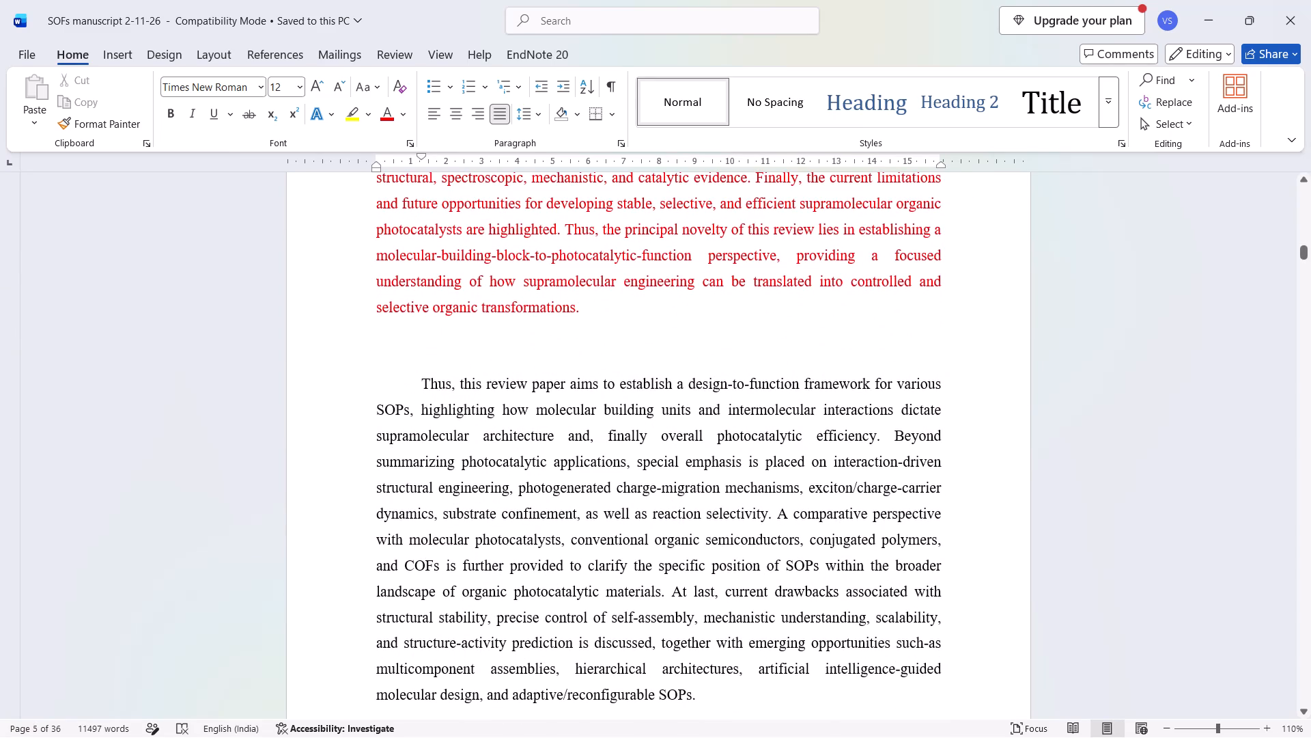
scroll(950, 359, down, 2)
scroll(950, 359, right, 1)
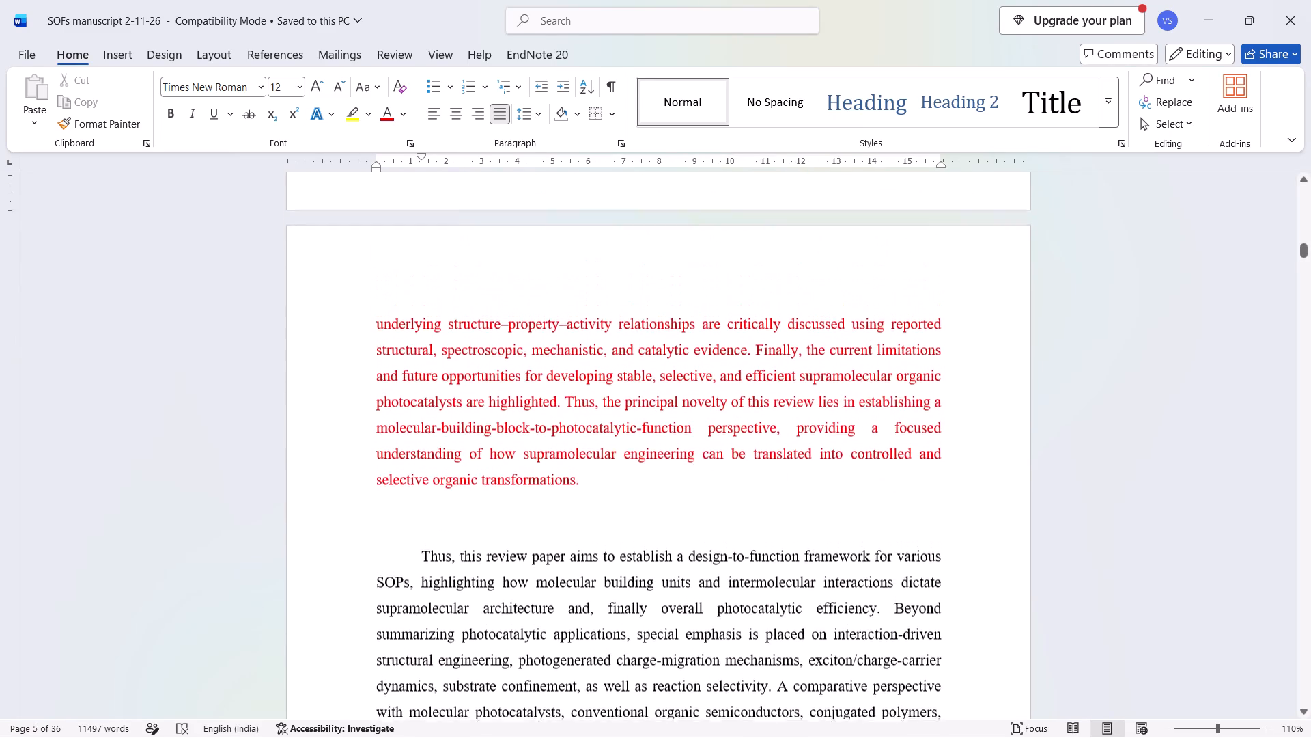
scroll(950, 359, right, 1)
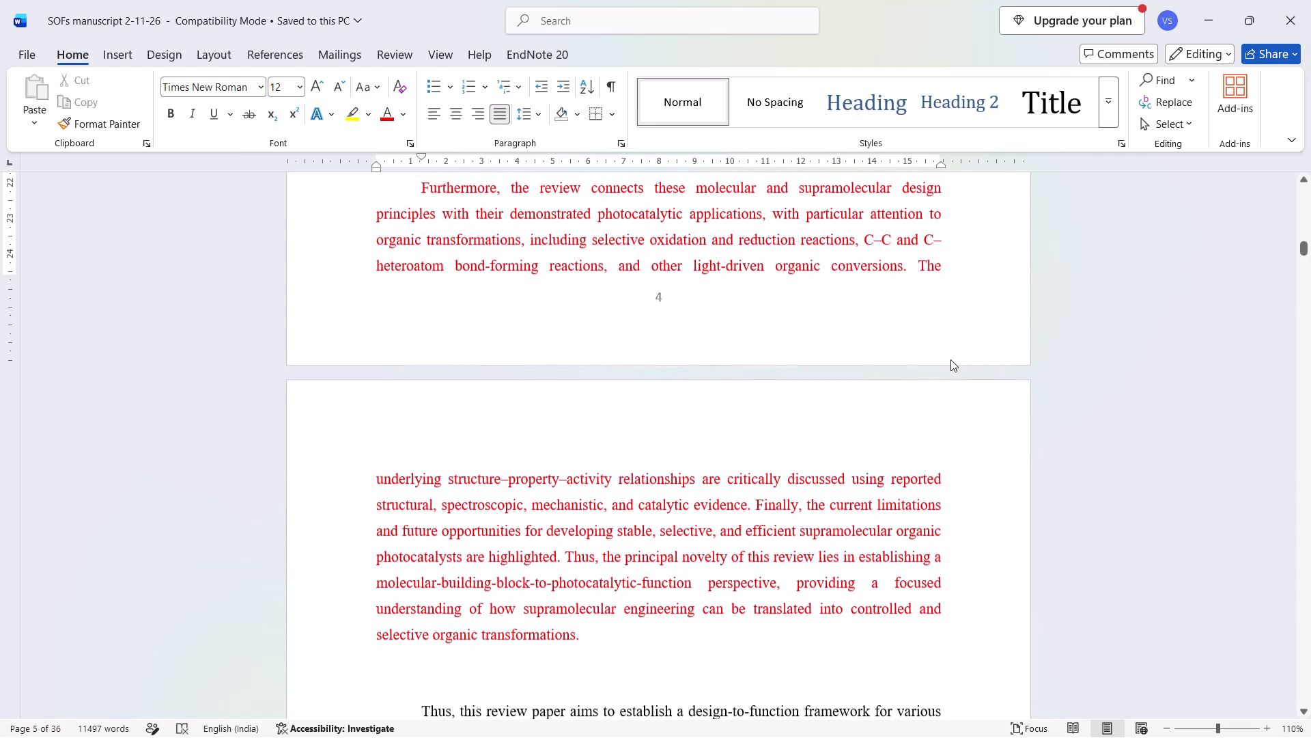
scroll(950, 359, right, 3)
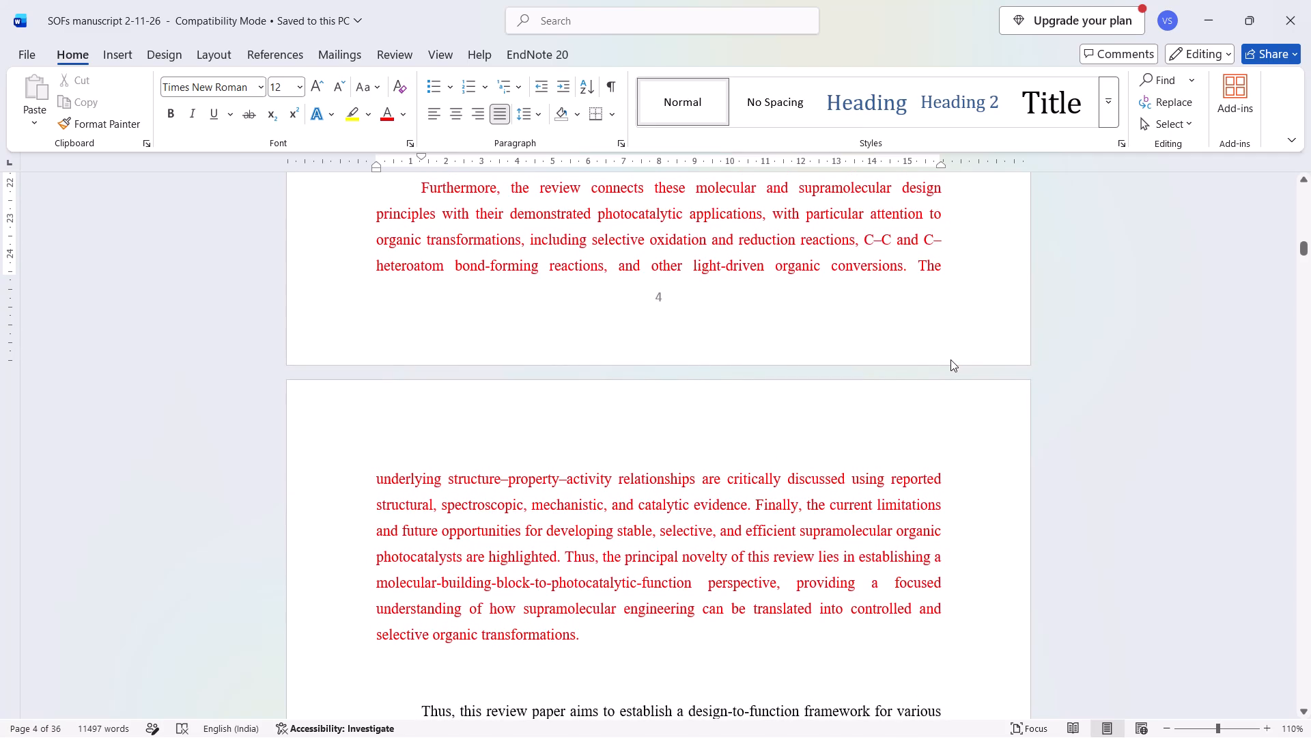
scroll(950, 359, right, 1)
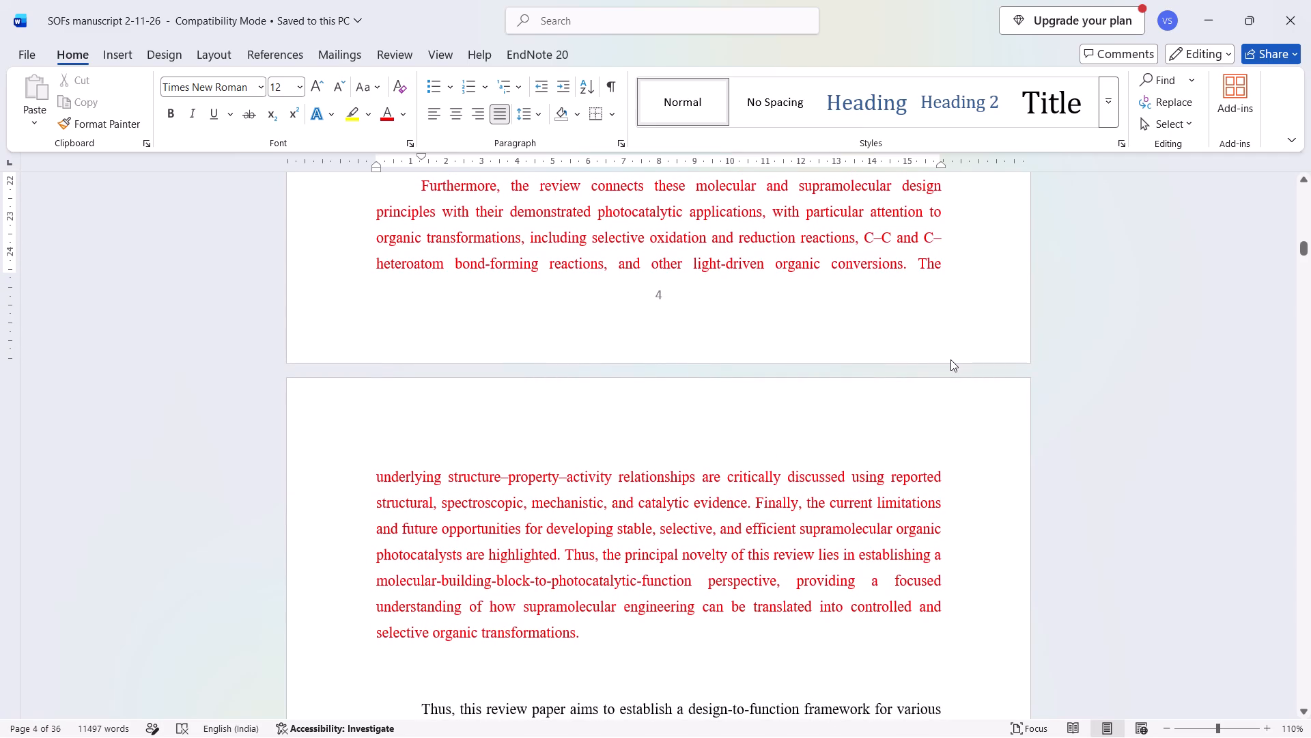
scroll(950, 359, right, 2)
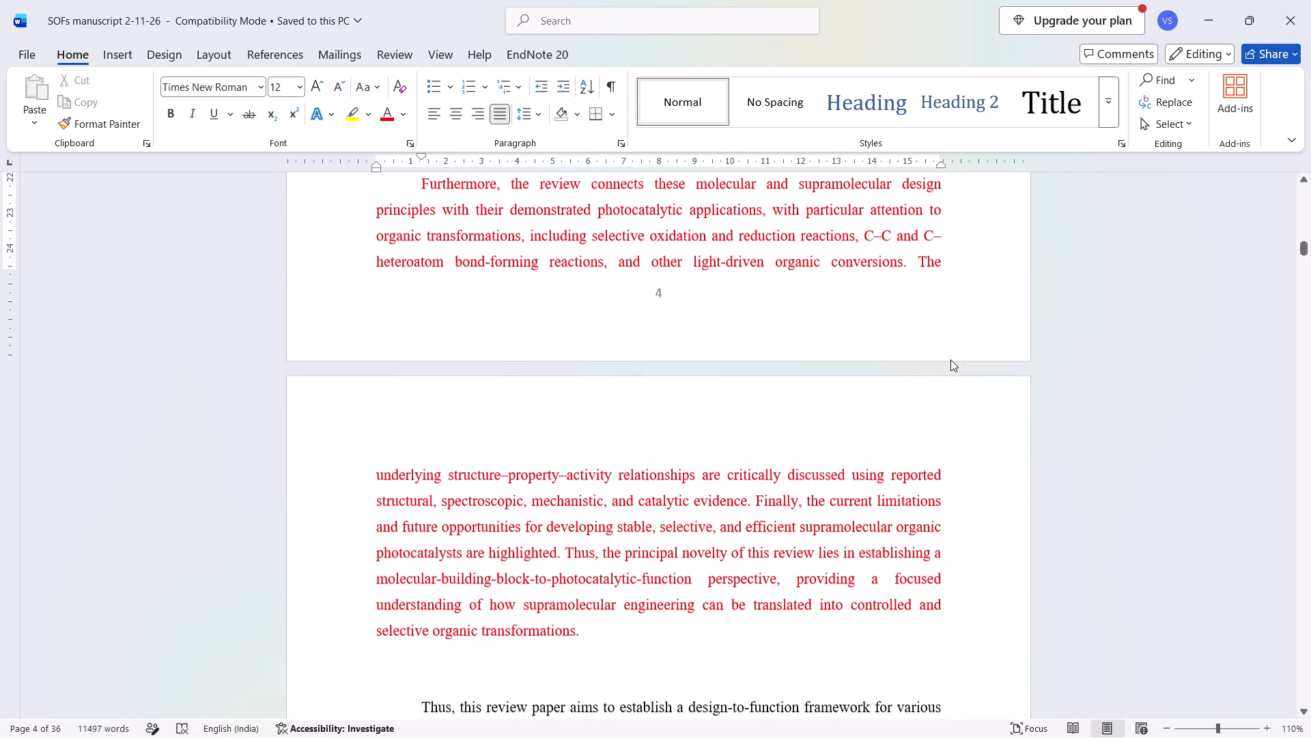
scroll(950, 359, right, 1)
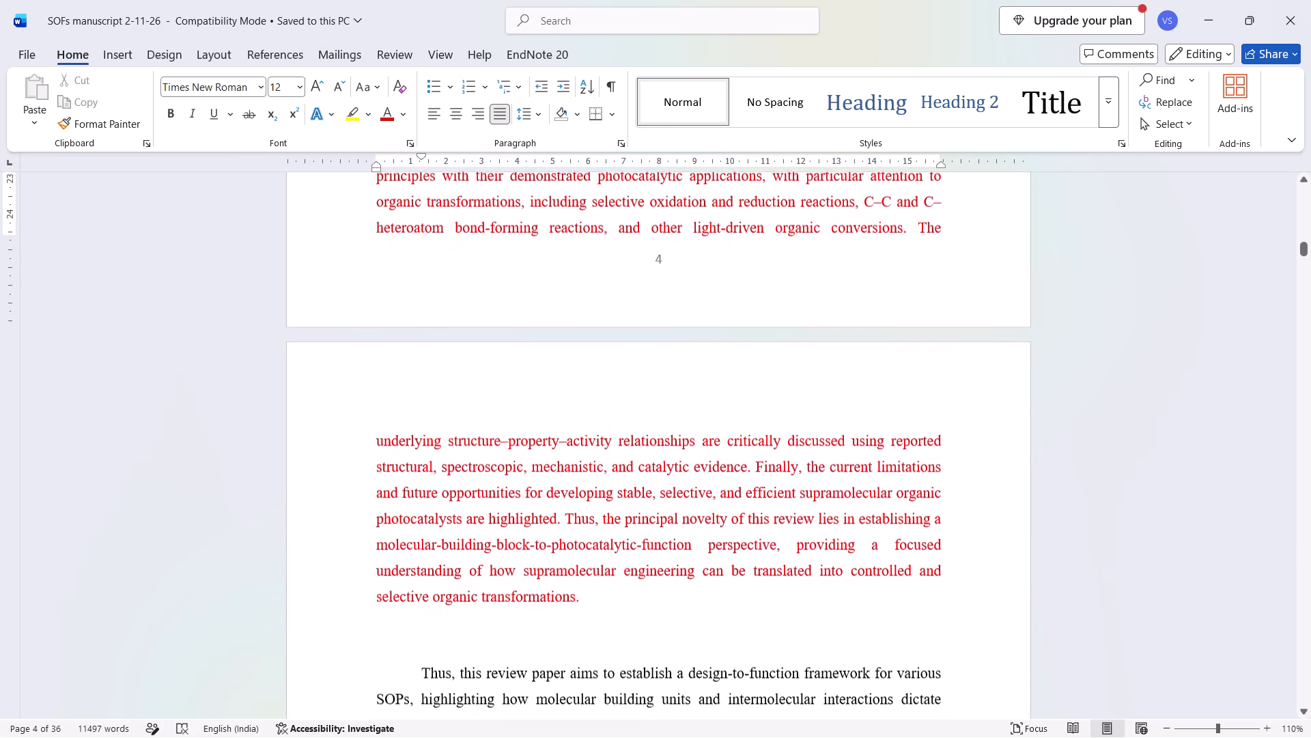
scroll(950, 359, right, 1)
scroll(950, 359, down, 1)
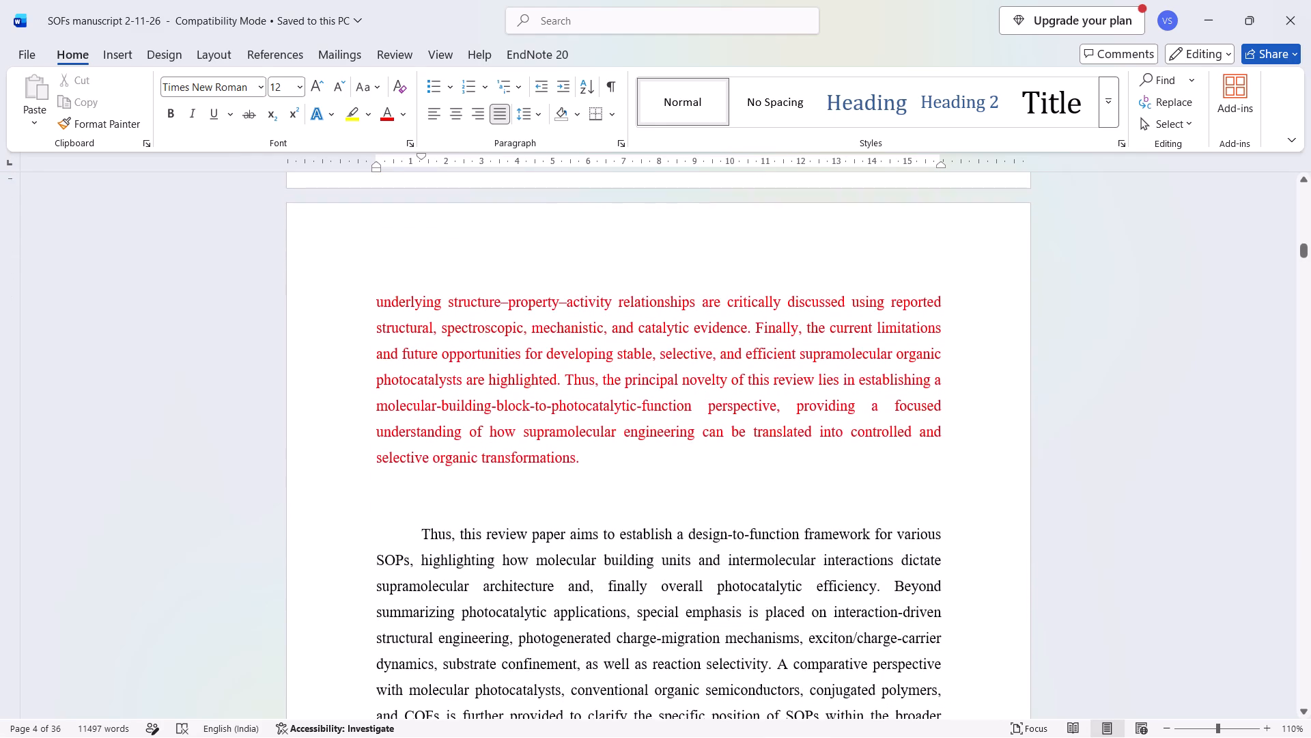
scroll(950, 359, down, 1)
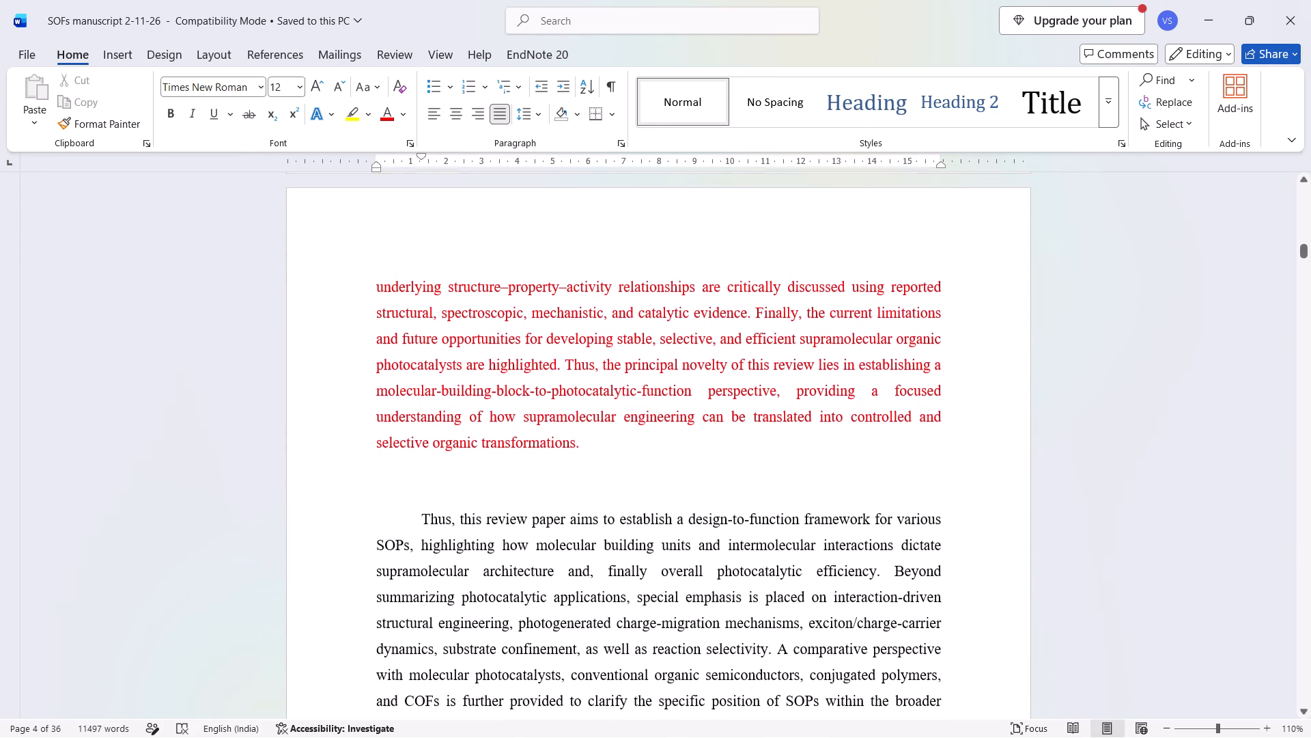
scroll(950, 359, down, 2)
Read the black "Thus, this review paper aims" paragraph on page 5, comparing it with the red novelty text above.
scroll(968, 419, down, 1)
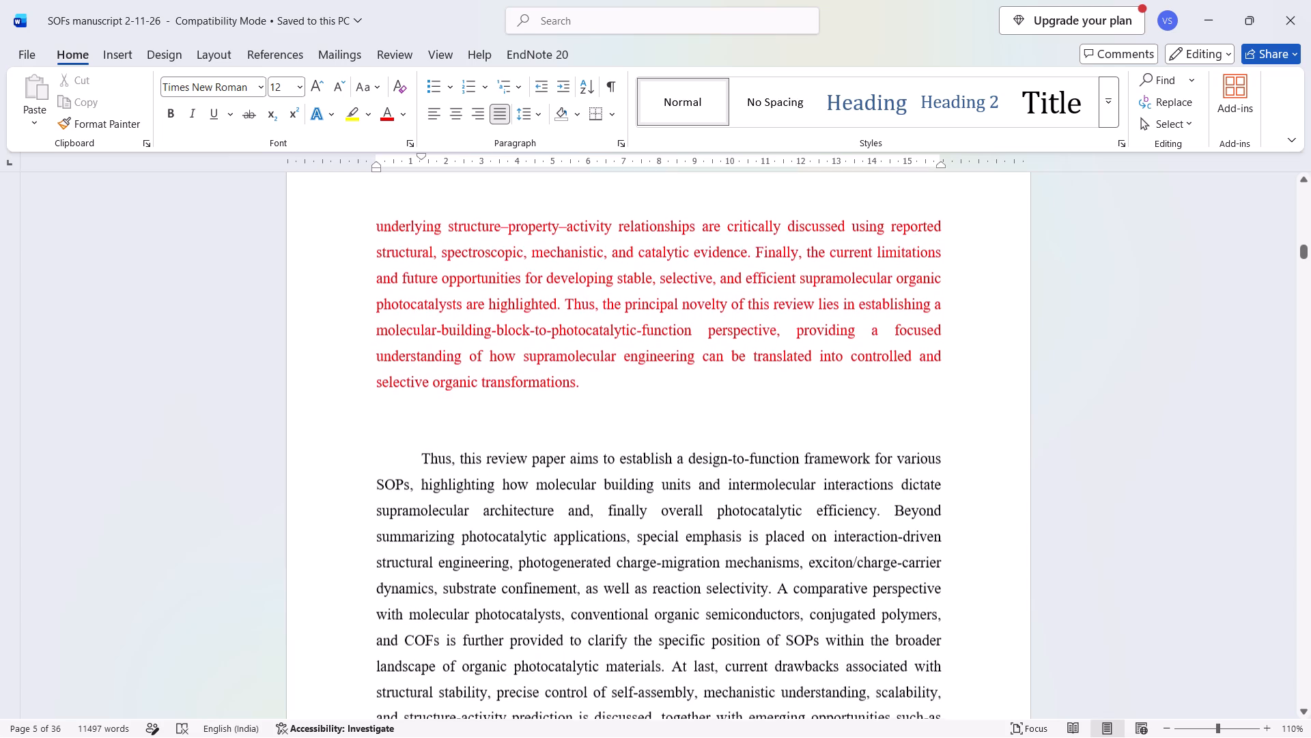
scroll(968, 419, down, 1)
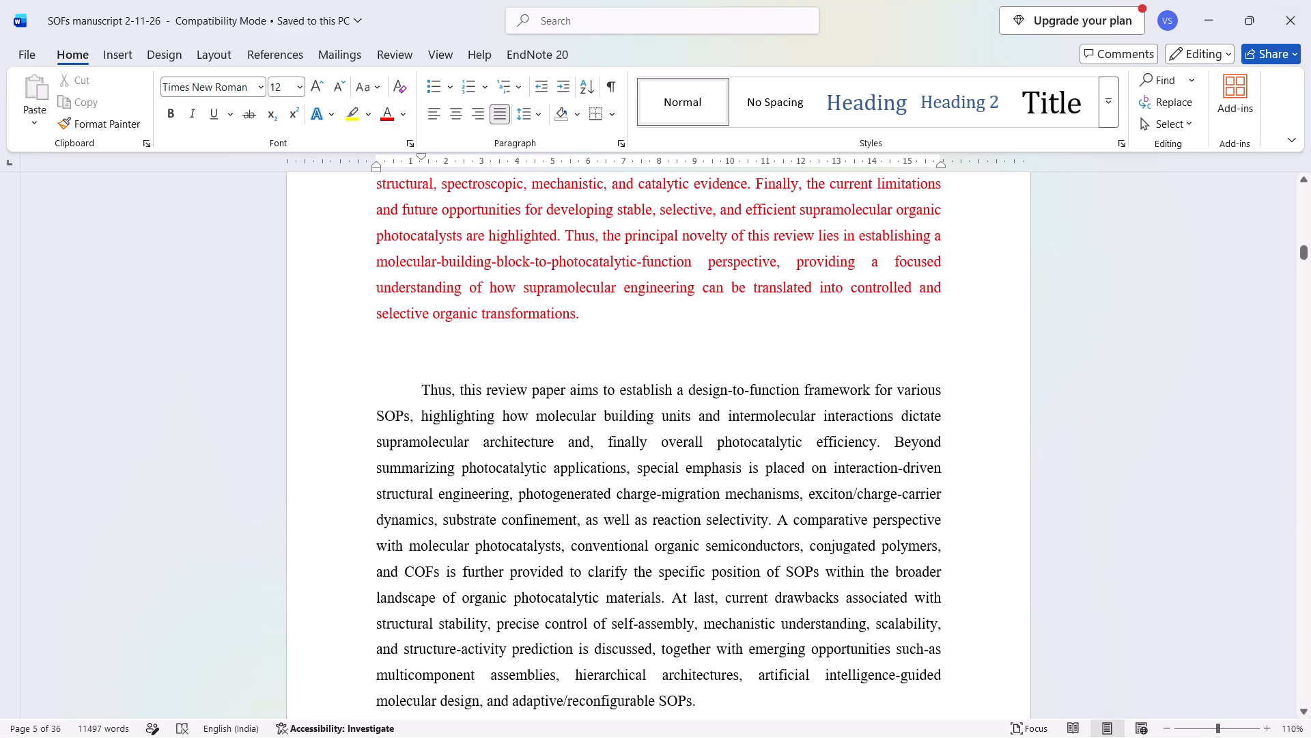
scroll(968, 419, down, 3)
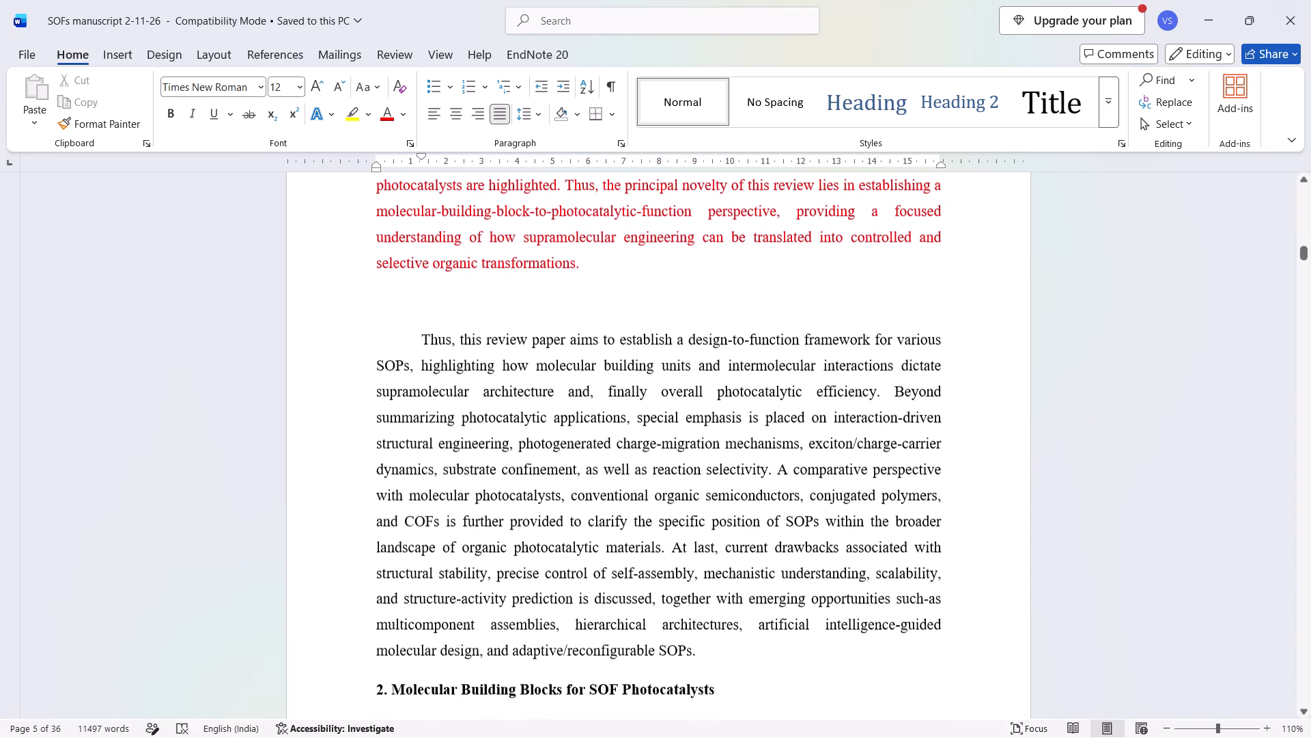
scroll(968, 419, down, 3)
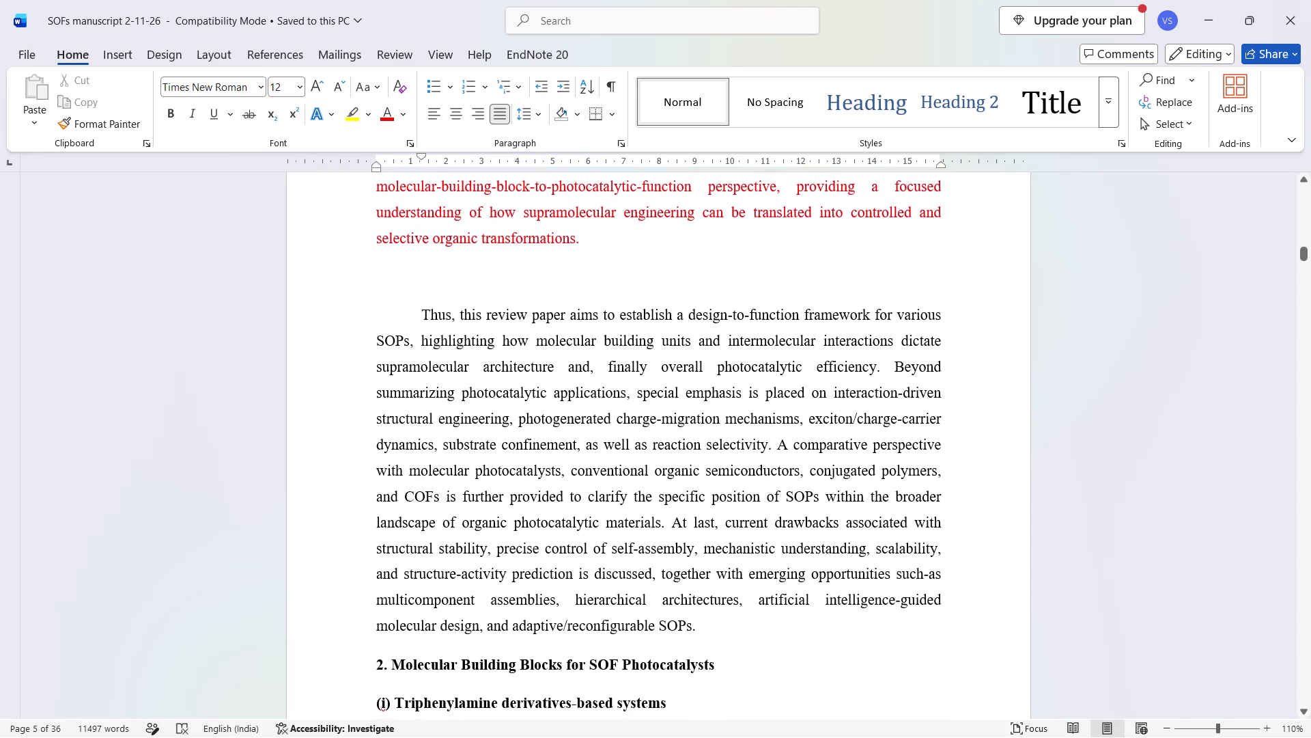
scroll(968, 419, down, 6)
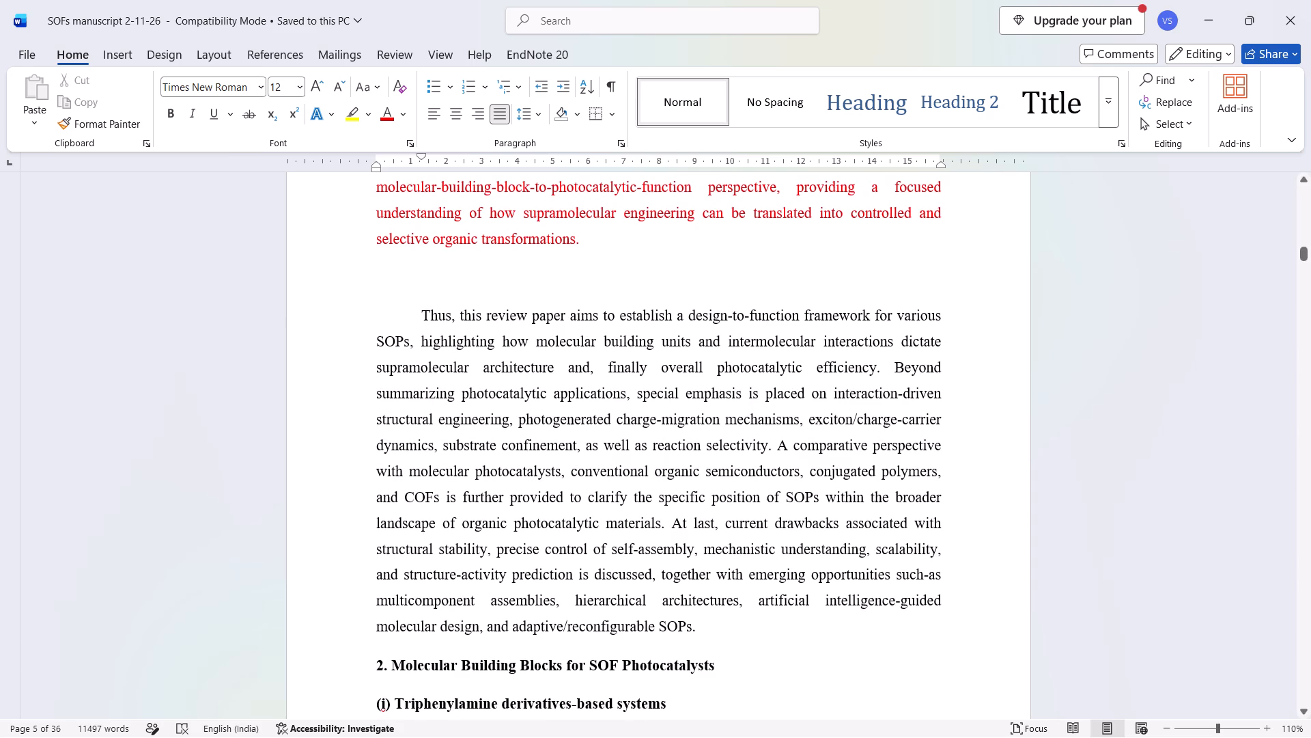
scroll(968, 419, down, 1)
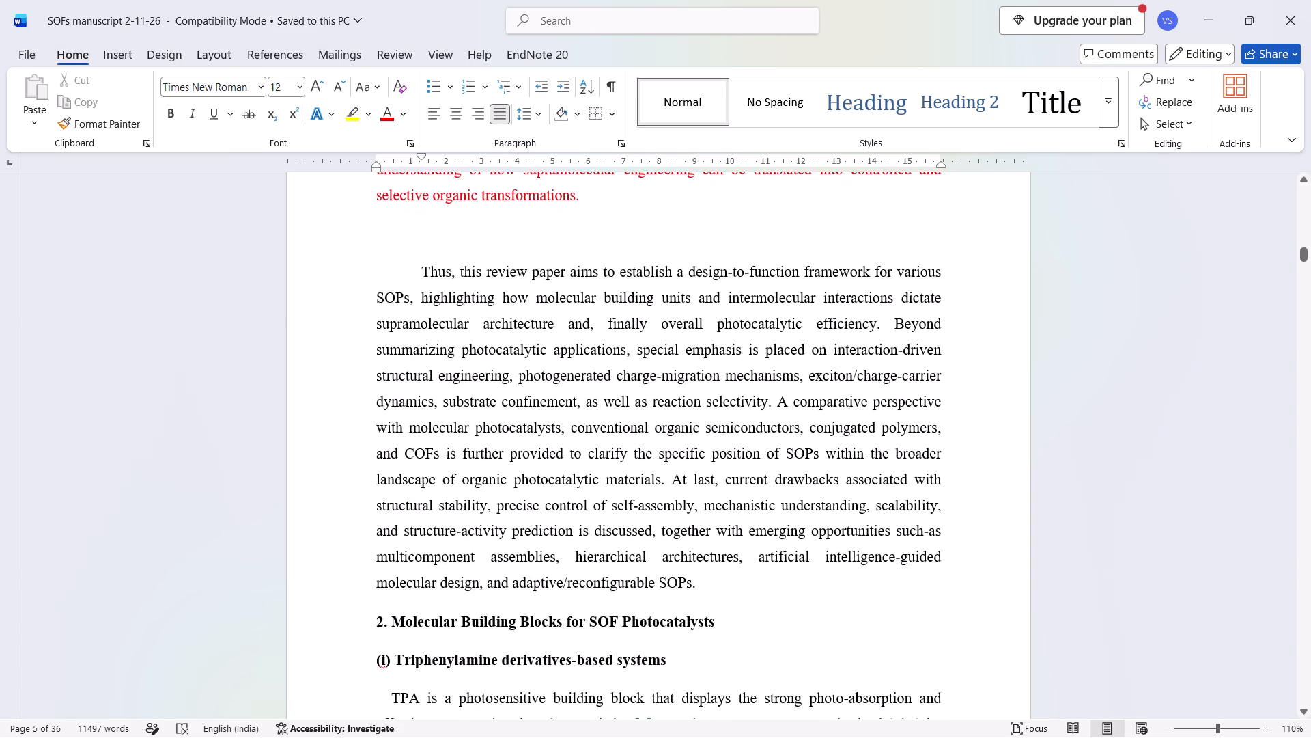
scroll(968, 419, down, 1)
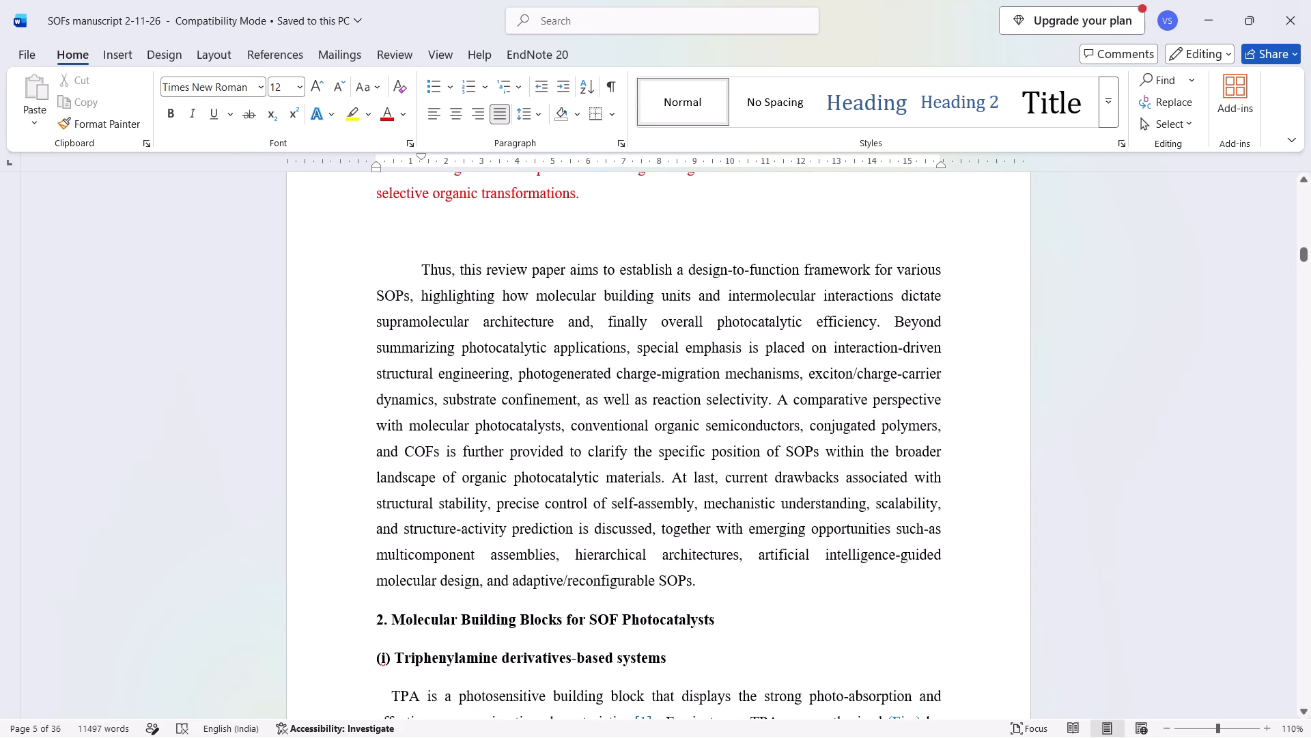
scroll(968, 419, down, 4)
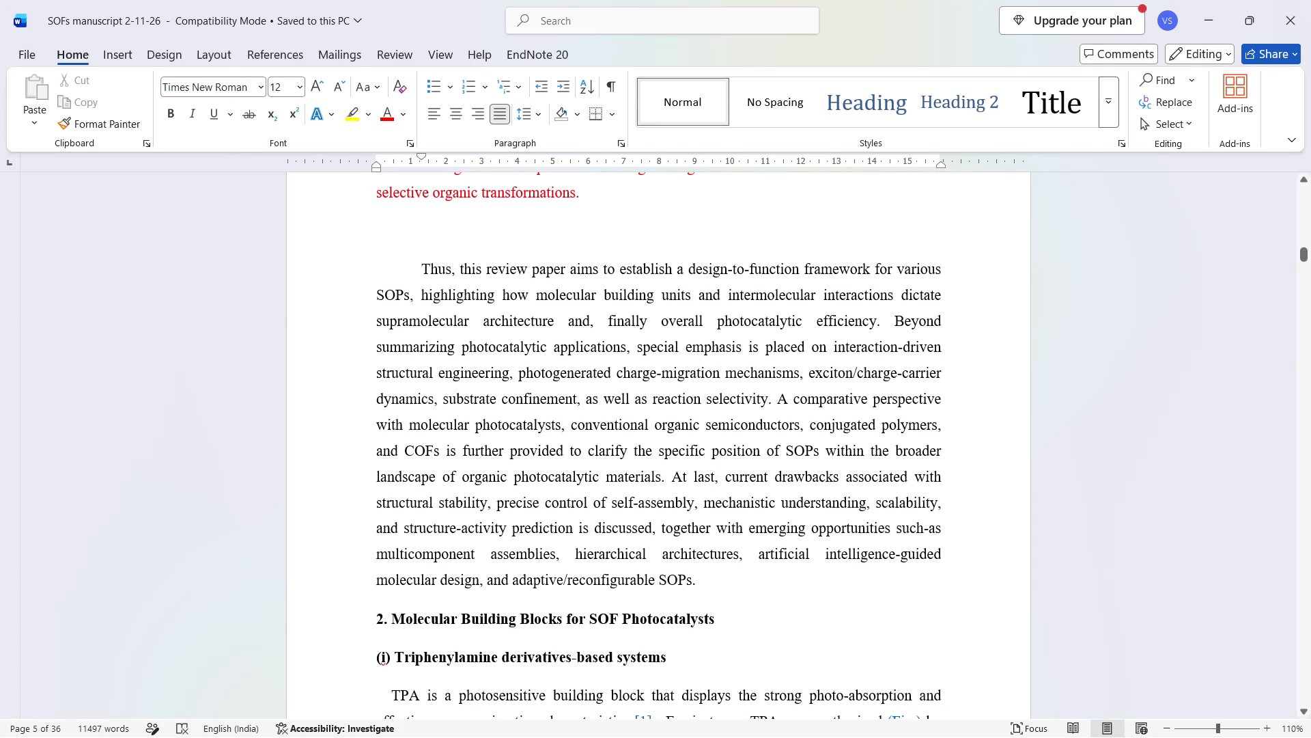
scroll(968, 419, down, 4)
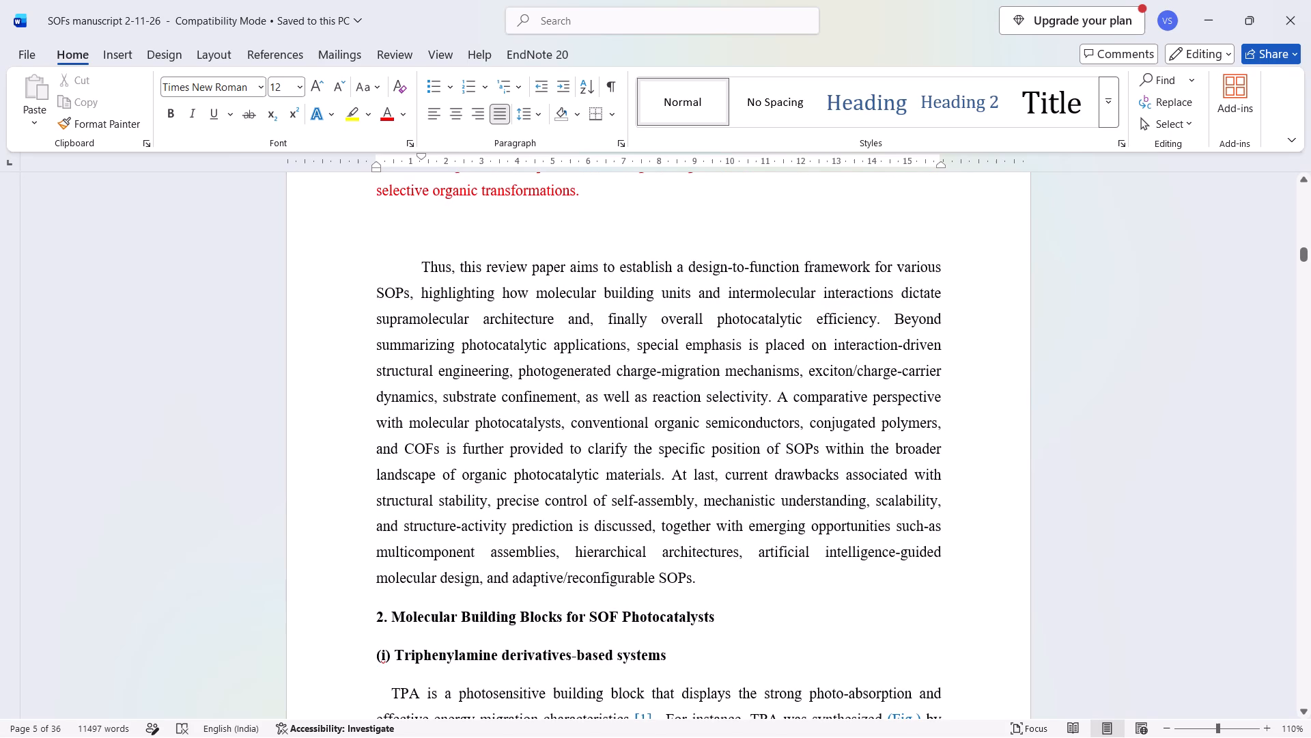
scroll(968, 419, down, 1)
Proofread the "Thus, this review paper aims" paragraph on page 5 through the section 2 headings and the opening TPA lines.
scroll(968, 419, down, 2)
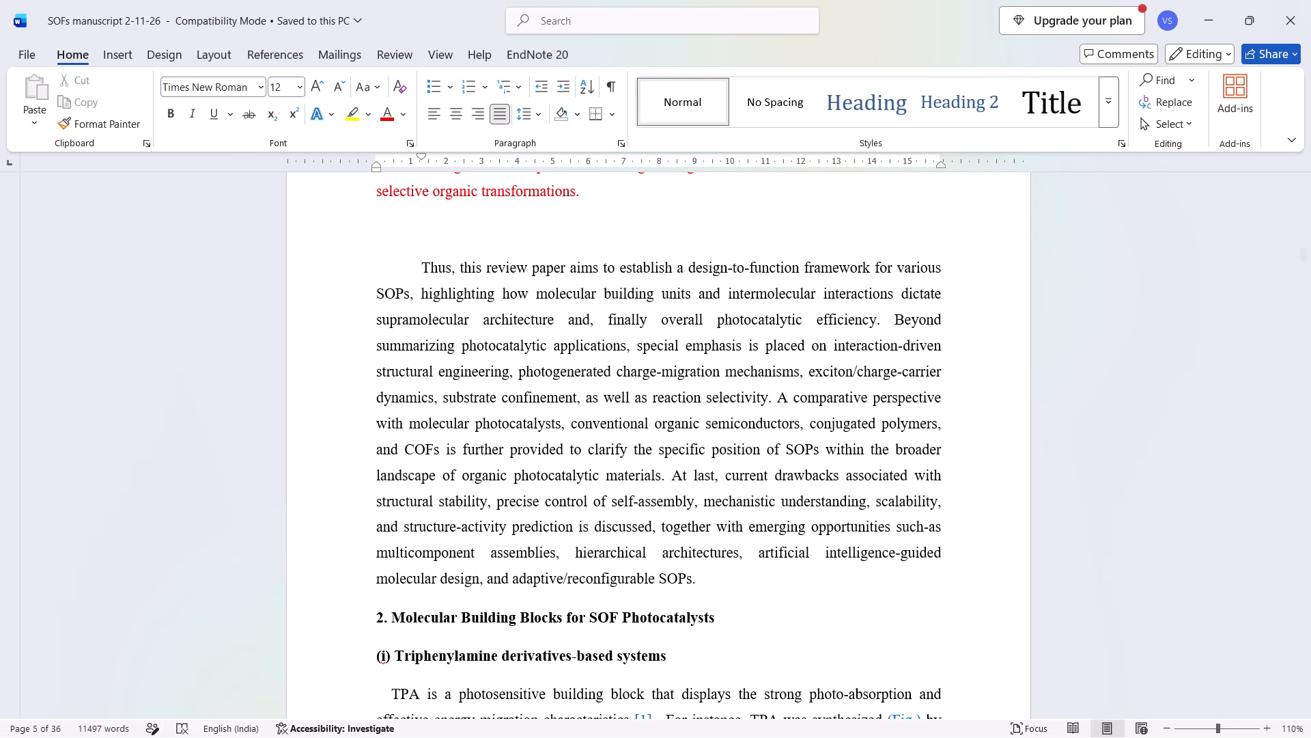
scroll(968, 419, down, 1)
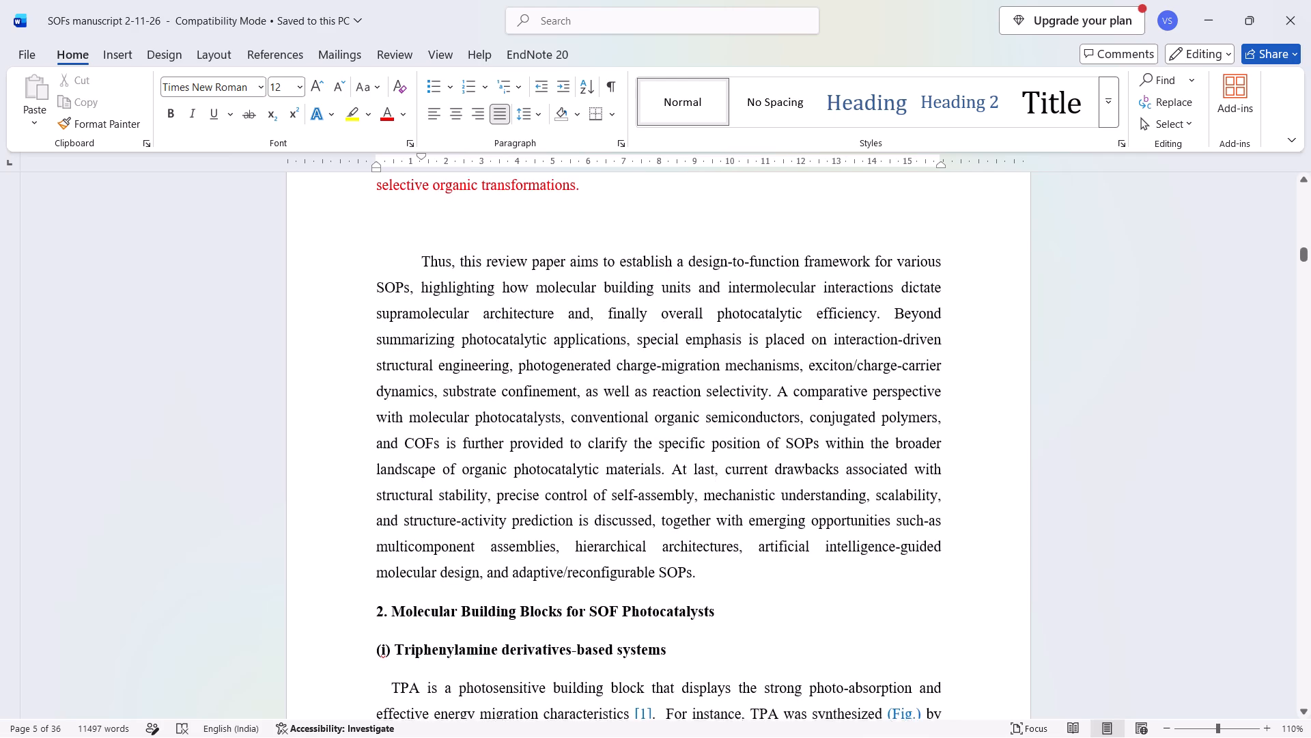
scroll(968, 419, down, 1)
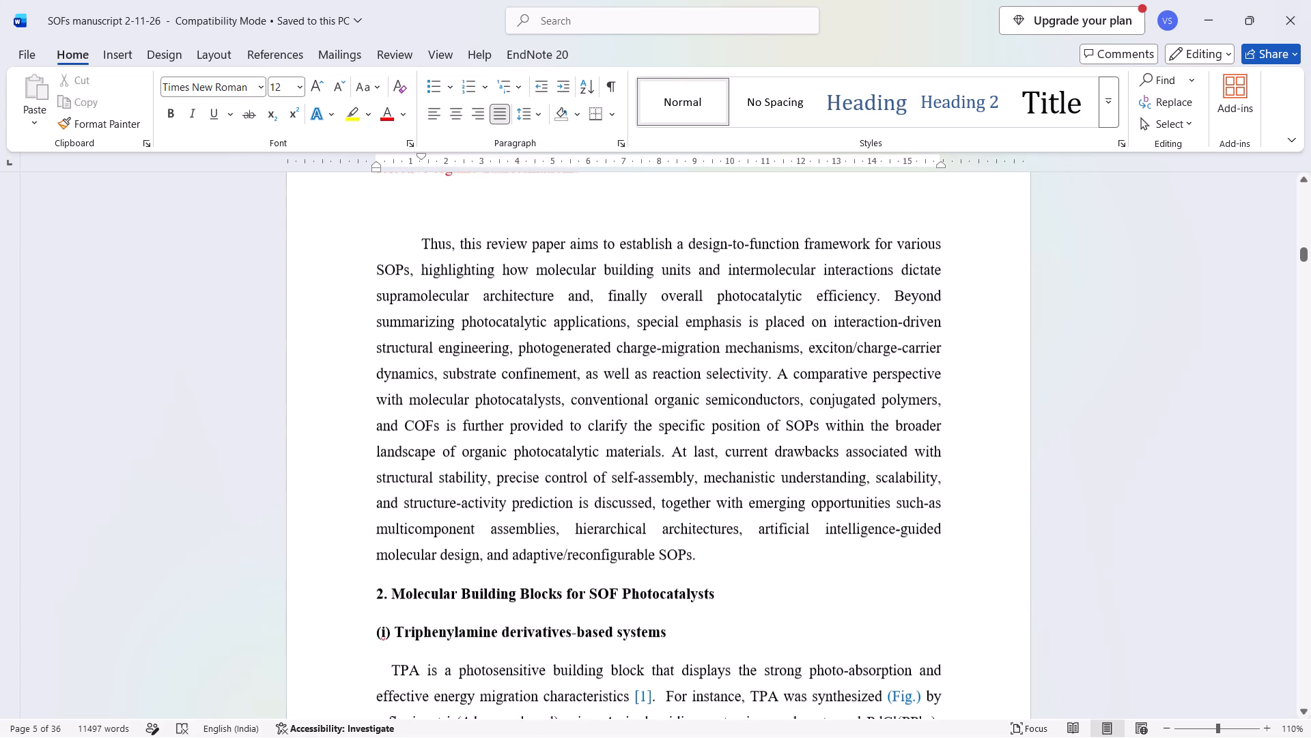
scroll(968, 419, down, 1)
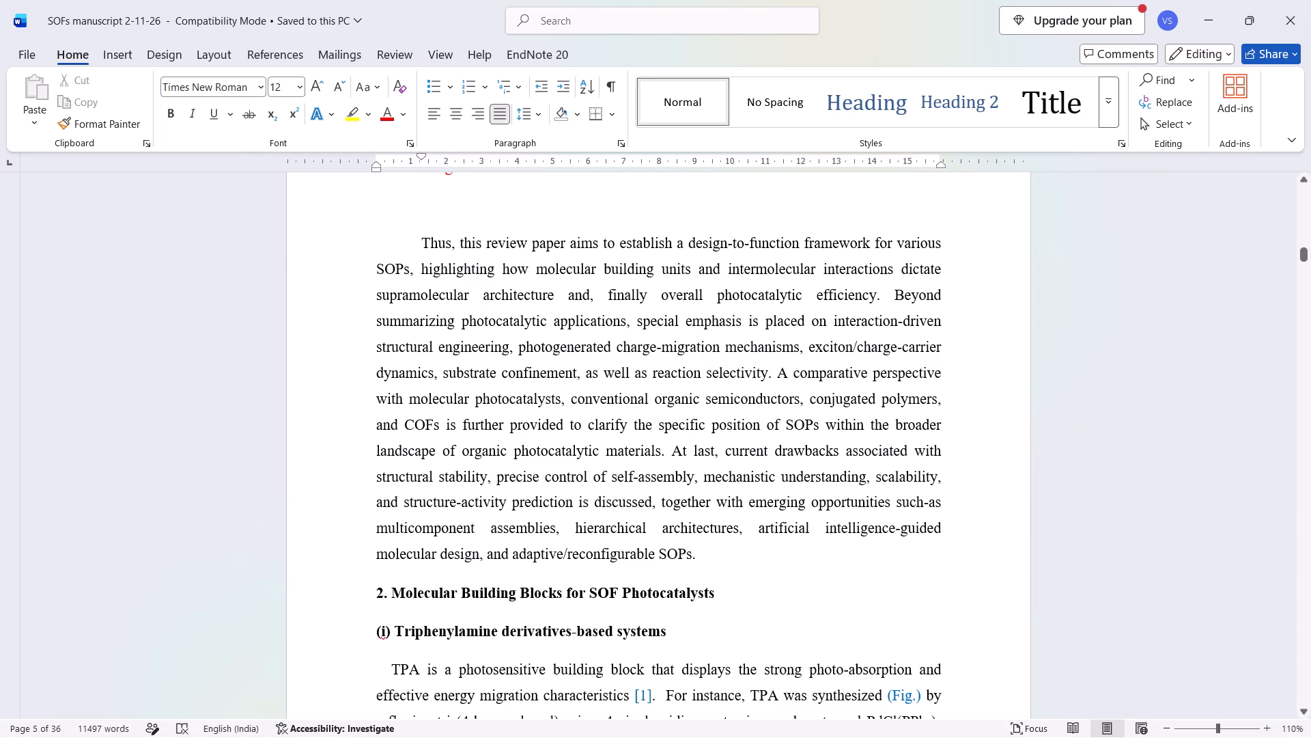
scroll(973, 396, down, 1)
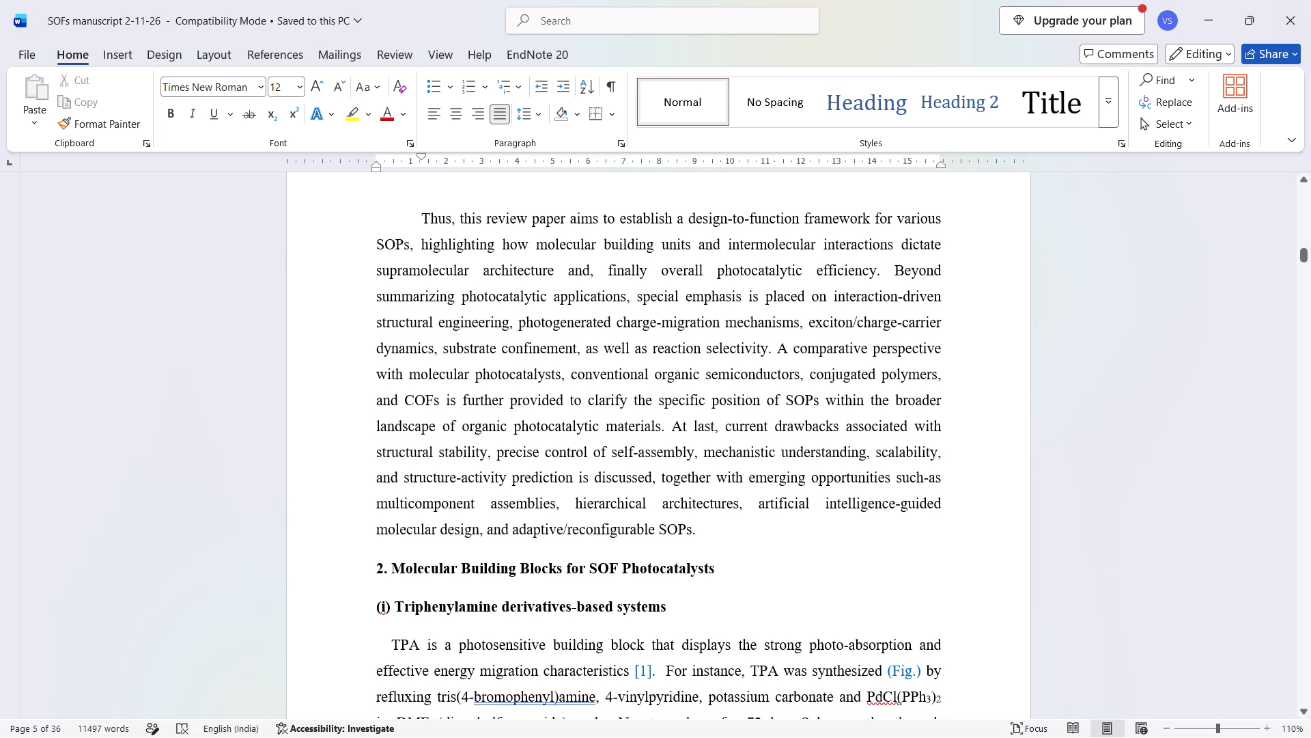
scroll(973, 396, down, 3)
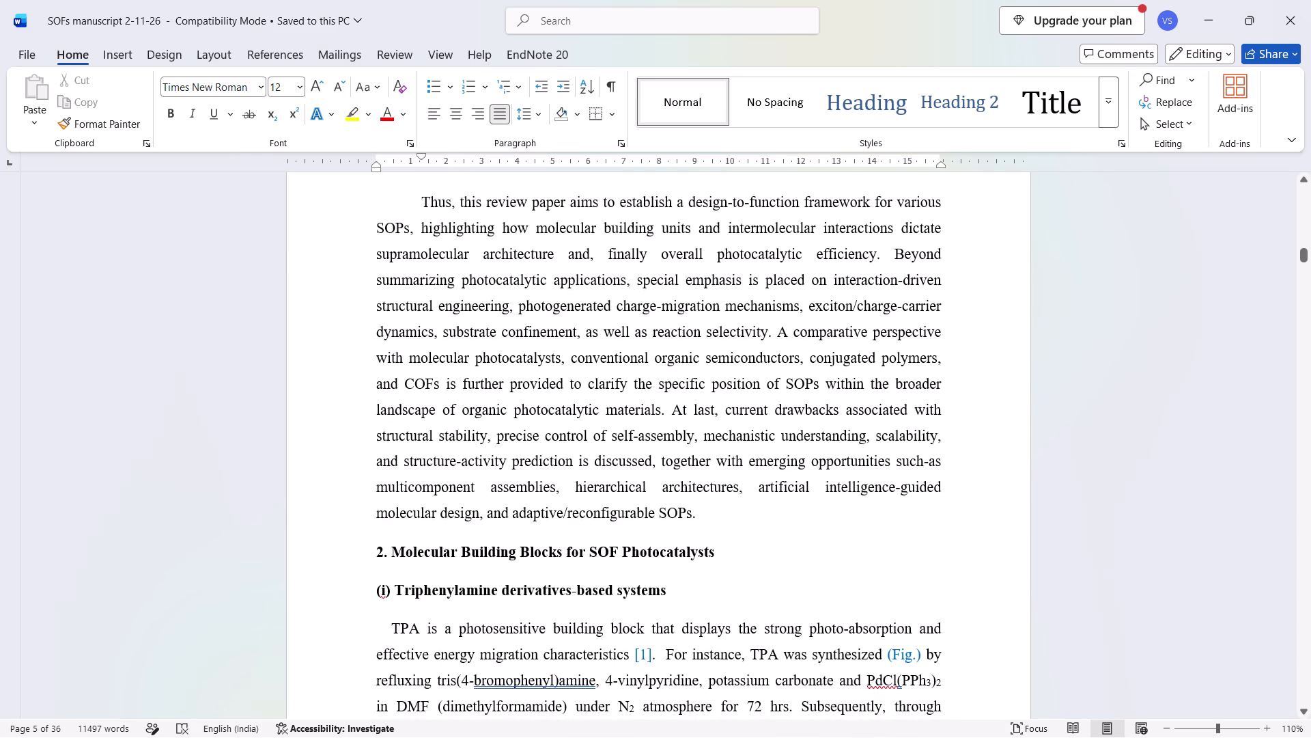
scroll(973, 396, down, 3)
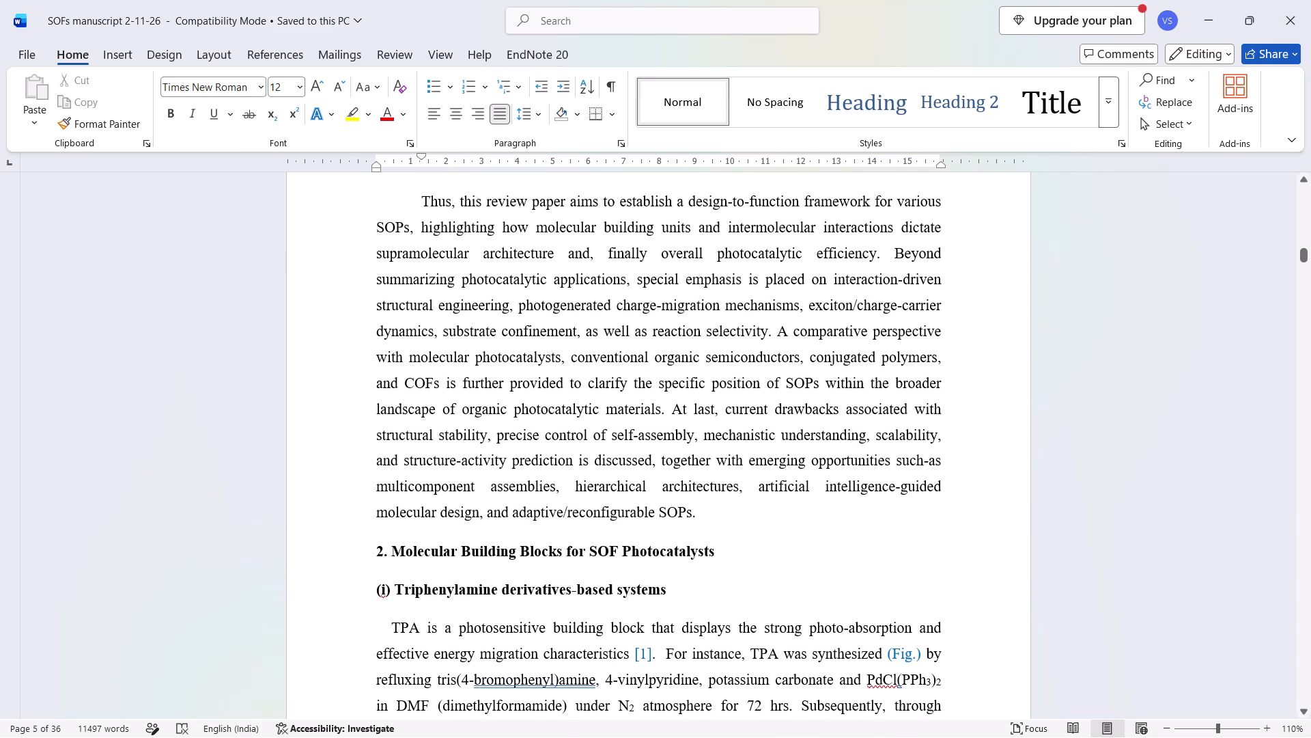
scroll(973, 396, down, 5)
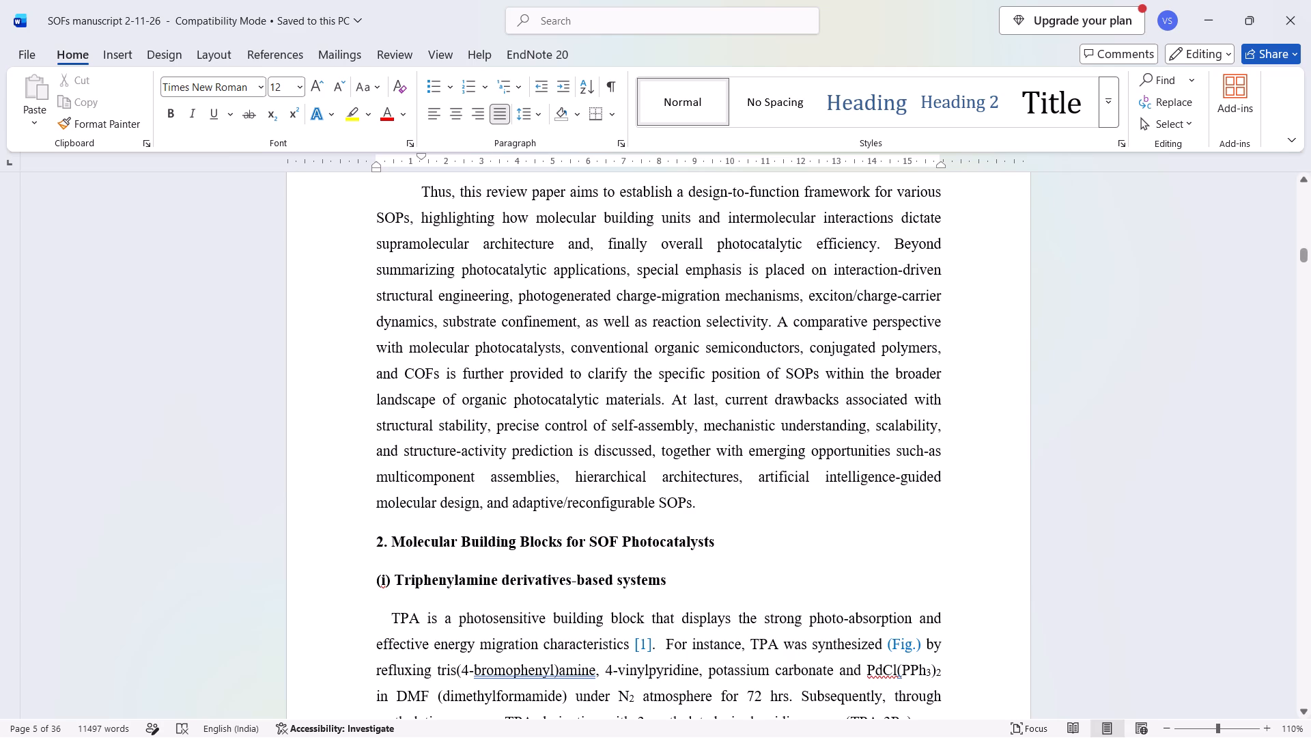
Recheck the closing lines of the red novelty paragraph, the blank line after it, and the black aims paragraph on page 5.
scroll(931, 261, up, 1)
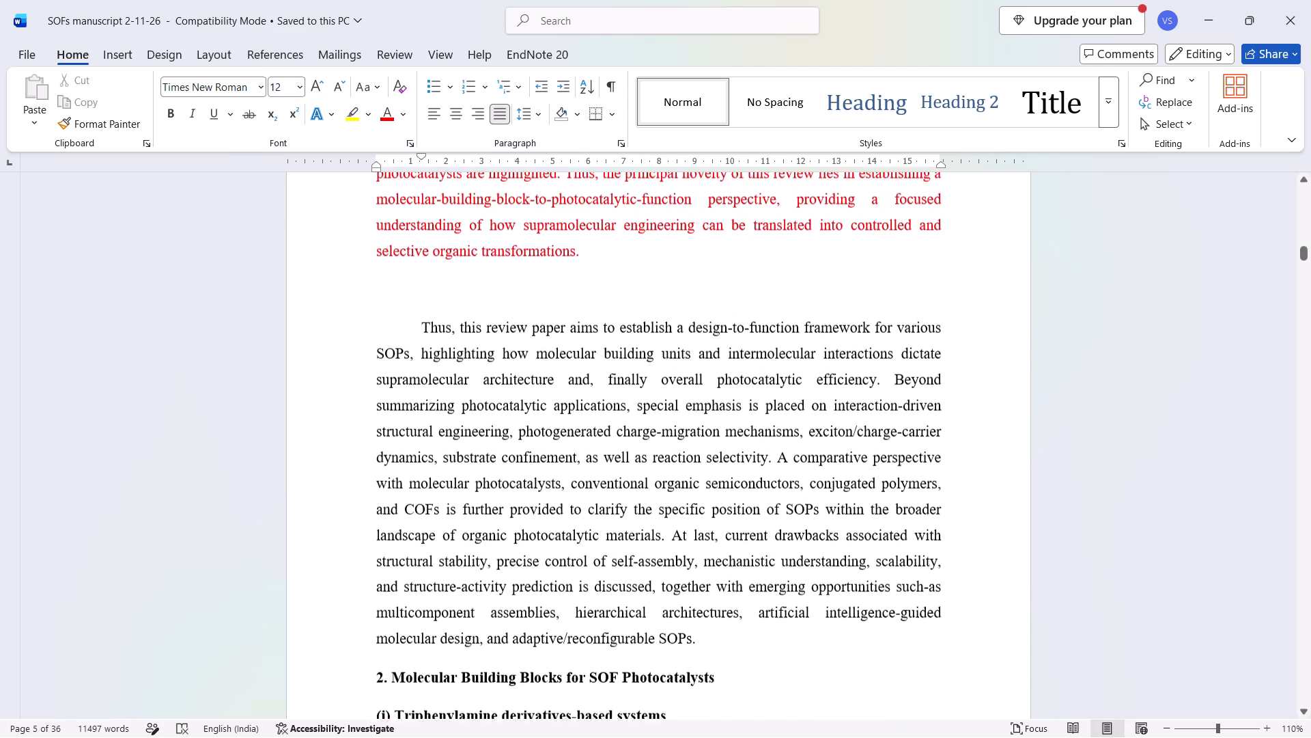
scroll(931, 261, up, 4)
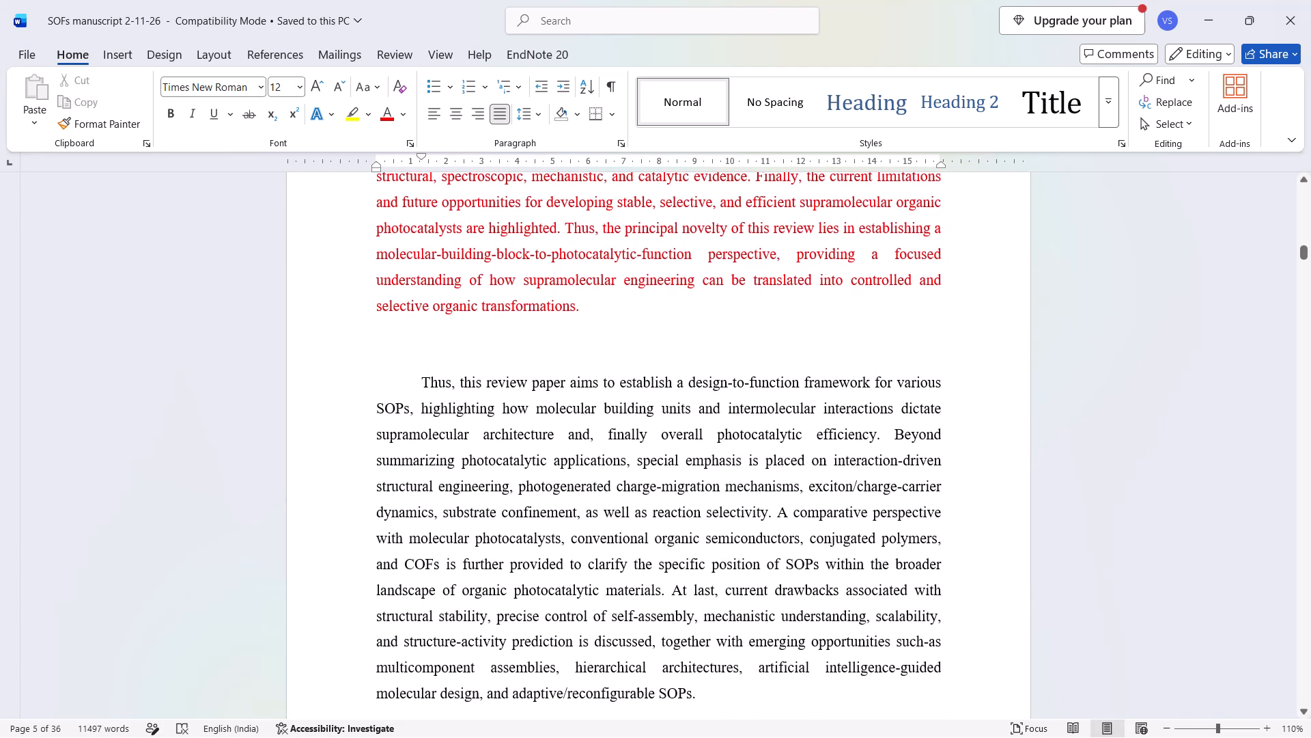
scroll(931, 261, up, 2)
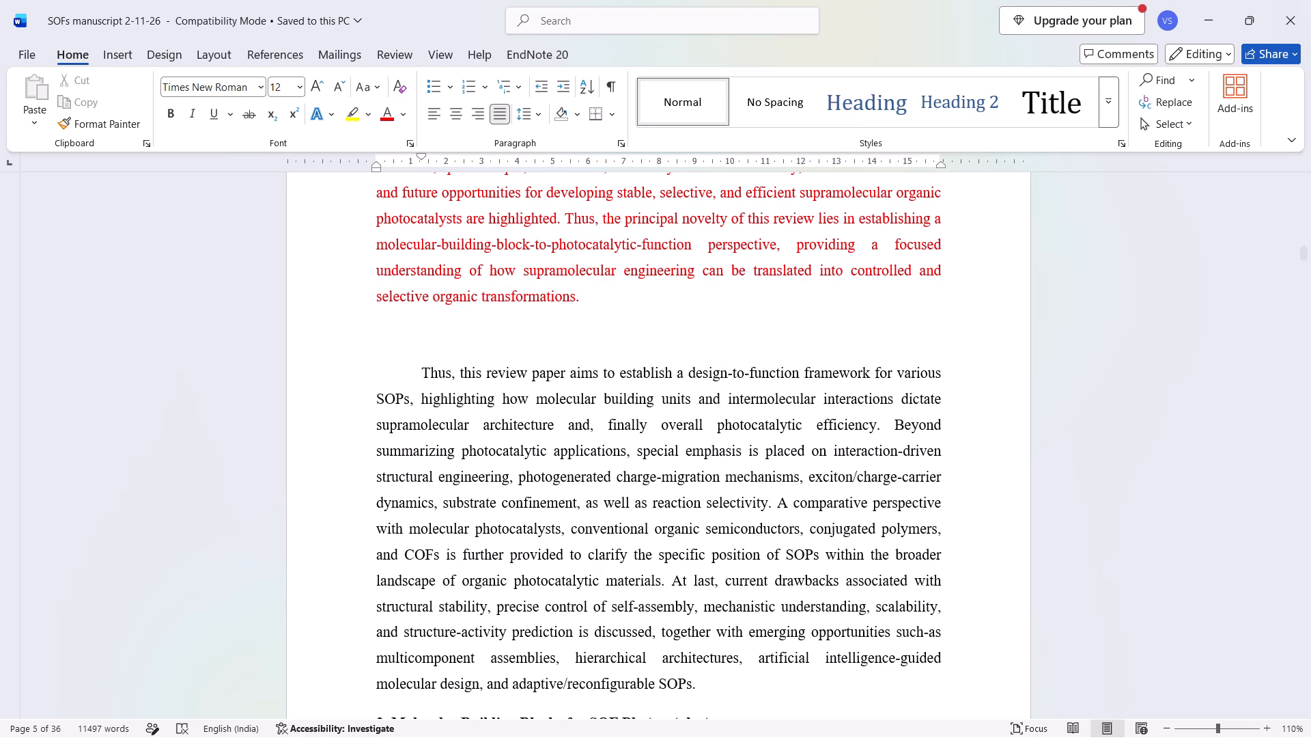
click(910, 340)
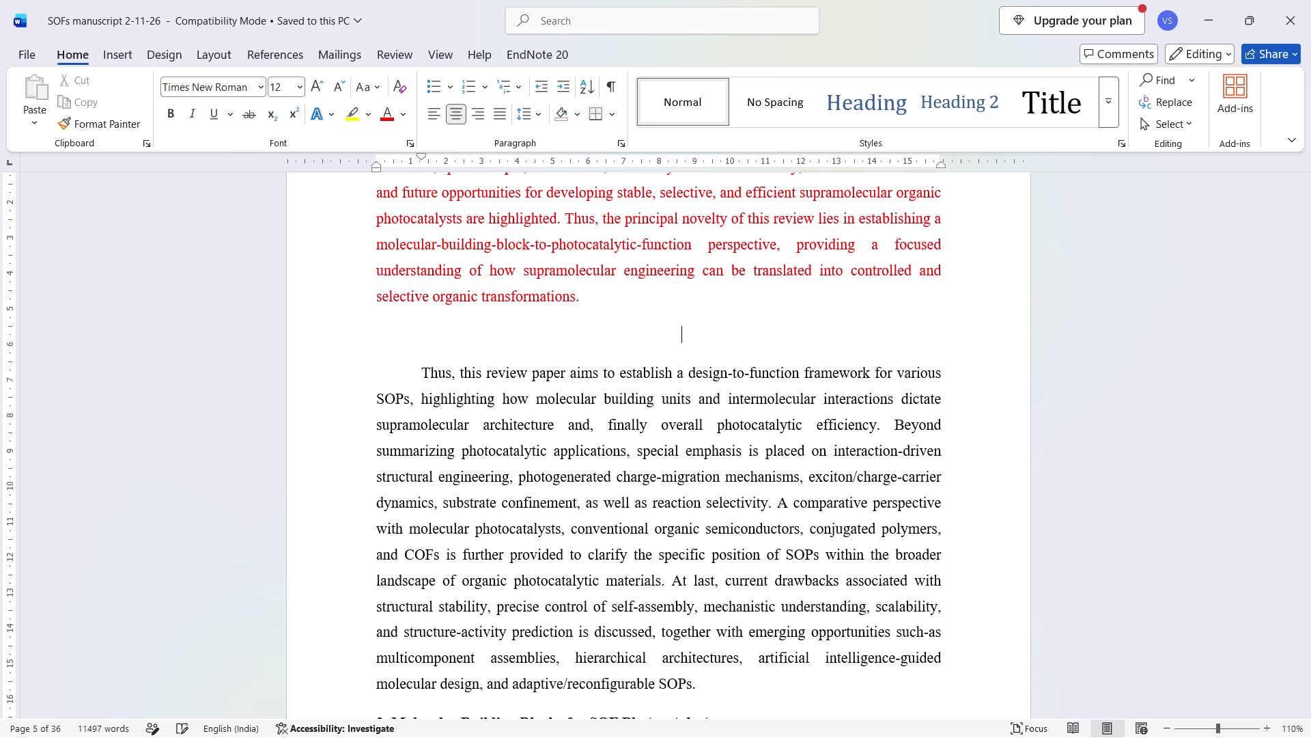
scroll(910, 340, down, 1)
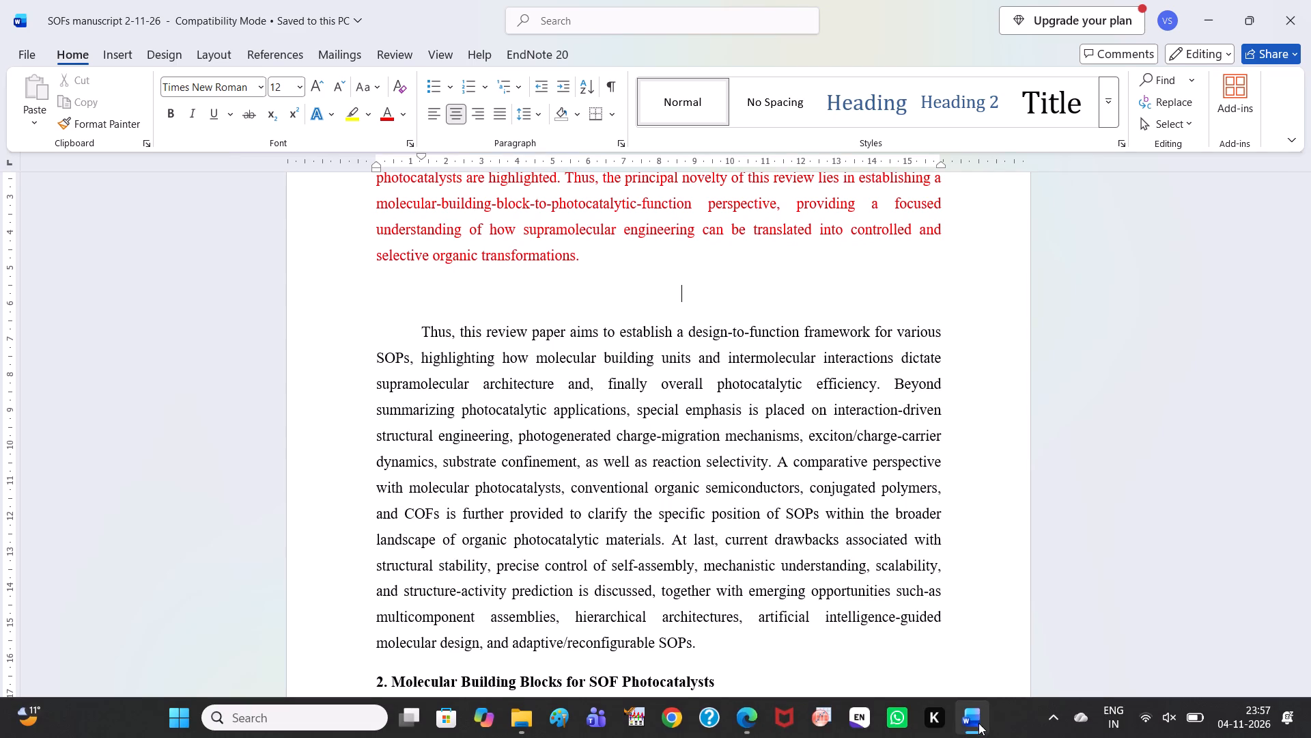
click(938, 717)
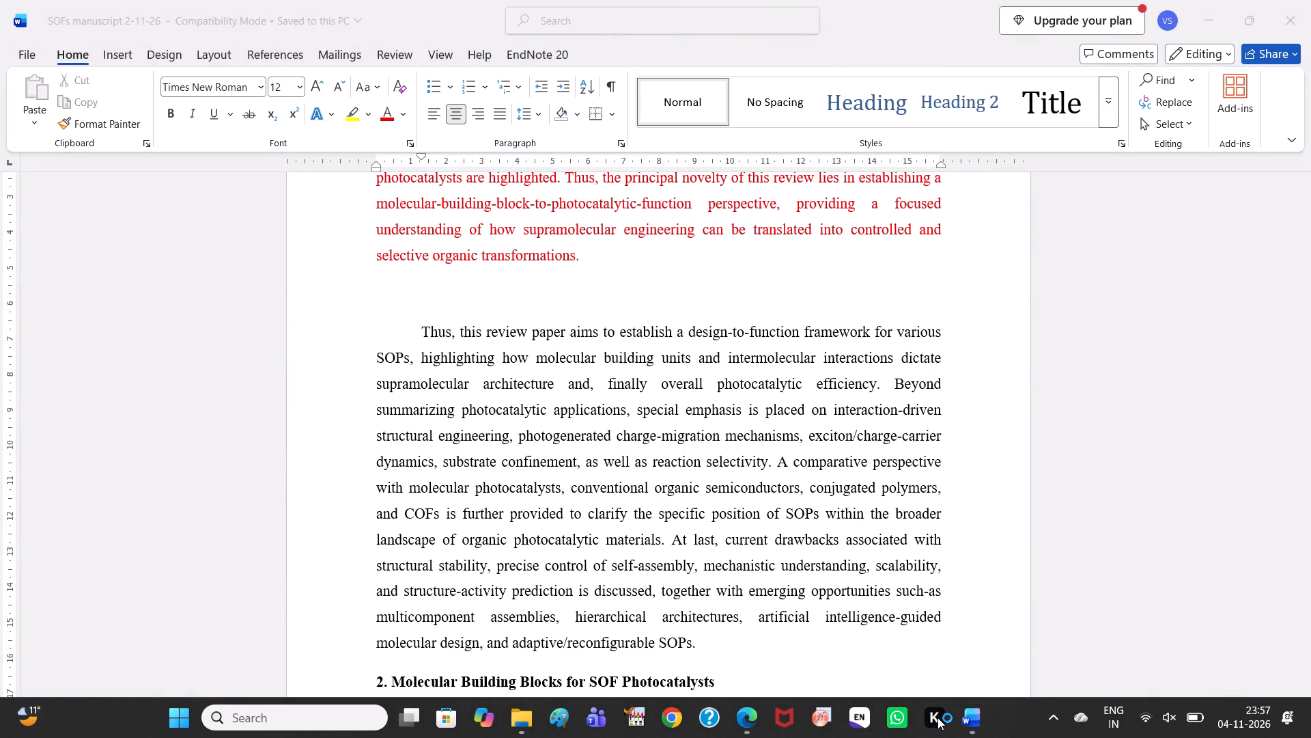
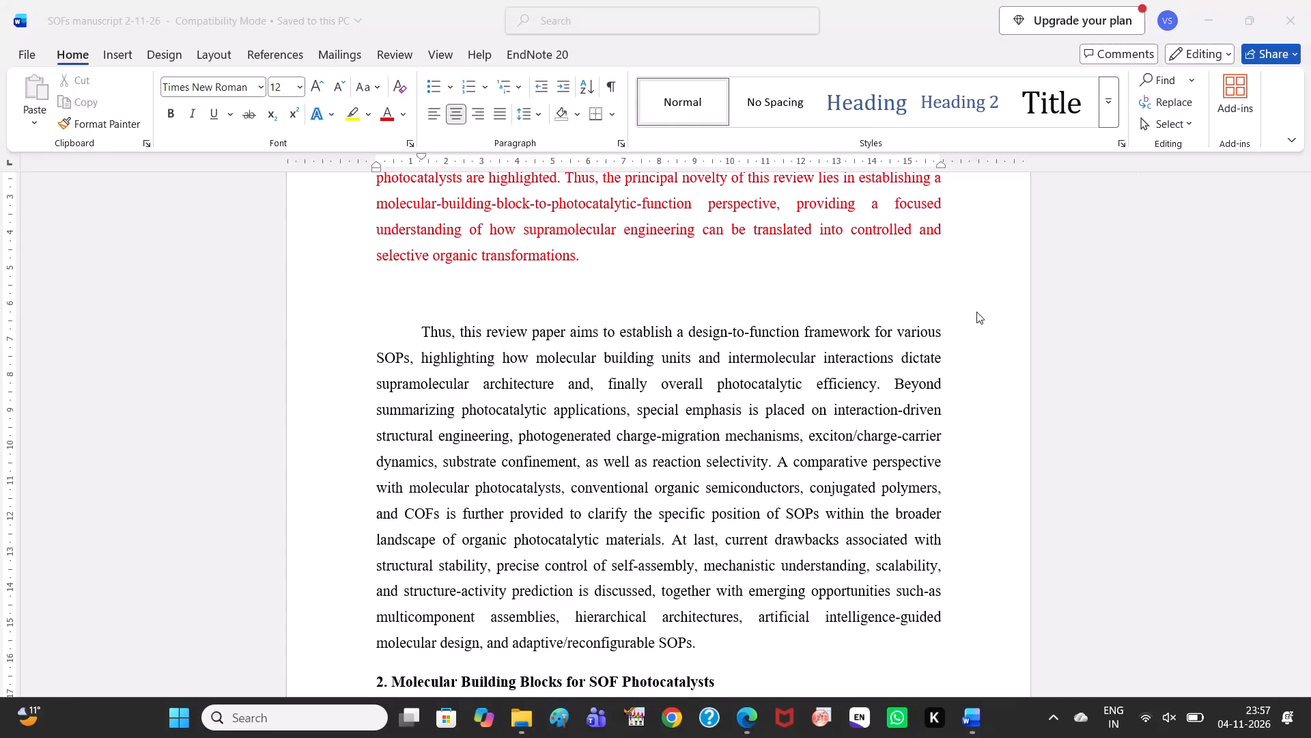
Reread the black "Thus, this review paper aims" paragraph on page 5, following on from the end of the red novelty text.
scroll(976, 312, down, 2)
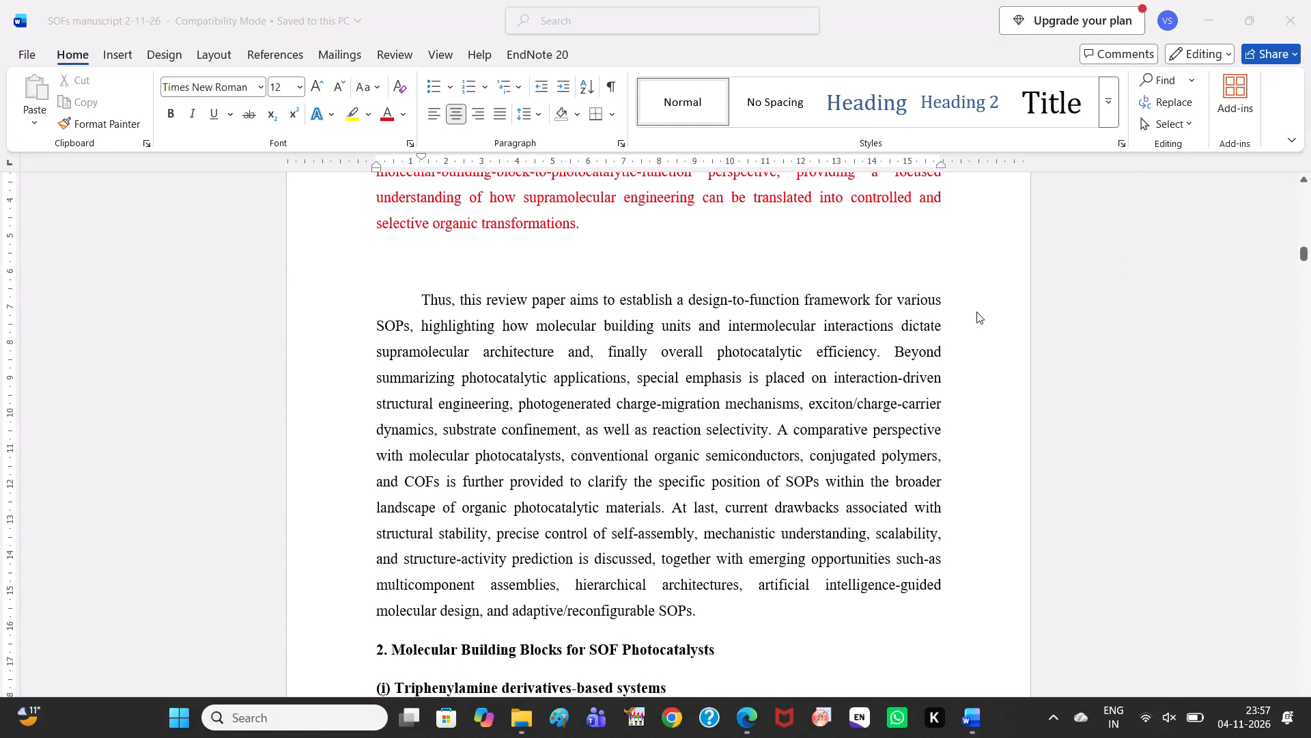
scroll(976, 312, down, 2)
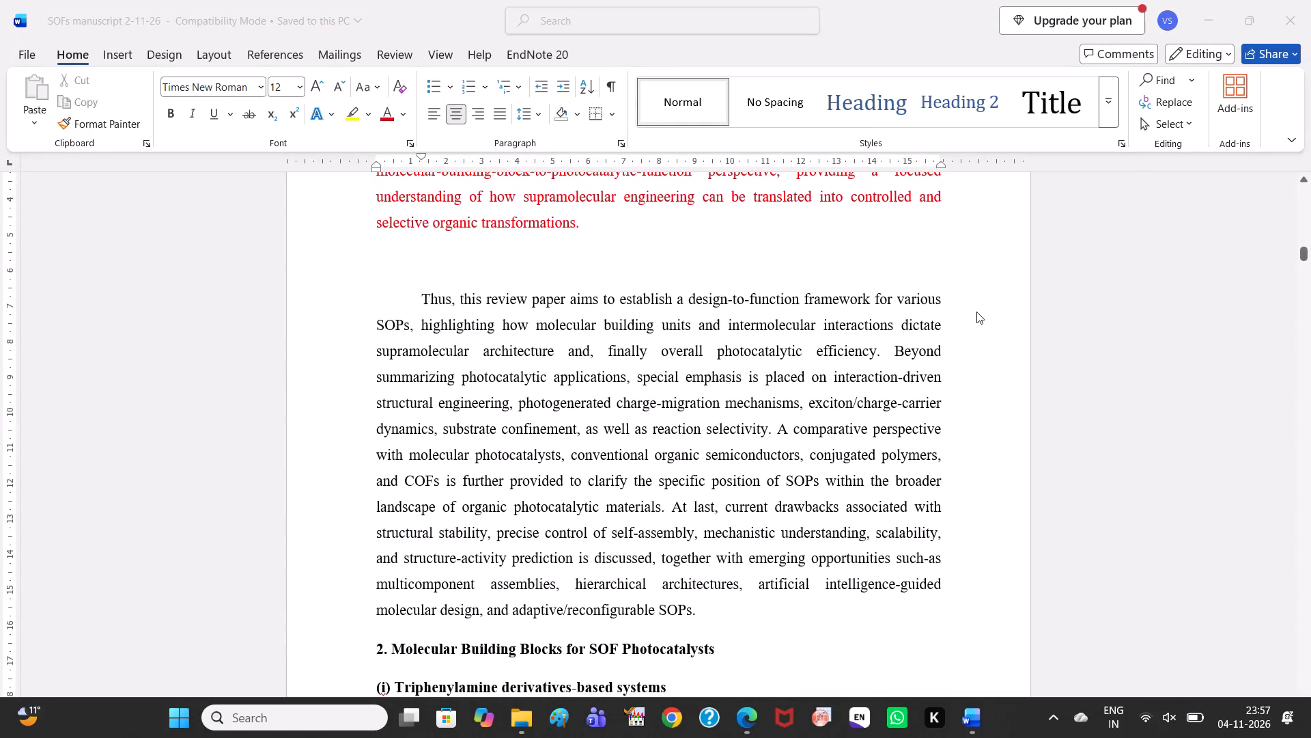
scroll(976, 312, down, 6)
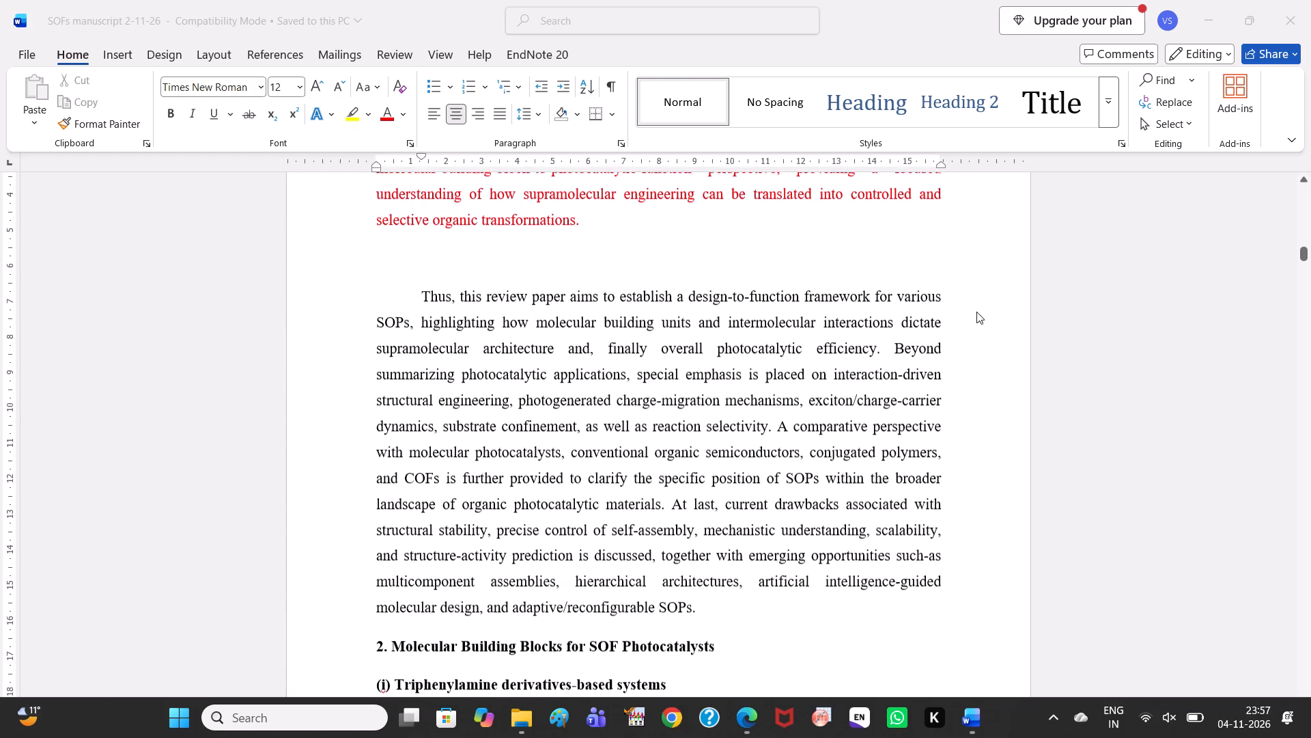
scroll(976, 312, down, 4)
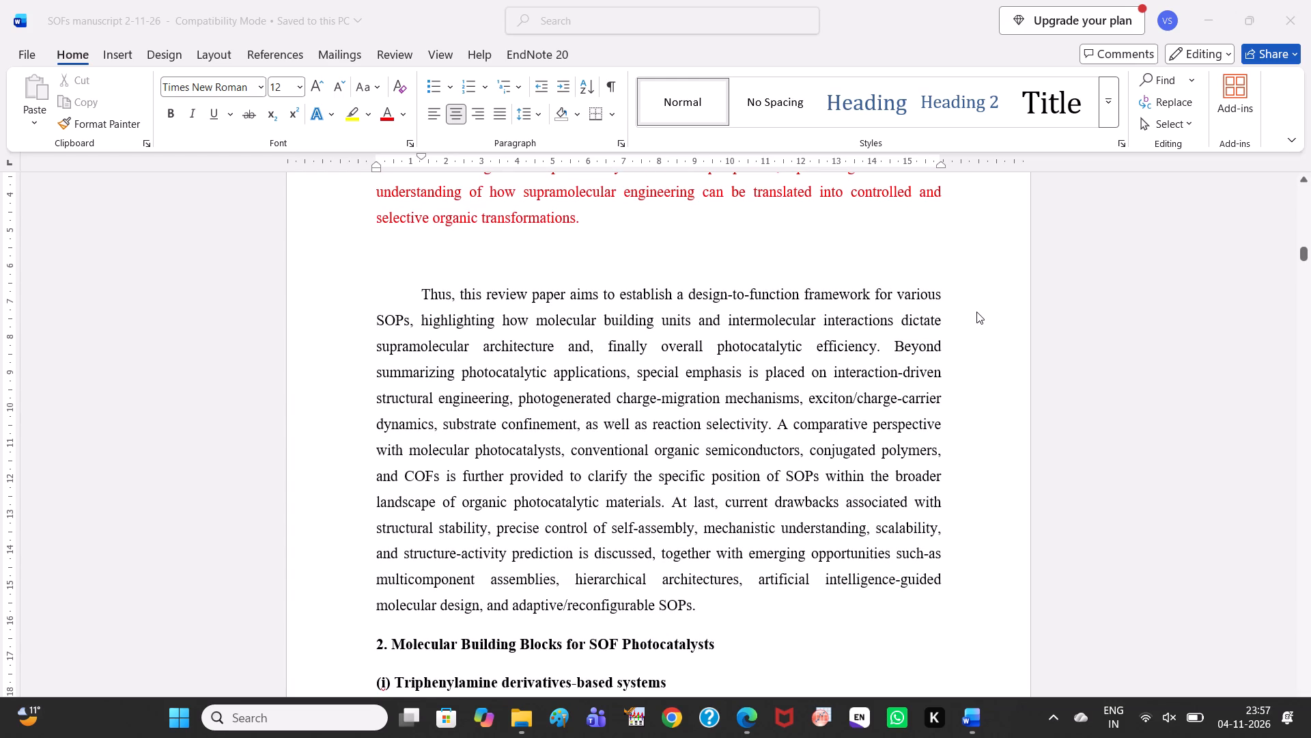
scroll(976, 312, down, 1)
Continue proofreading the aims paragraph through its closing sentence, the section 2 headings and the opening TPA synthesis lines.
scroll(976, 312, down, 1)
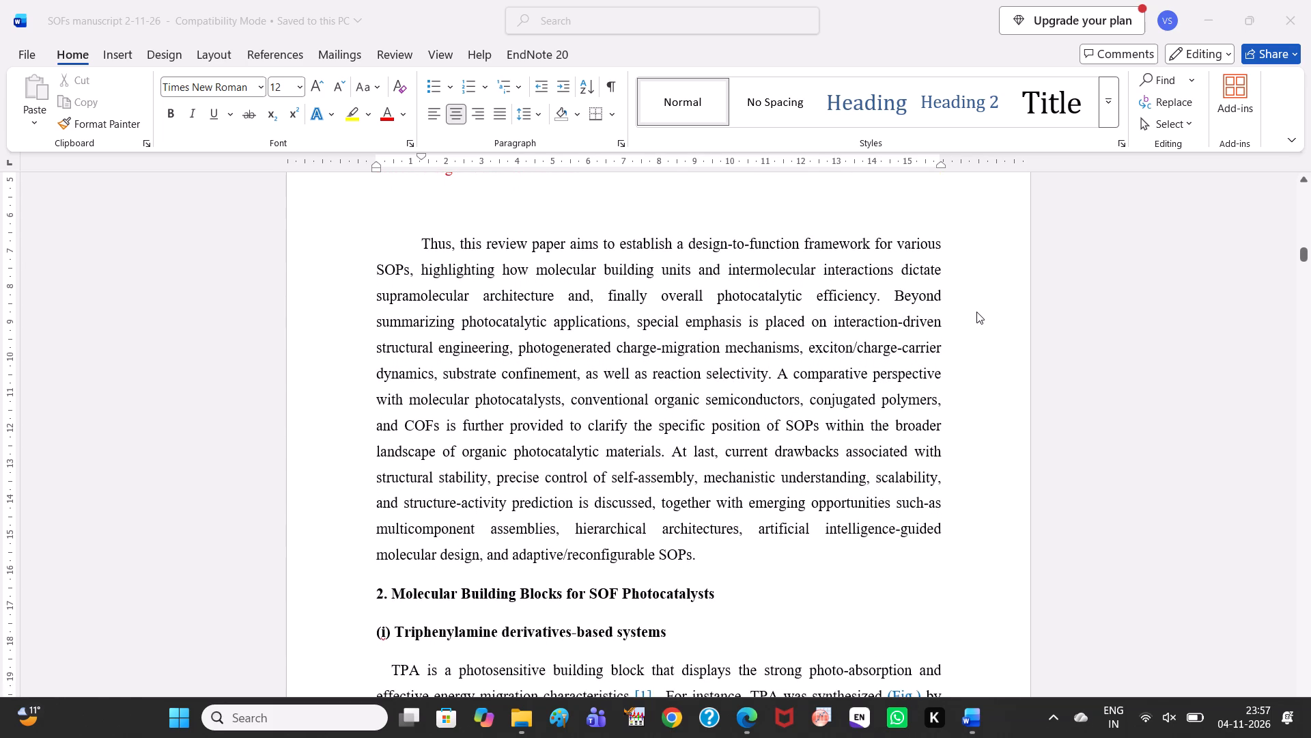
scroll(976, 312, down, 2)
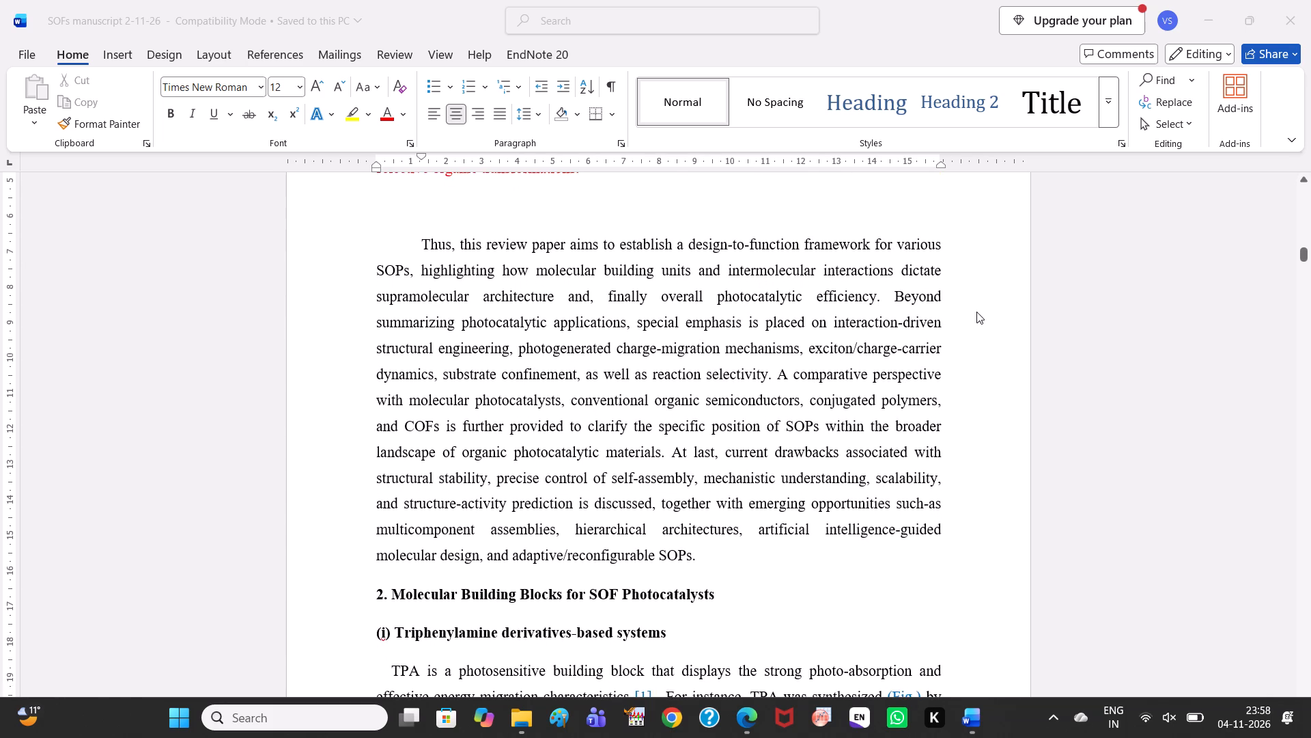
scroll(976, 312, down, 1)
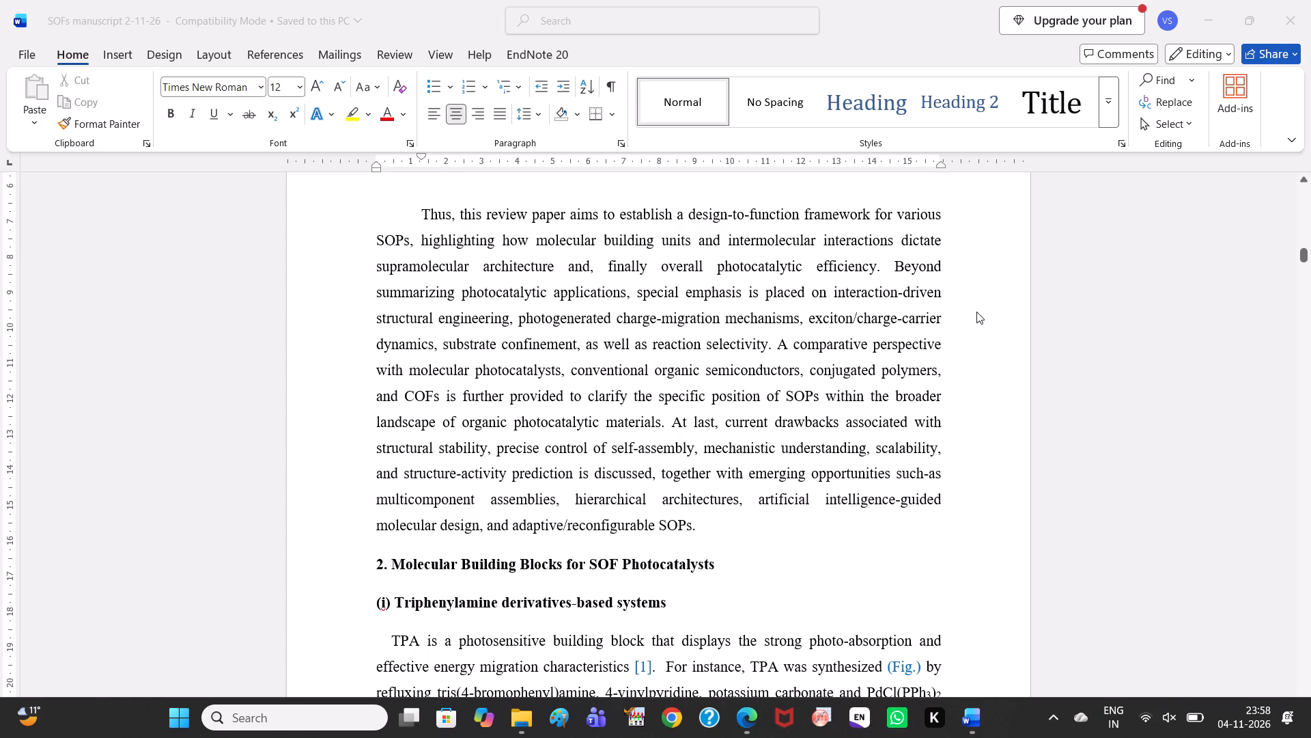
scroll(976, 312, down, 2)
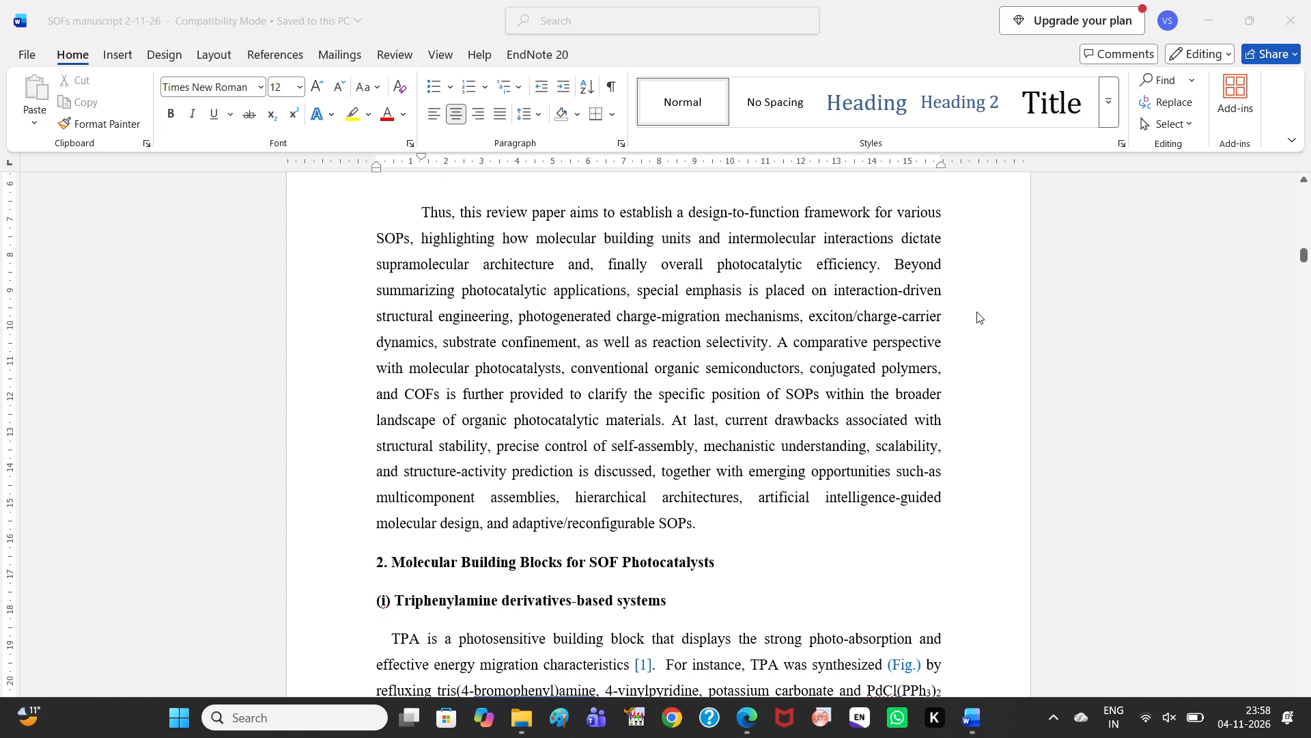
scroll(976, 312, down, 1)
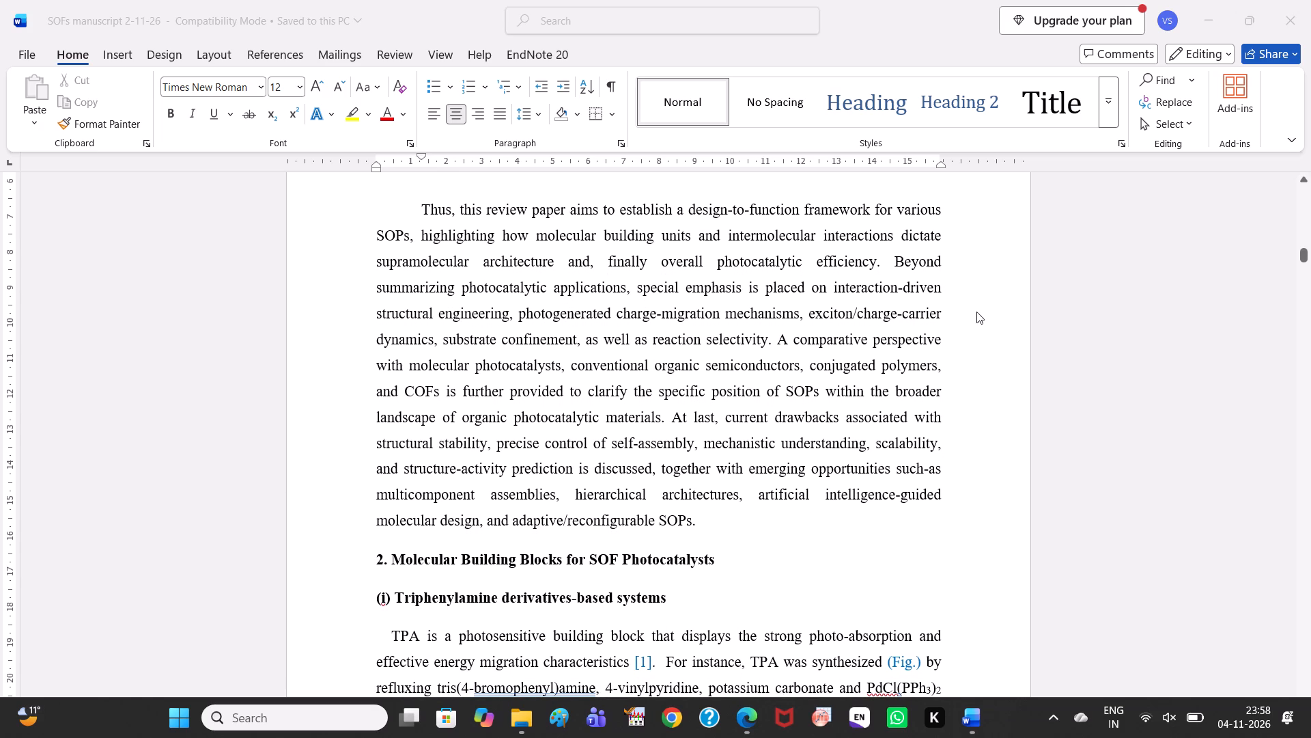
scroll(976, 312, down, 1)
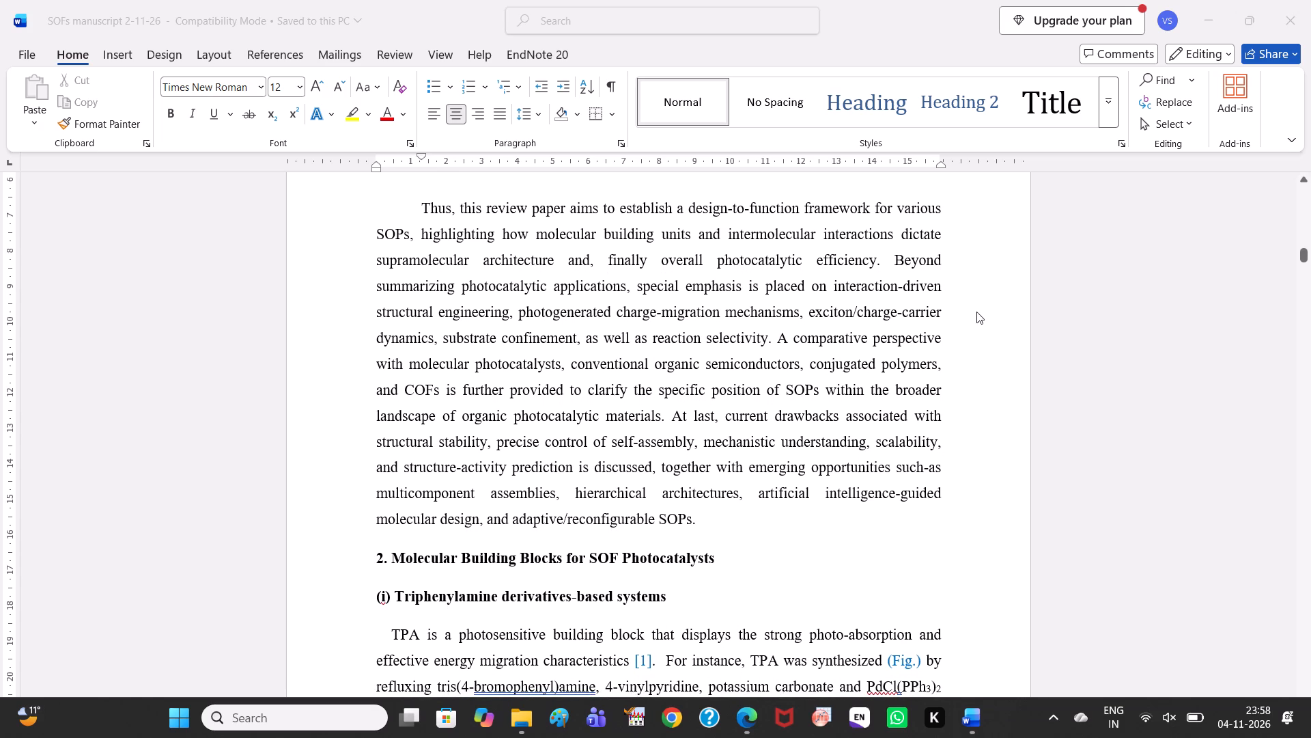
scroll(976, 312, down, 2)
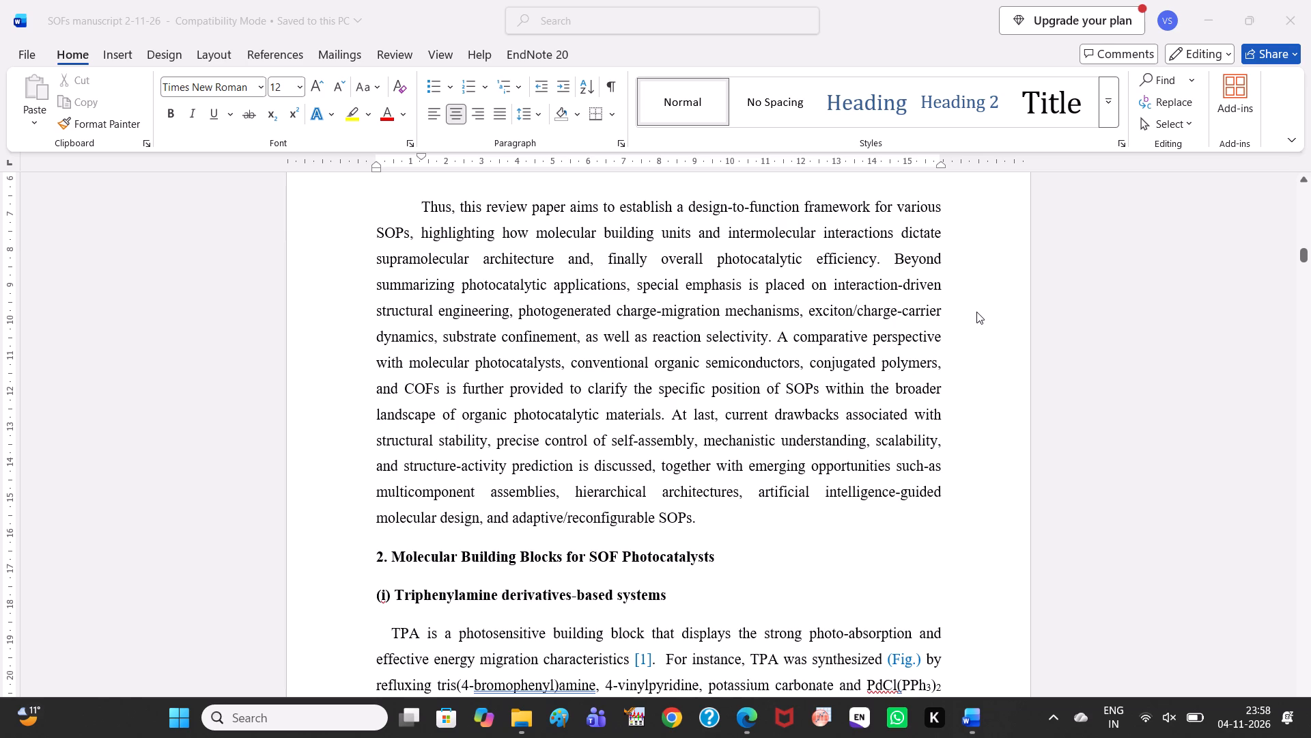
scroll(976, 312, down, 1)
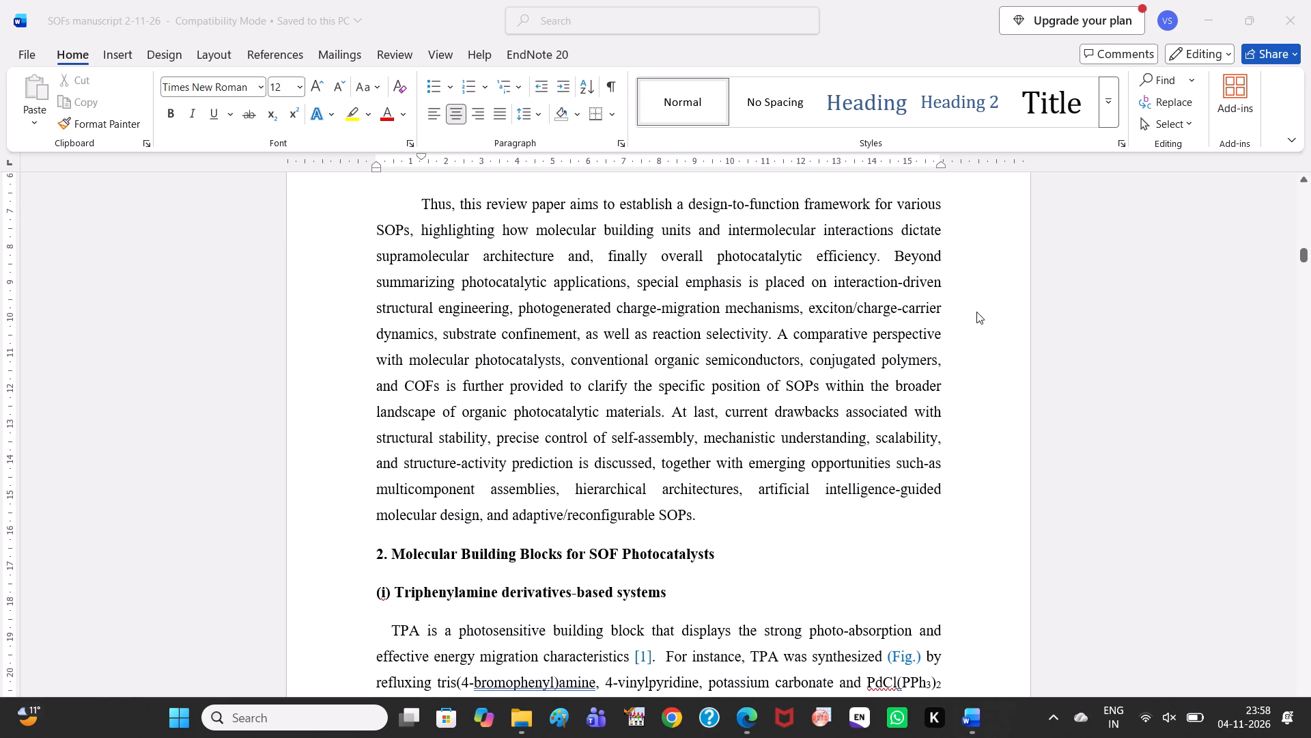
scroll(976, 312, down, 1)
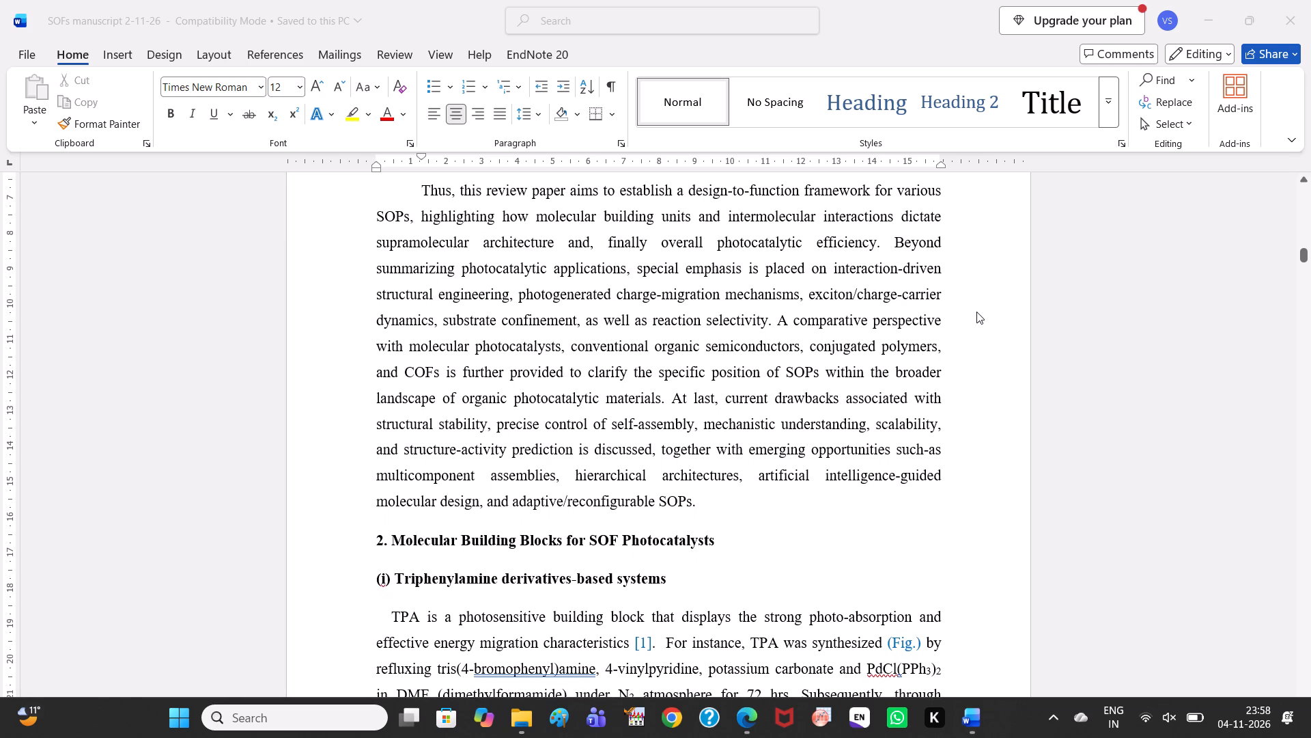
scroll(976, 312, down, 4)
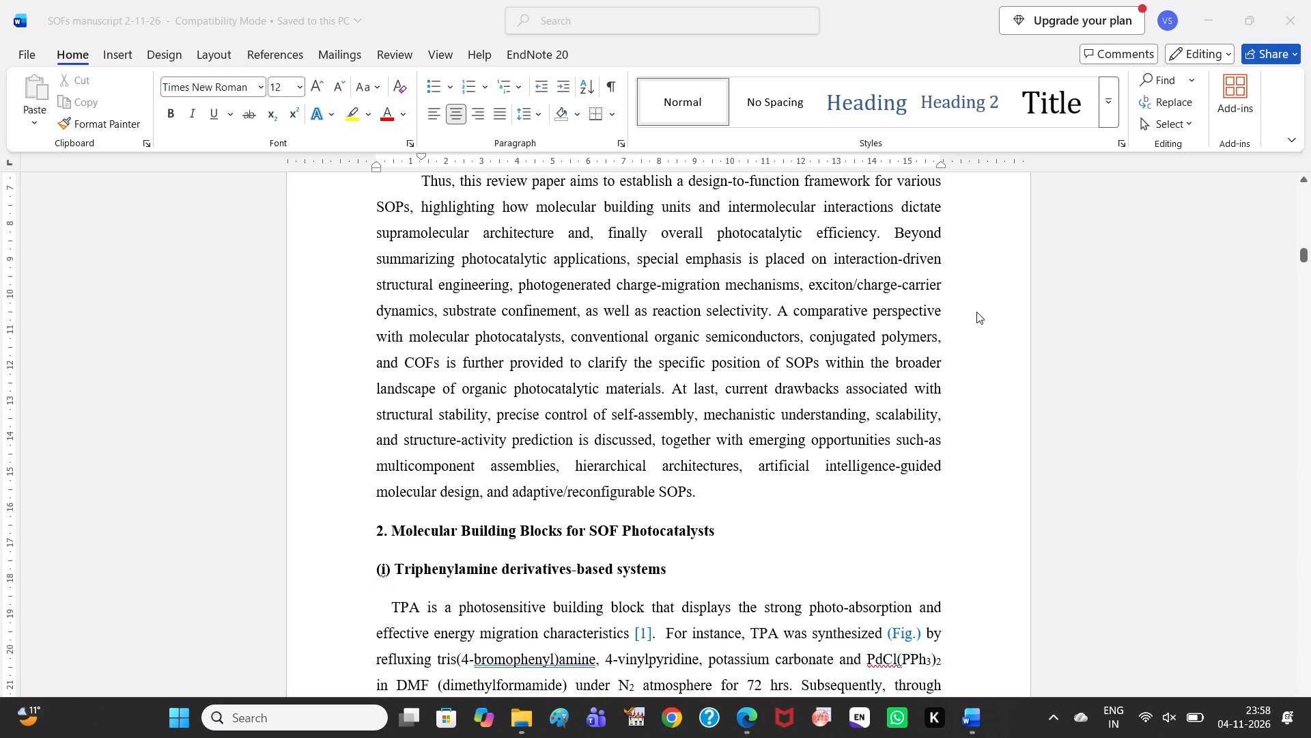
scroll(976, 312, down, 2)
Return to the start of the aims paragraph and recheck its opening against the last red line above it.
click(976, 312)
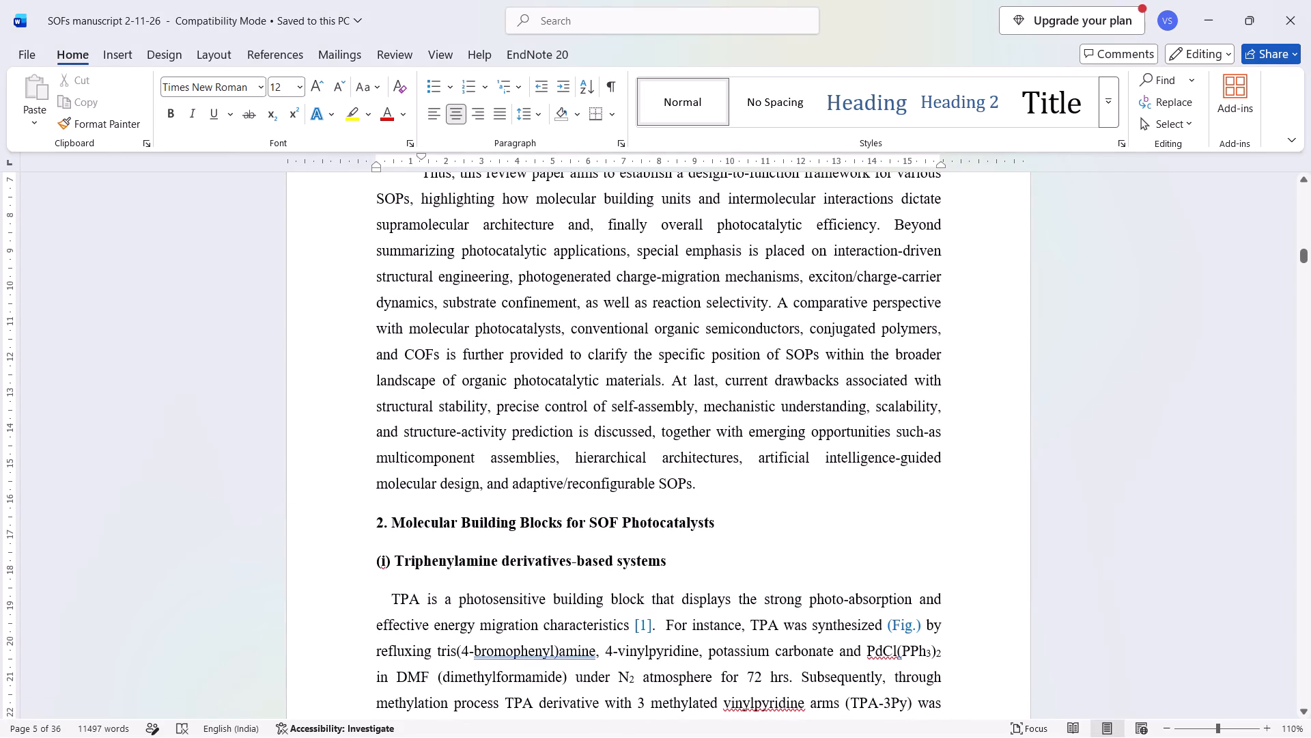
scroll(976, 312, up, 5)
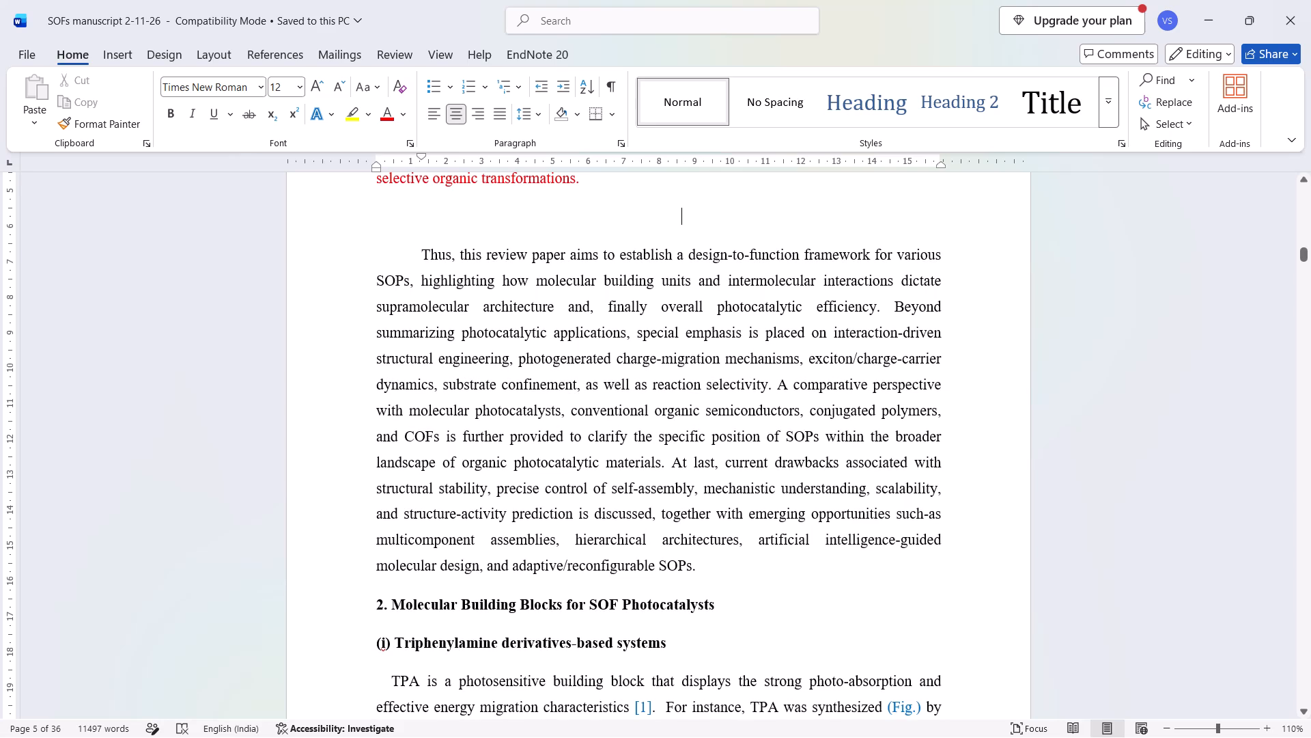
scroll(976, 312, up, 3)
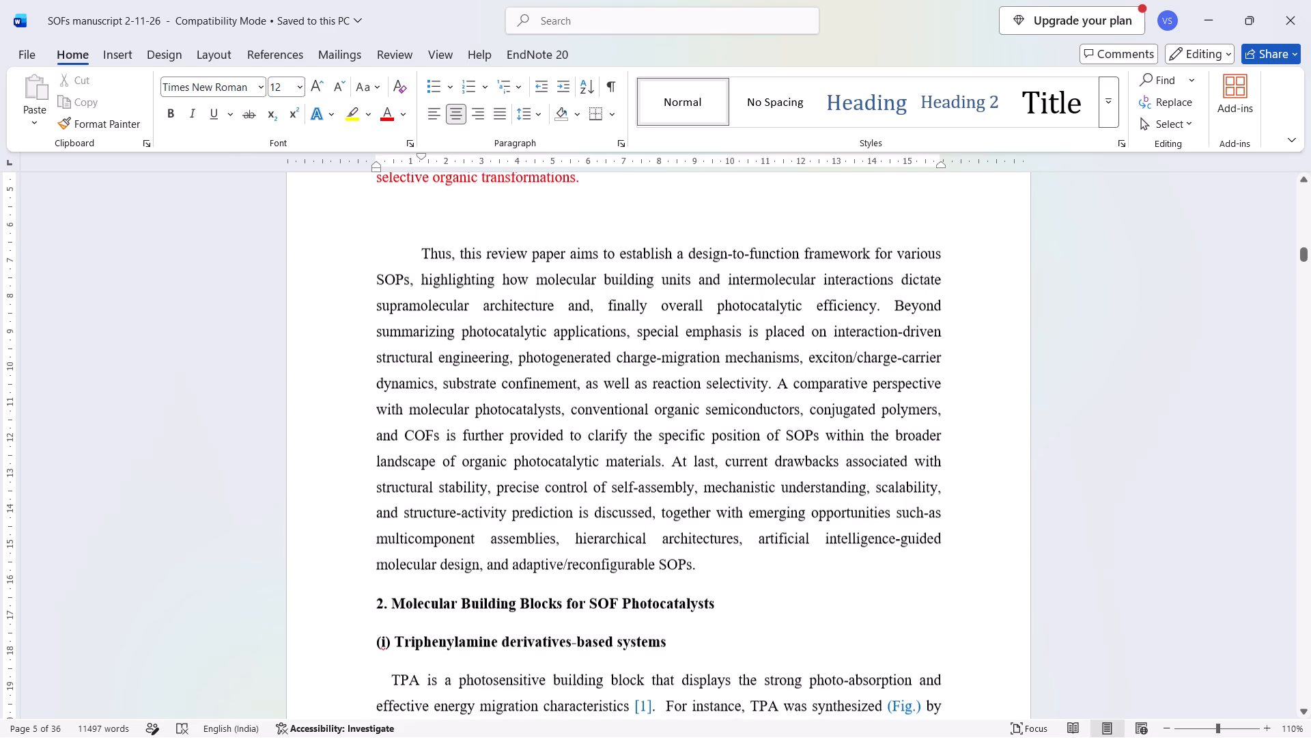
scroll(976, 312, up, 3)
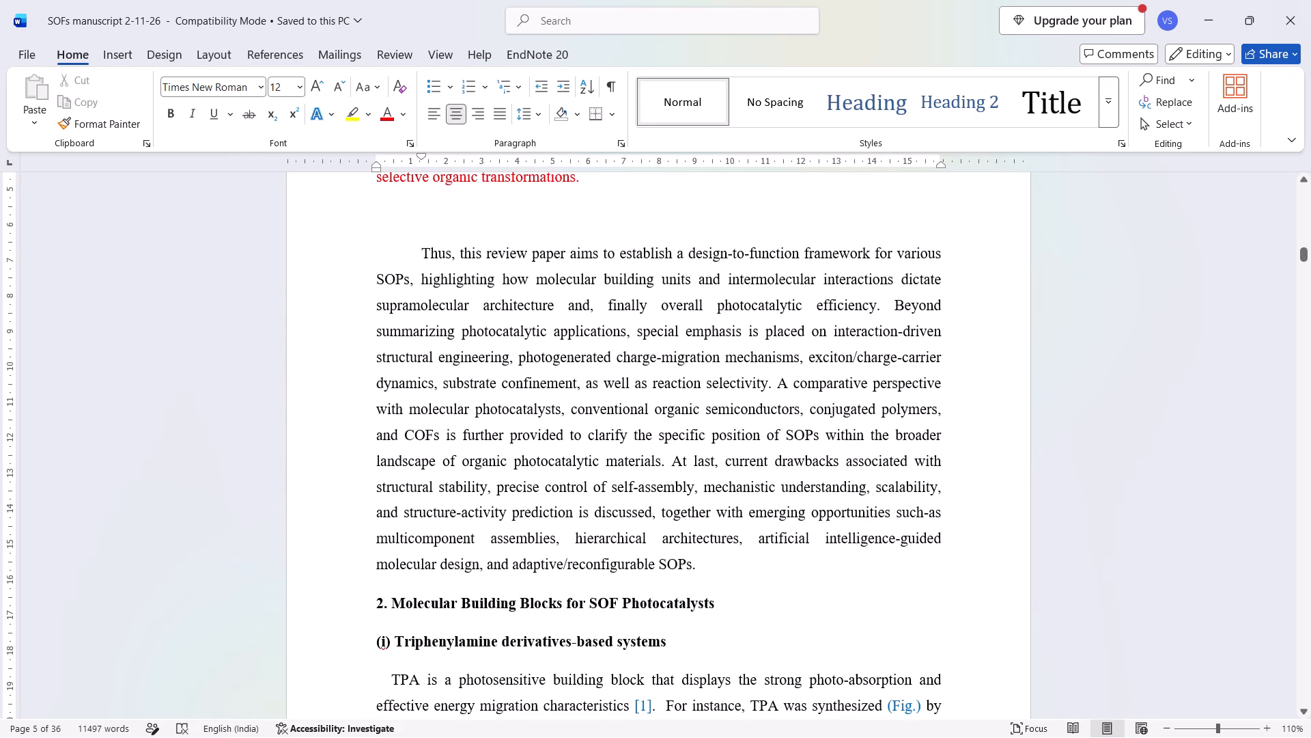
scroll(976, 312, up, 1)
Proofread the aims paragraph once more, from its design-to-function opening to the "Triphenylamine derivatives-based systems" heading and first TPA lines.
scroll(976, 312, down, 1)
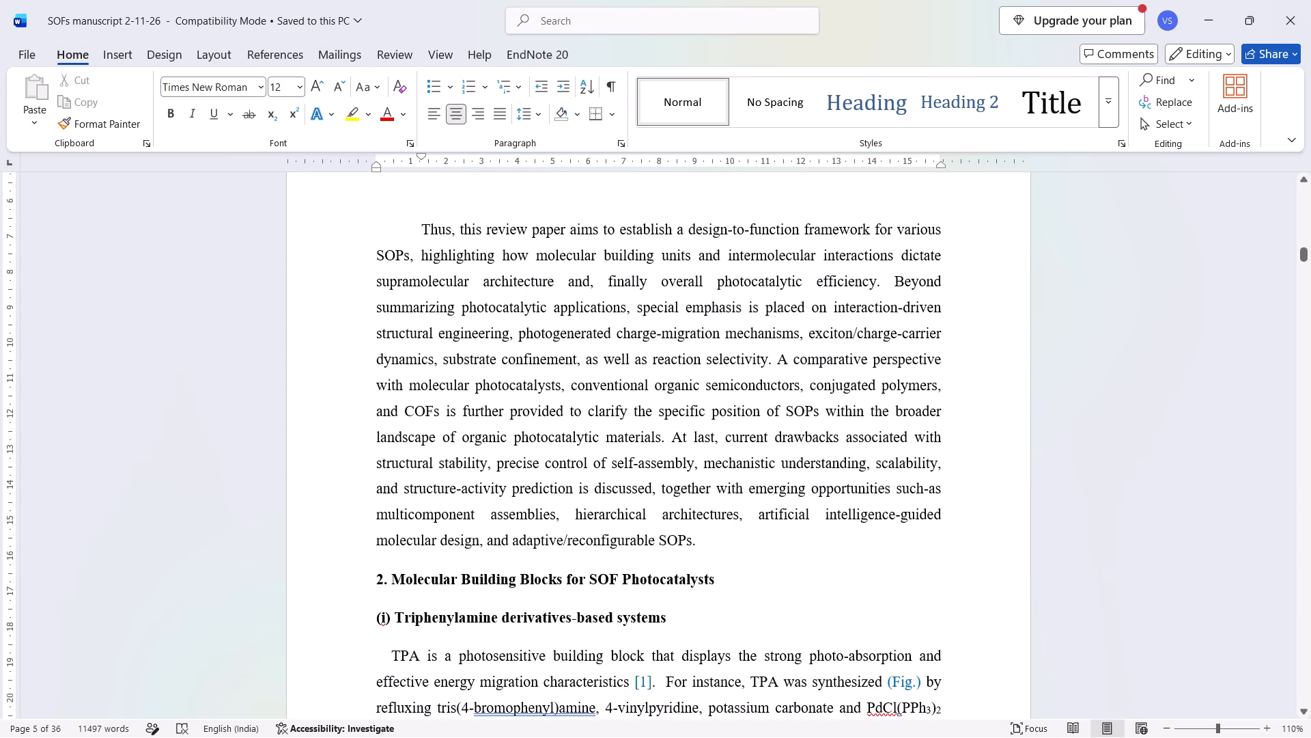
scroll(976, 312, down, 2)
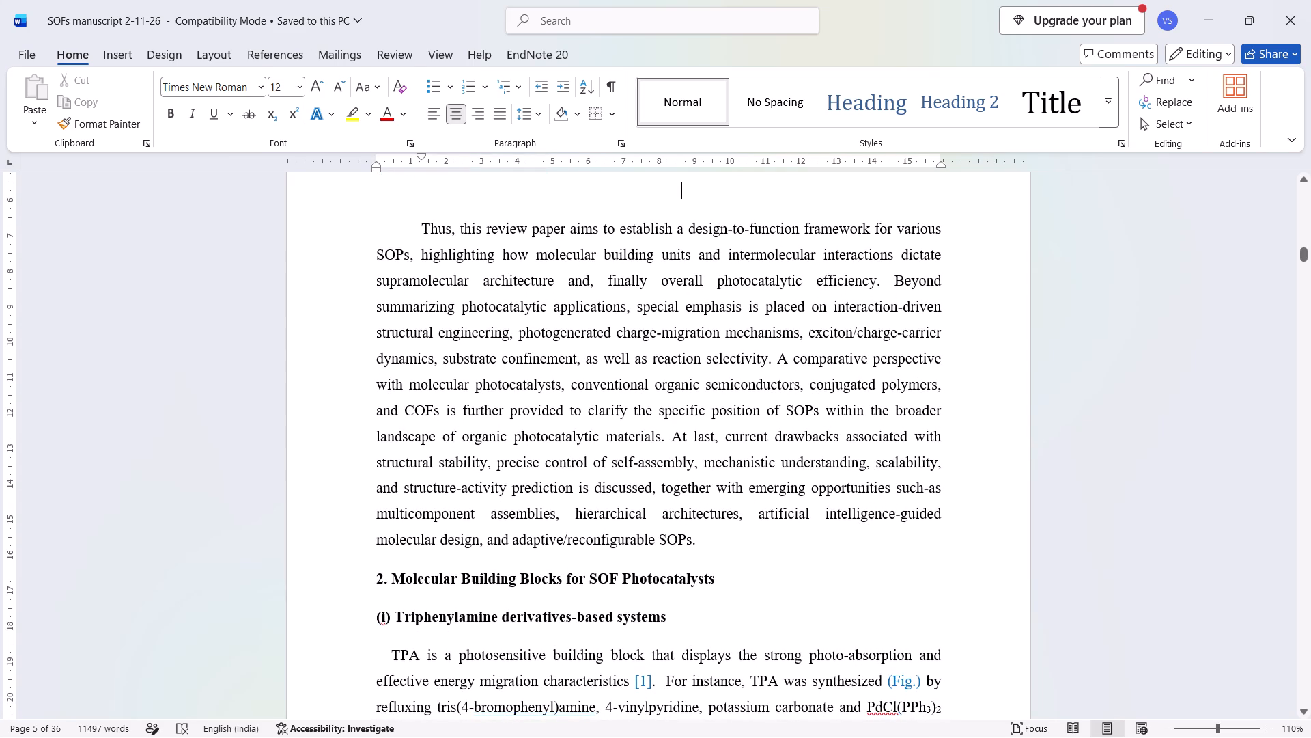
scroll(976, 312, down, 1)
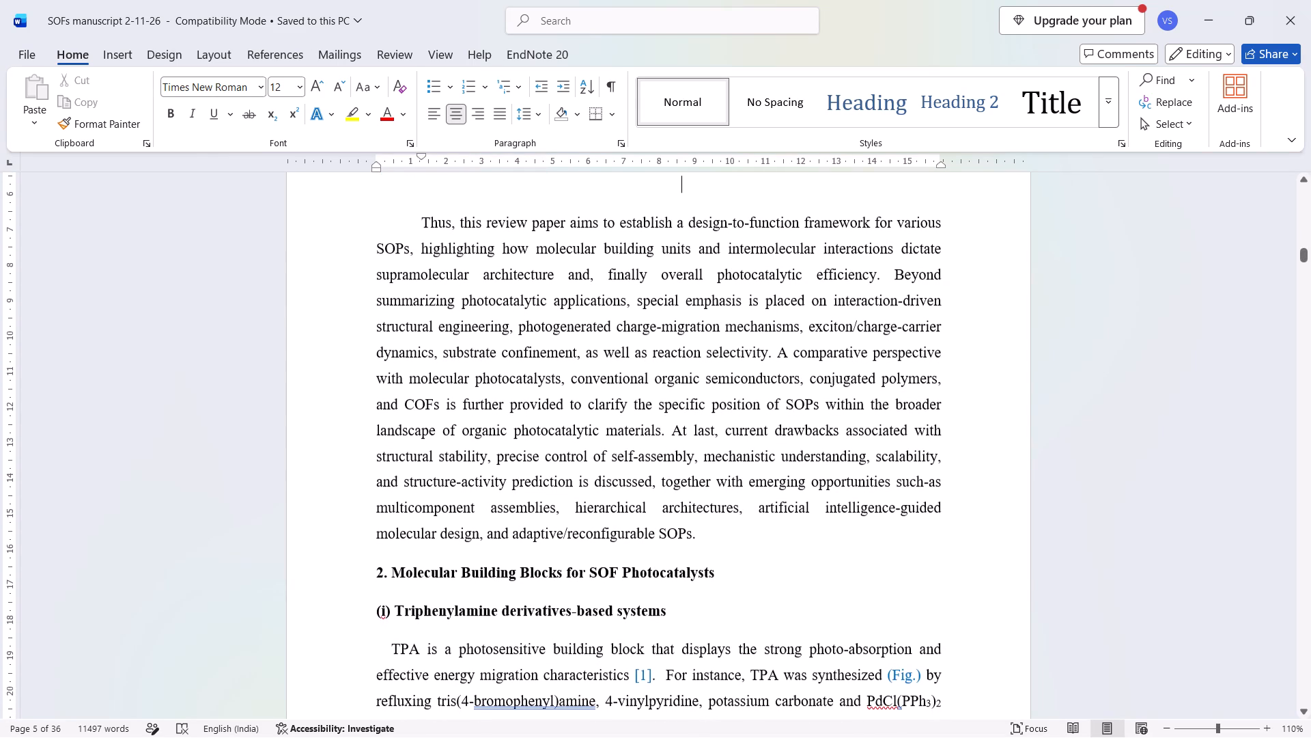
scroll(976, 312, down, 1)
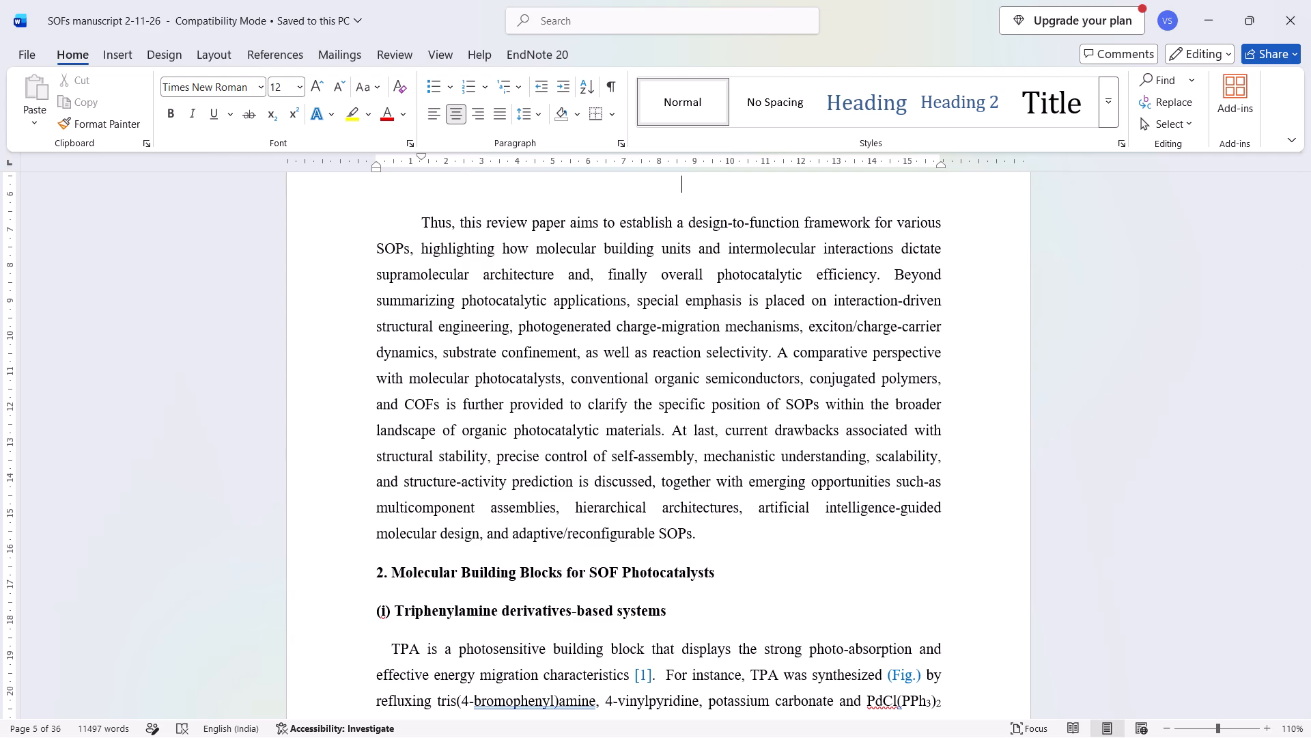
click(976, 312)
scroll(976, 312, down, 1)
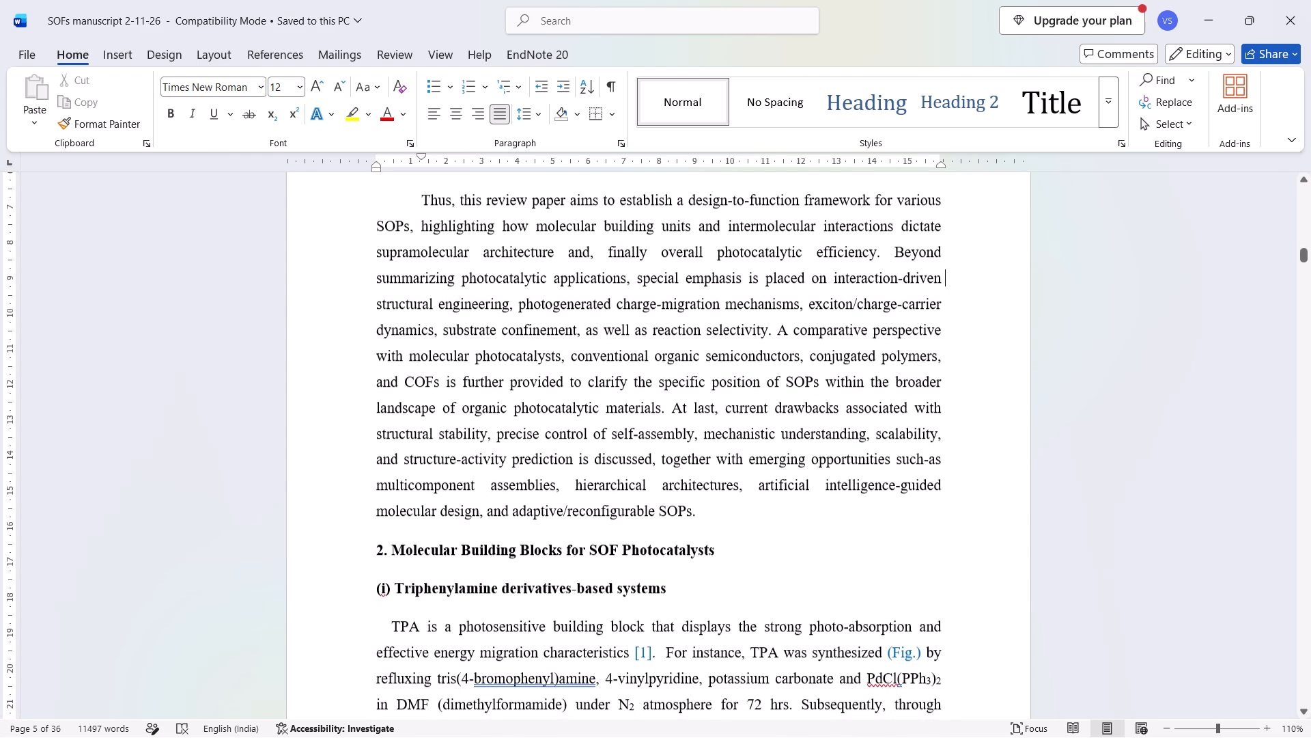
scroll(976, 312, down, 3)
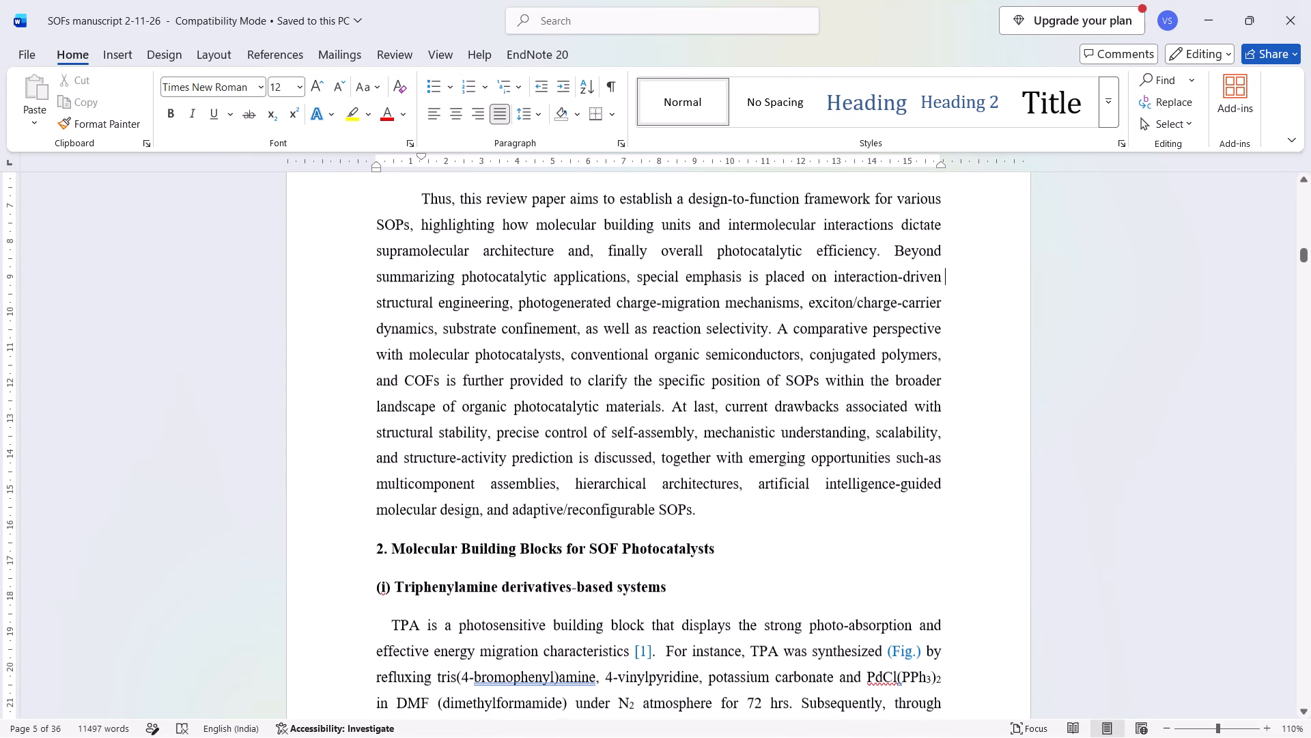
scroll(976, 312, down, 3)
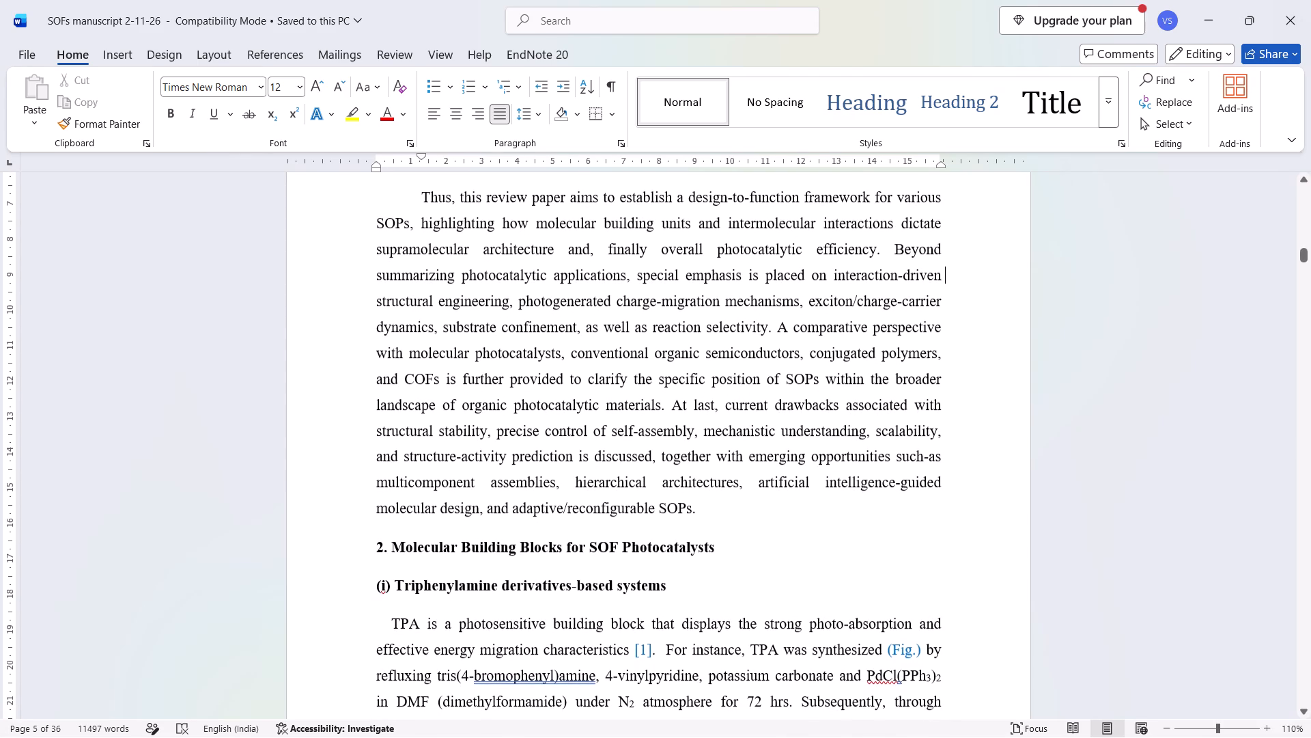
scroll(976, 312, down, 1)
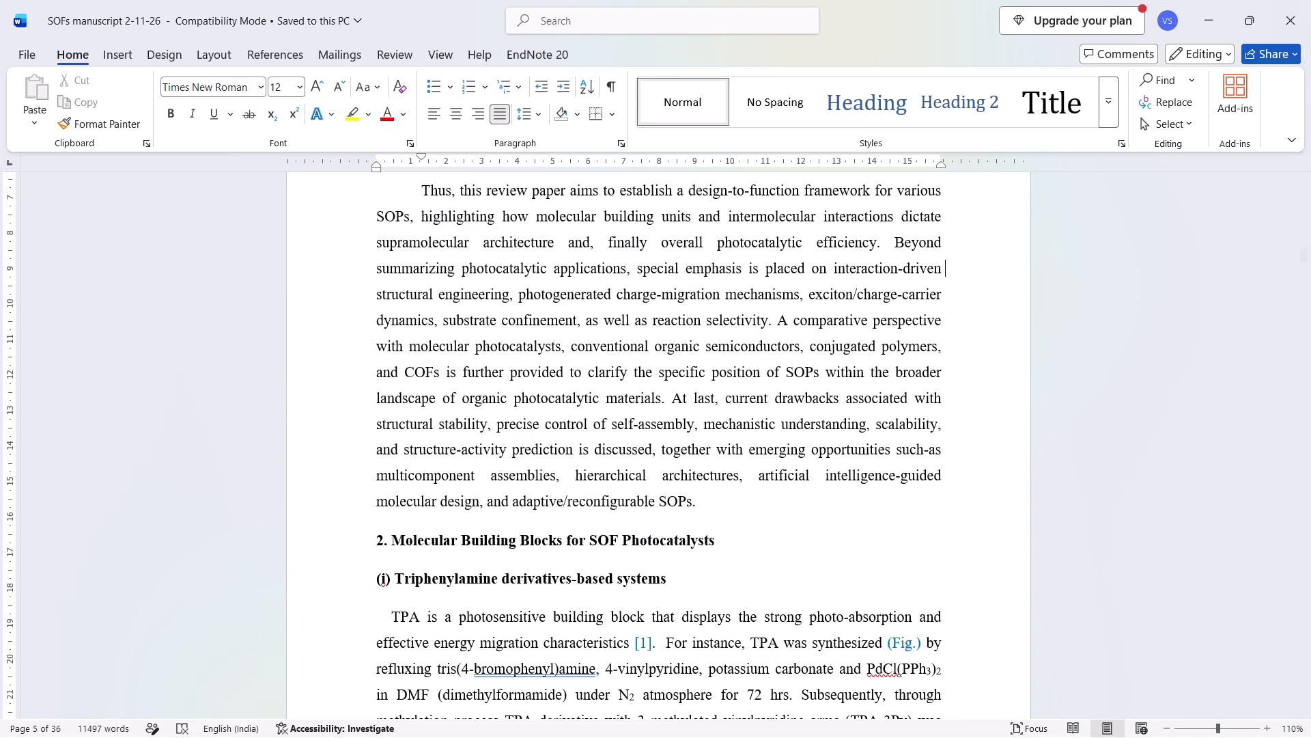
scroll(976, 312, down, 1)
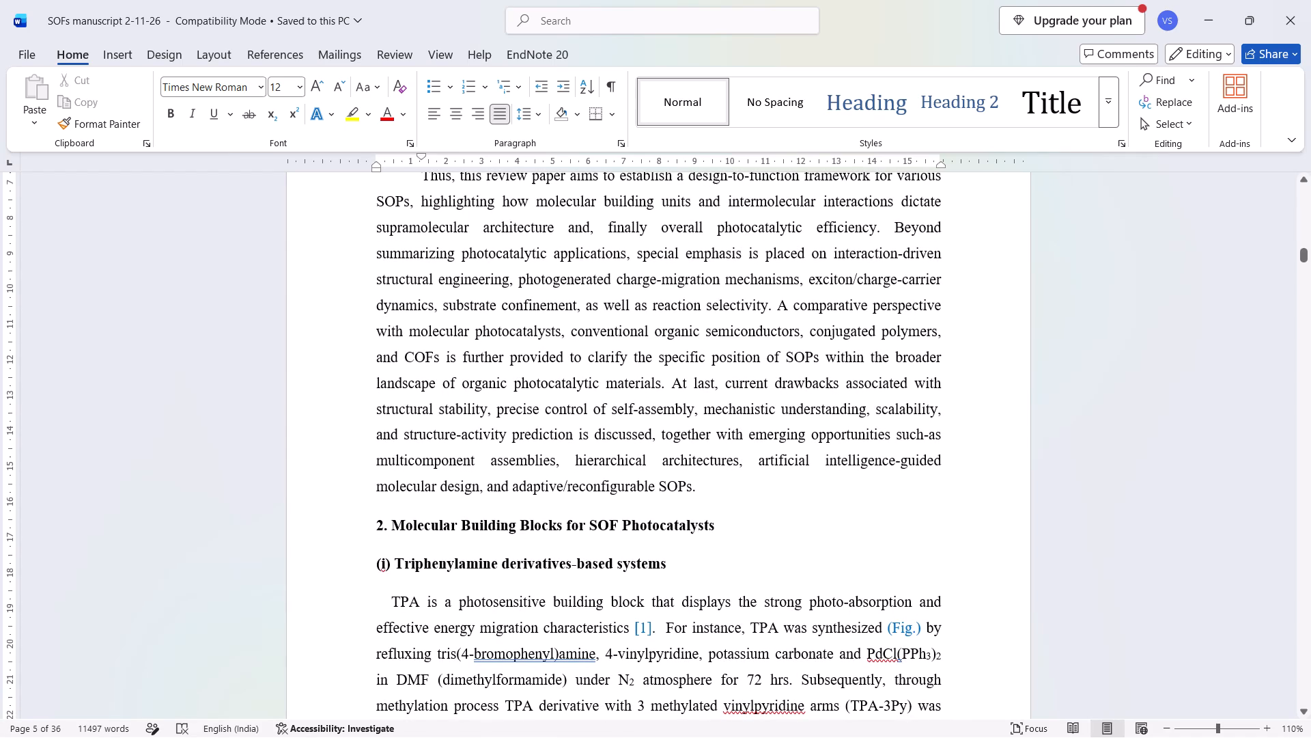
scroll(976, 312, down, 1)
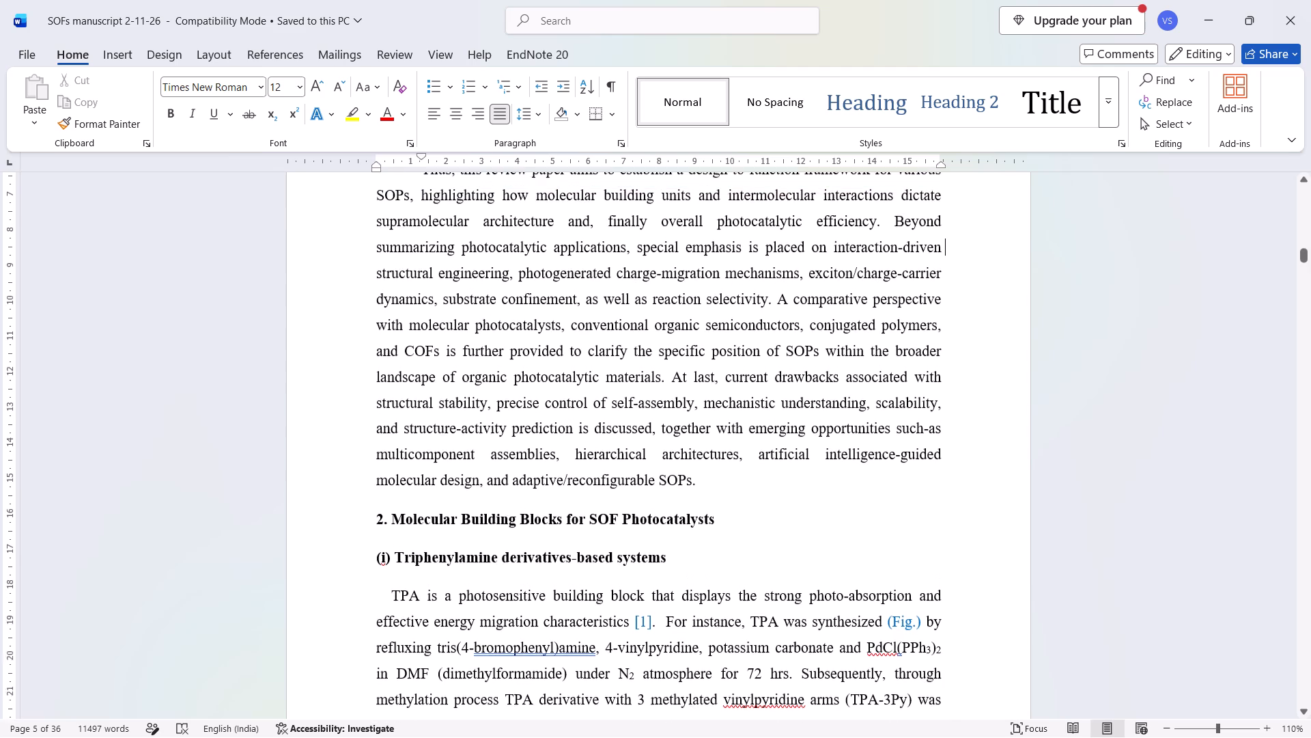
Recheck the red novelty text across pages 4 and 5, from the "Furthermore" paragraph to its closing "Thus, the principal novelty" sentence.
scroll(976, 312, up, 1)
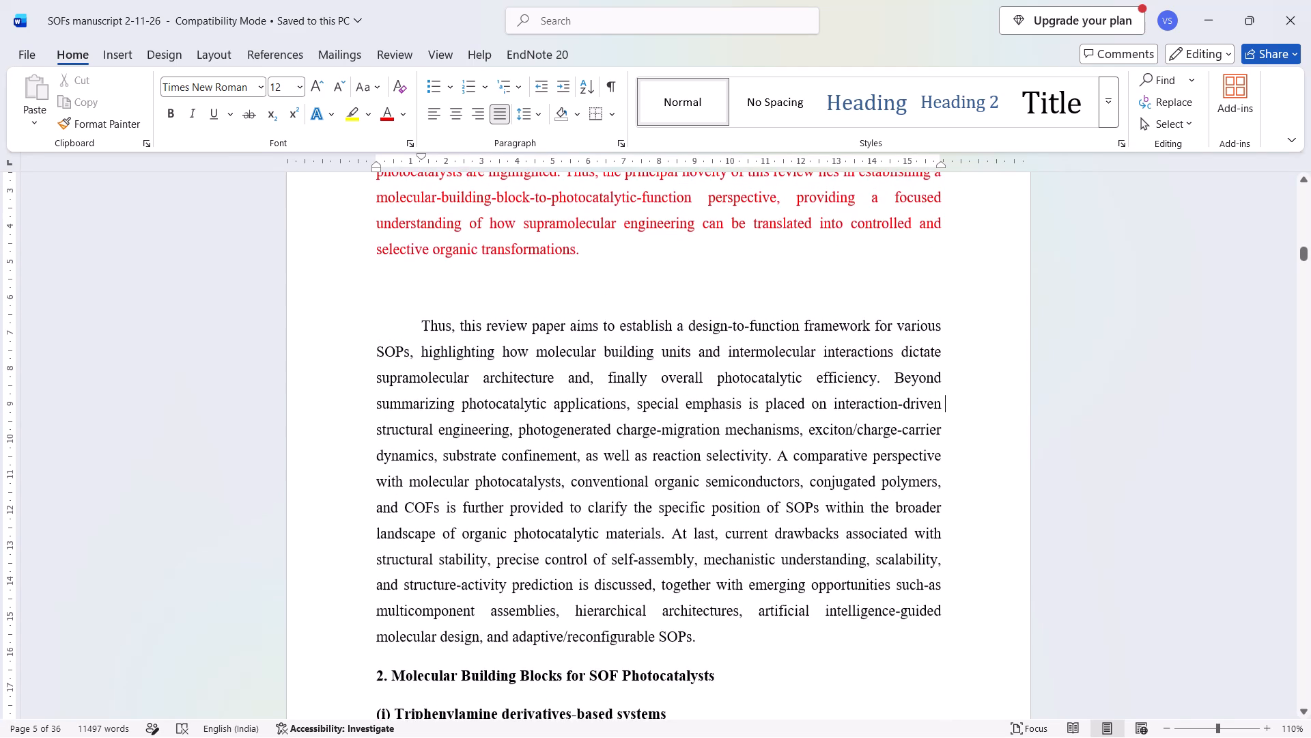
scroll(976, 312, up, 2)
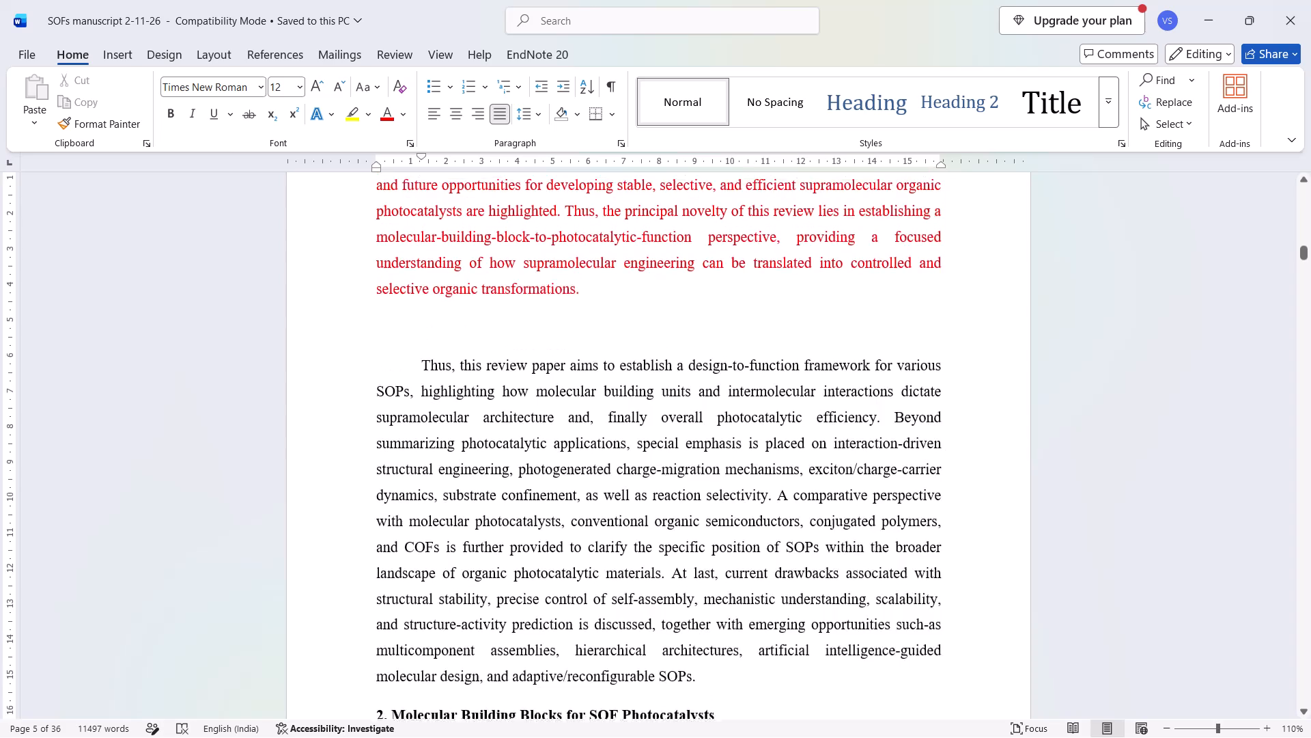
scroll(976, 312, up, 2)
scroll(976, 312, right, 1)
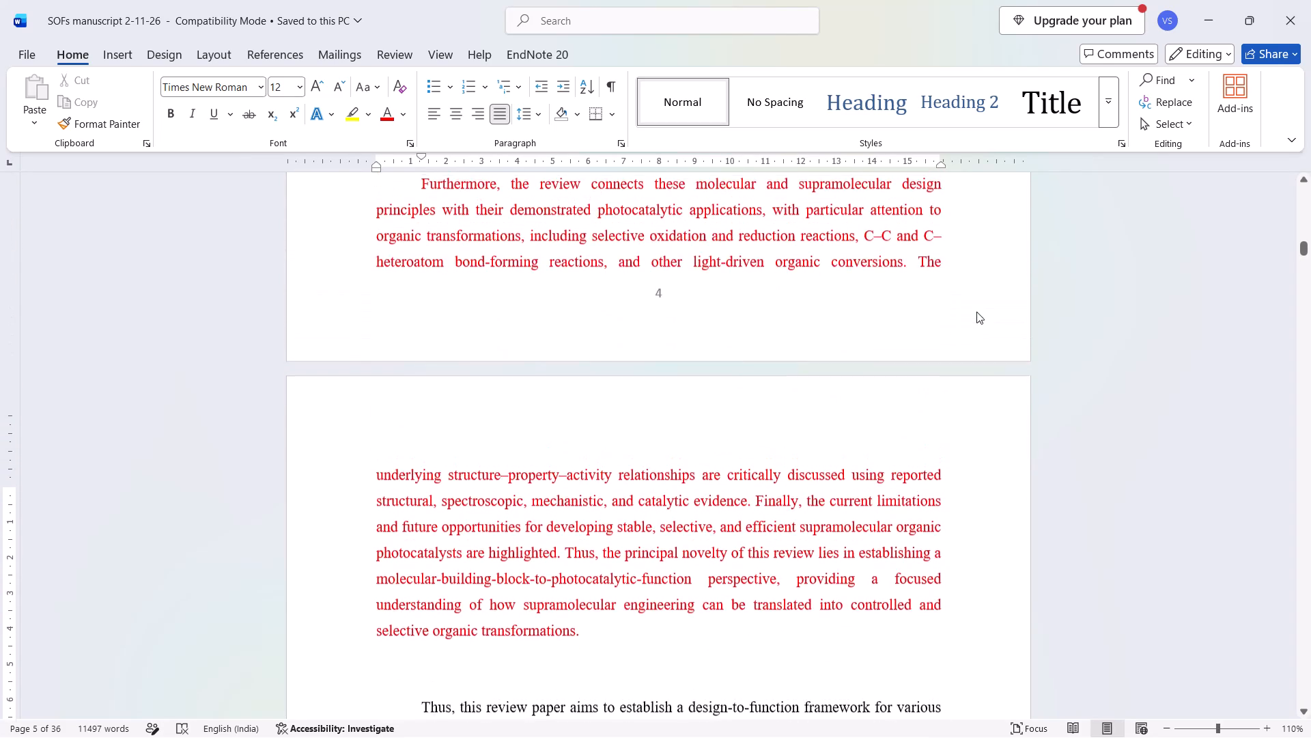
scroll(976, 312, right, 1)
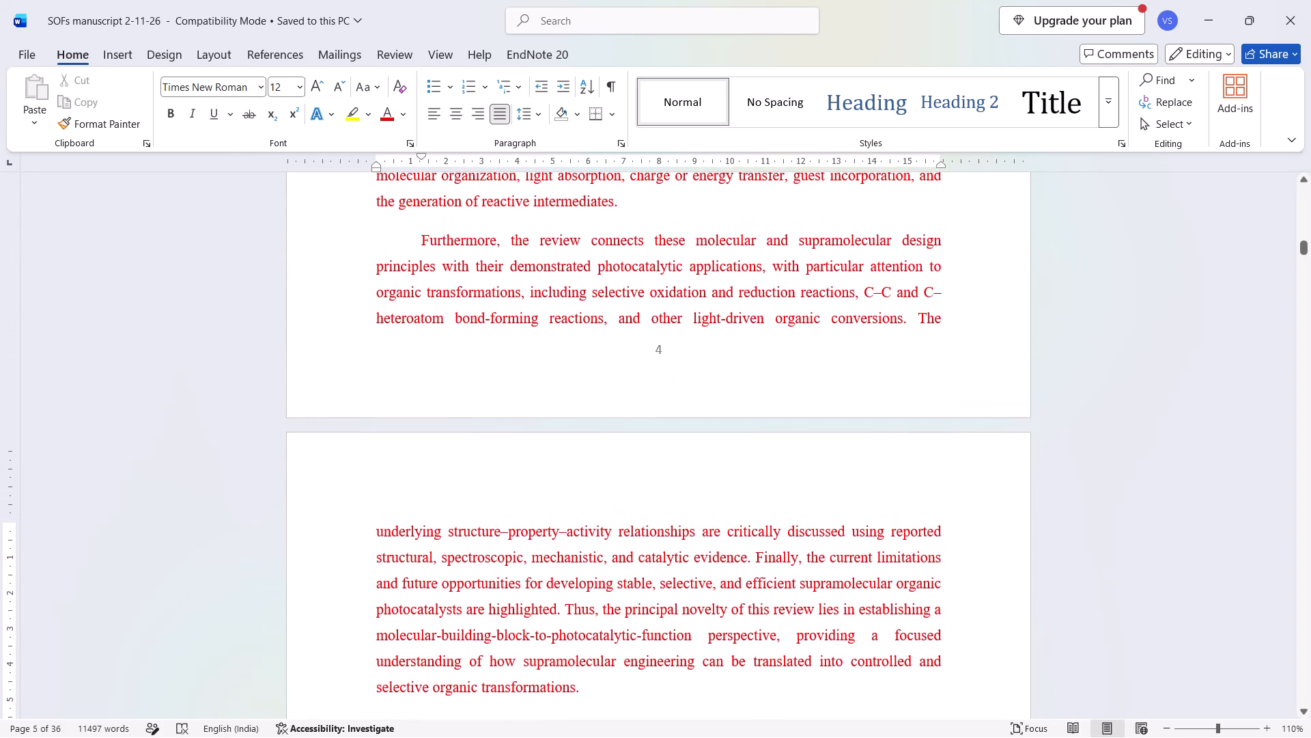
scroll(976, 312, right, 2)
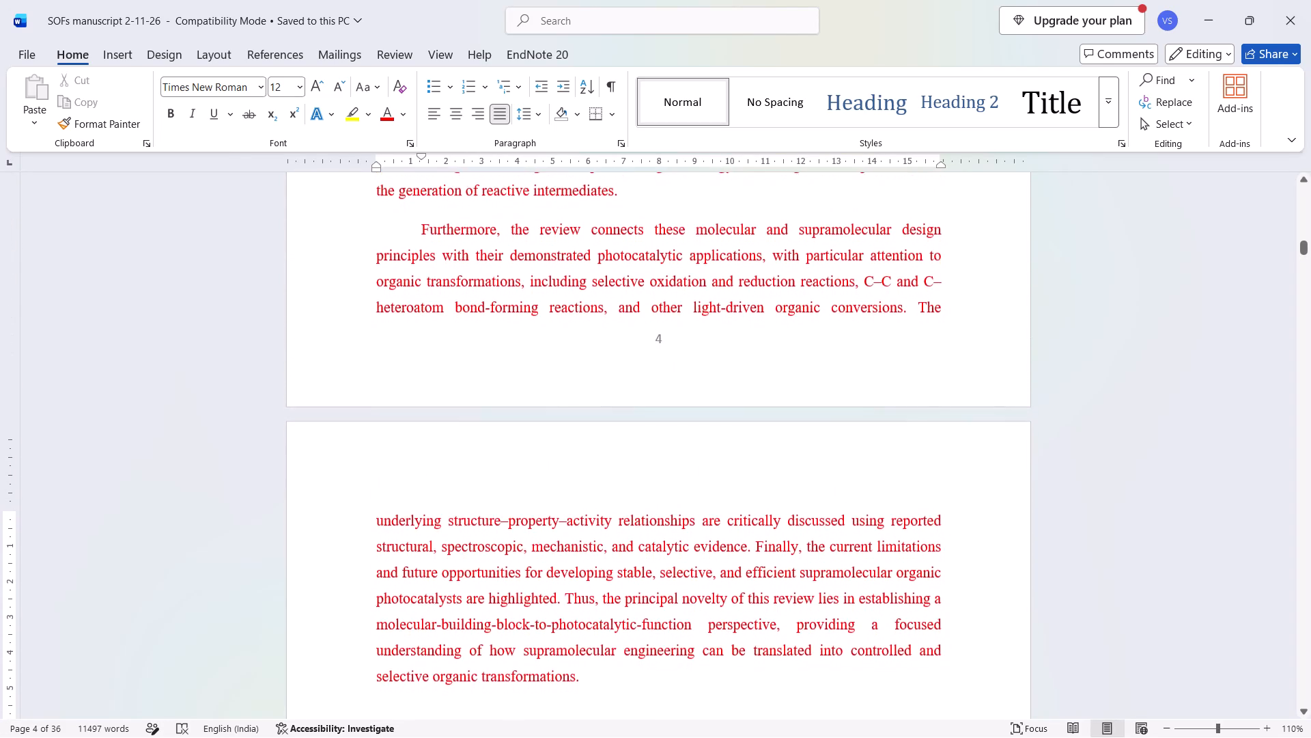
scroll(976, 312, right, 1)
scroll(976, 312, up, 1)
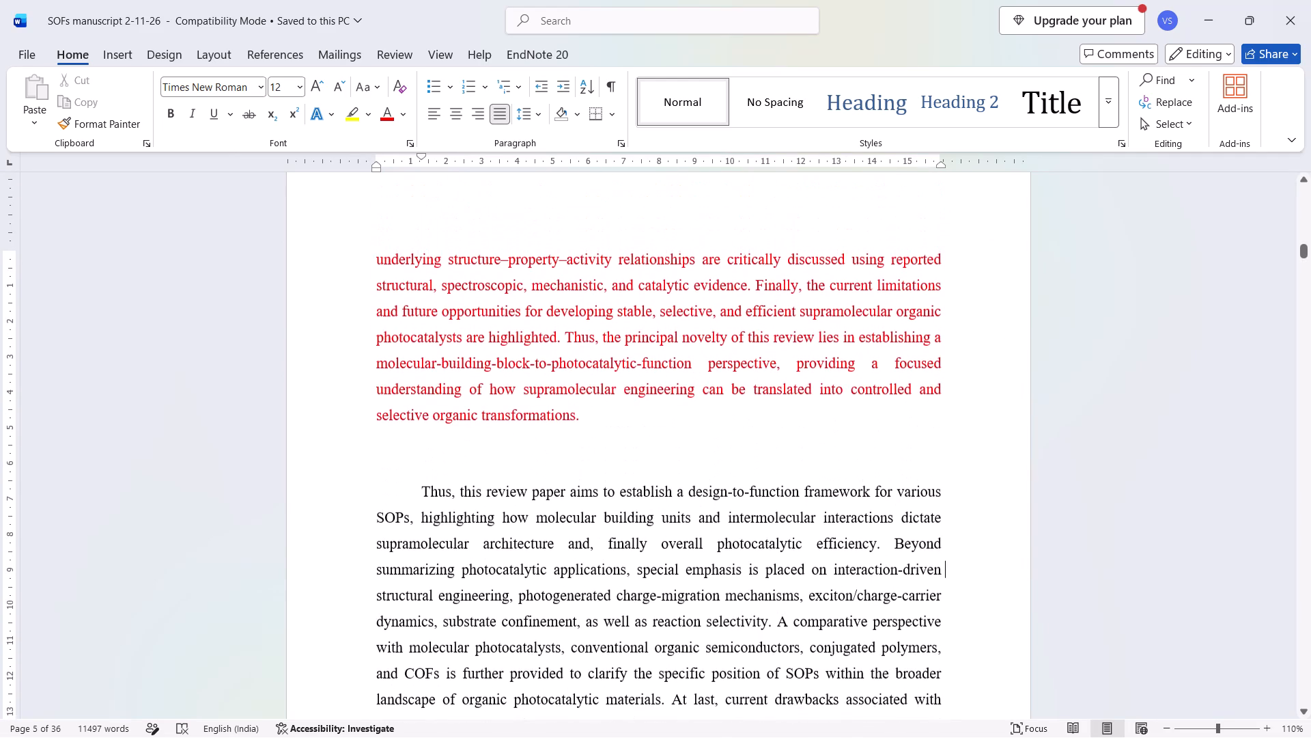
scroll(976, 312, up, 1)
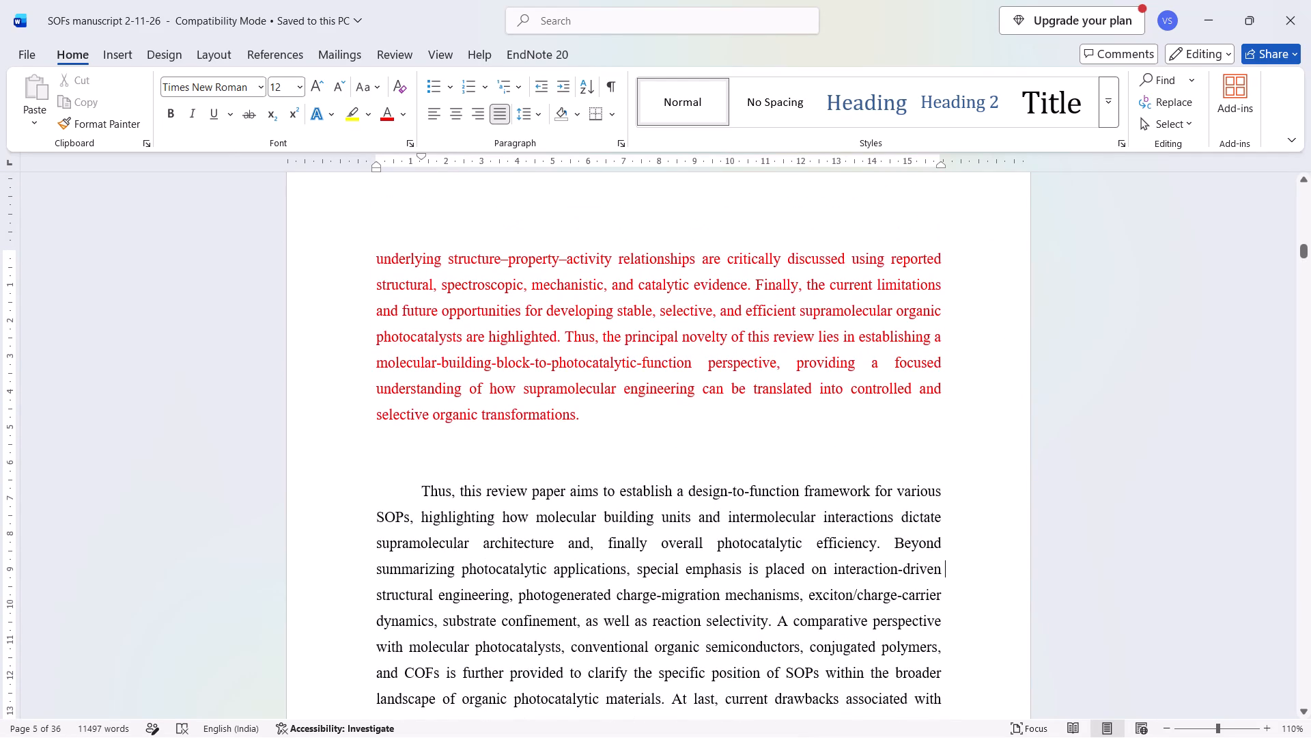
Copy the red "Thus, the principal novelty of this review" sentence to the end of the aims paragraph, leaving no blank line before section 2.
drag(596, 414, 574, 342)
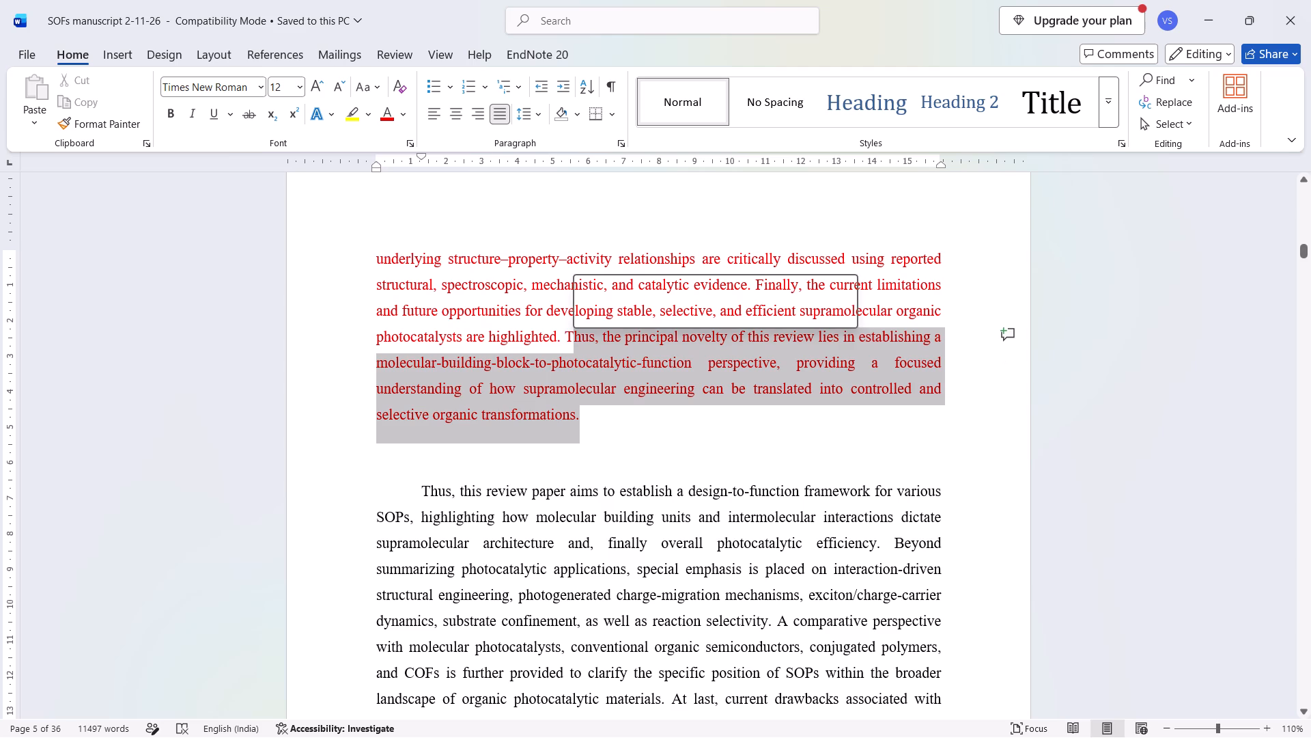
drag(569, 334, 590, 413)
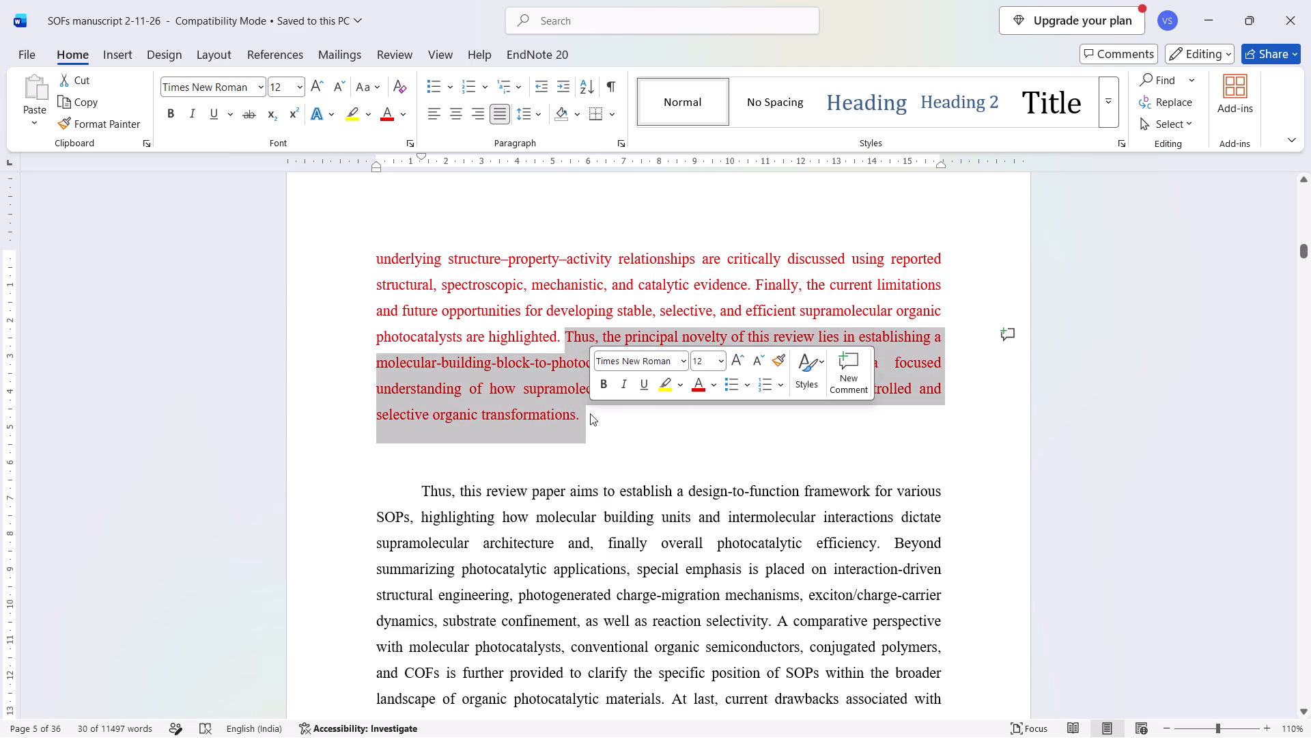
key(ctrl+c)
scroll(590, 413, down, 3)
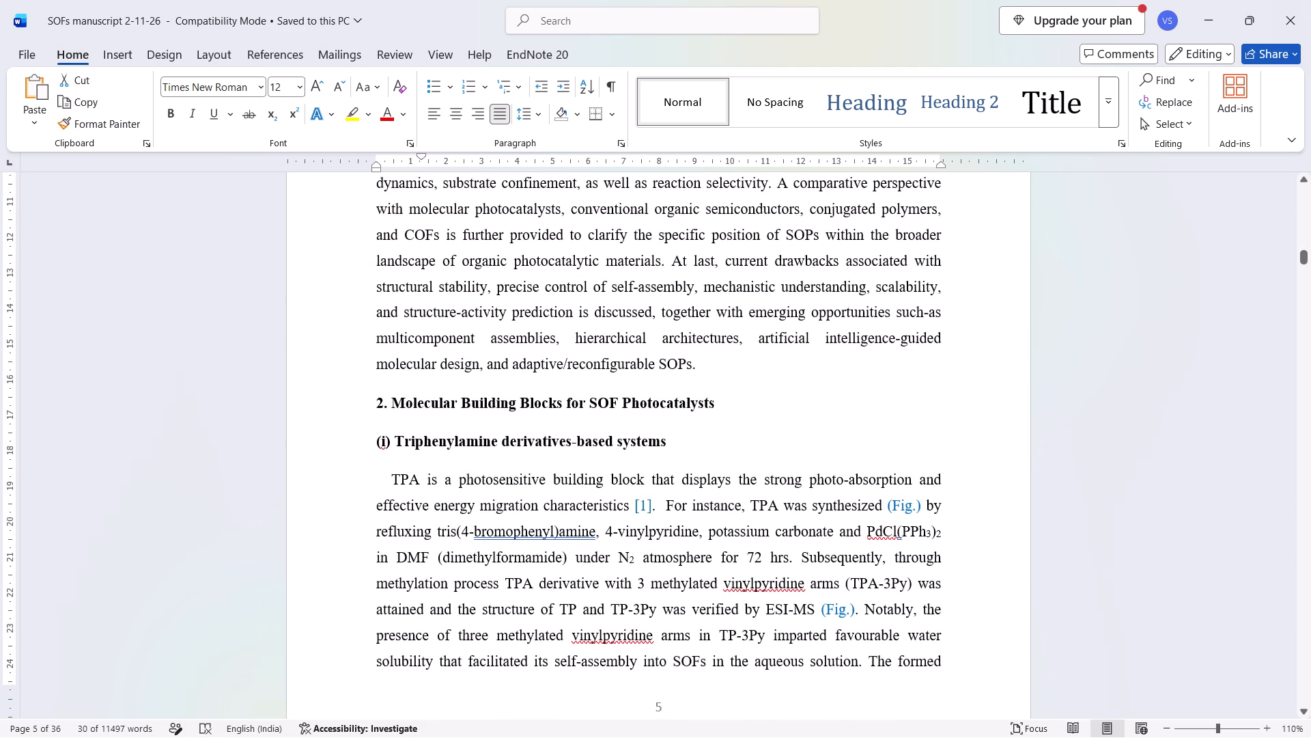
click(704, 366)
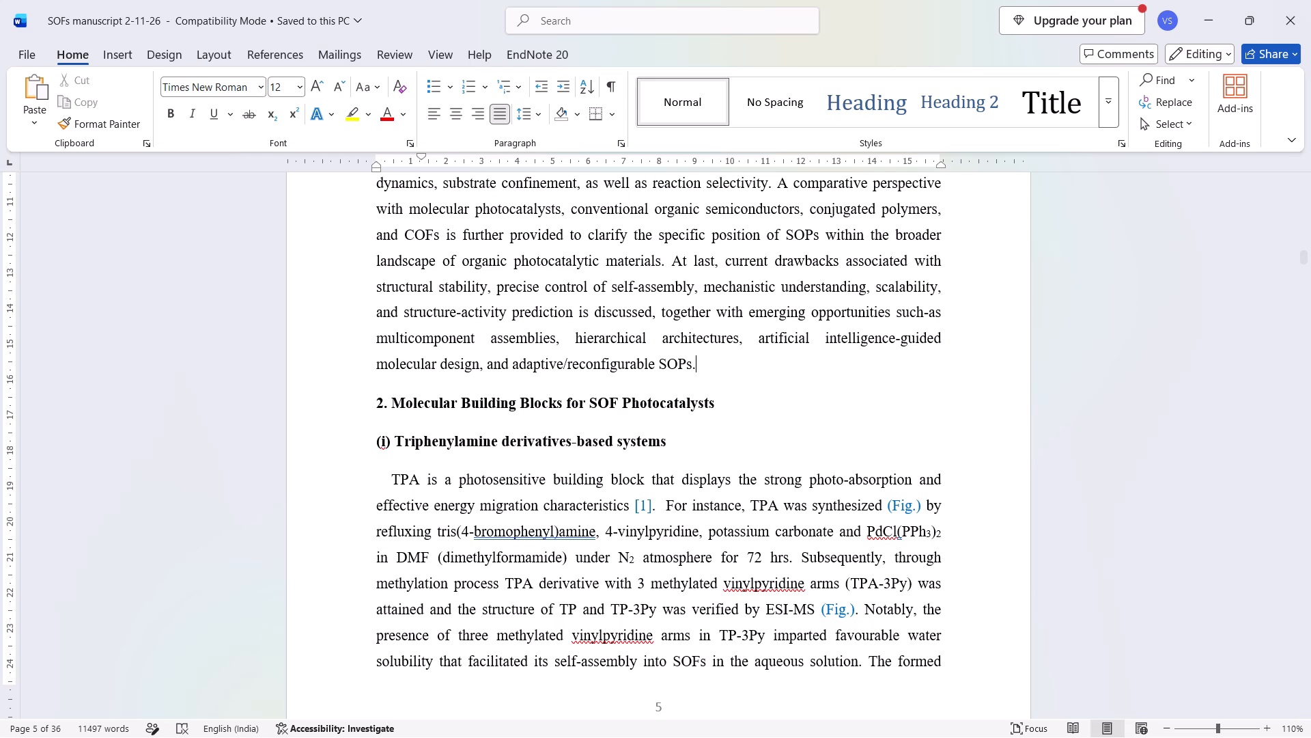
key(space)
key(ctrl+v)
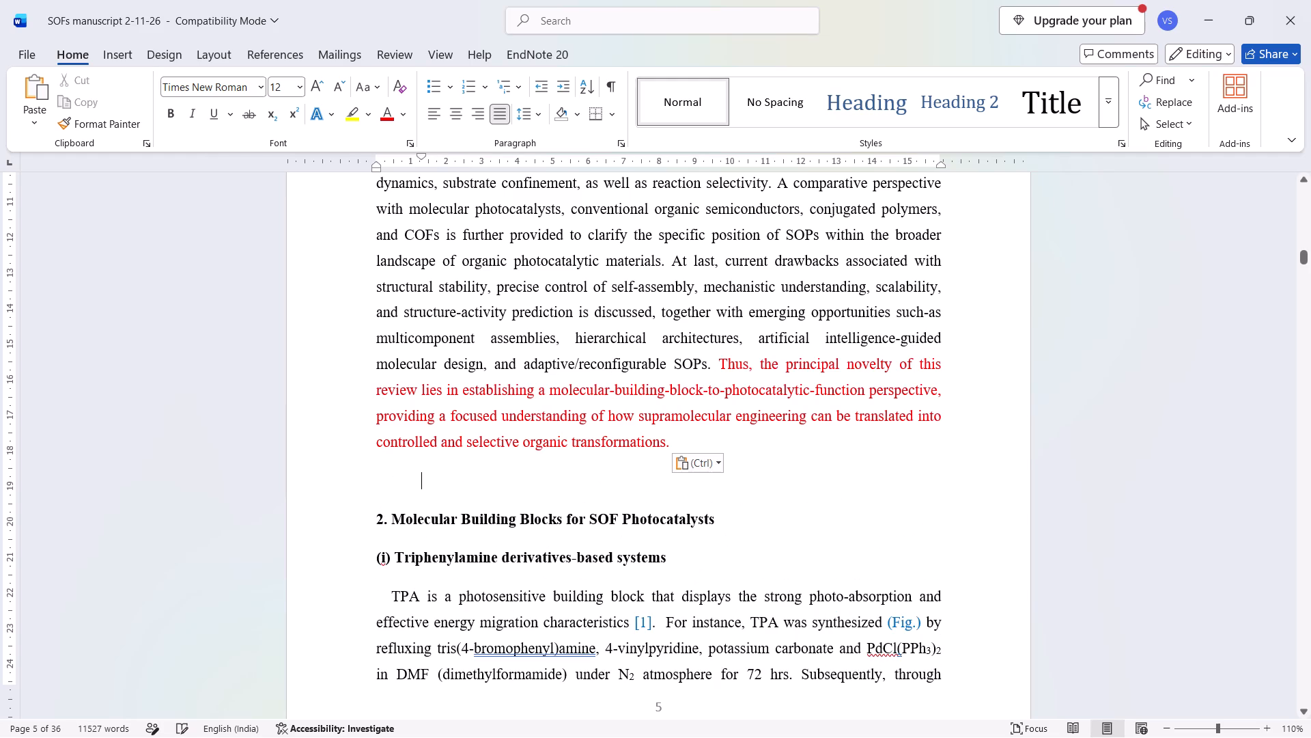
key(BackSpace)
key(BackSpace)
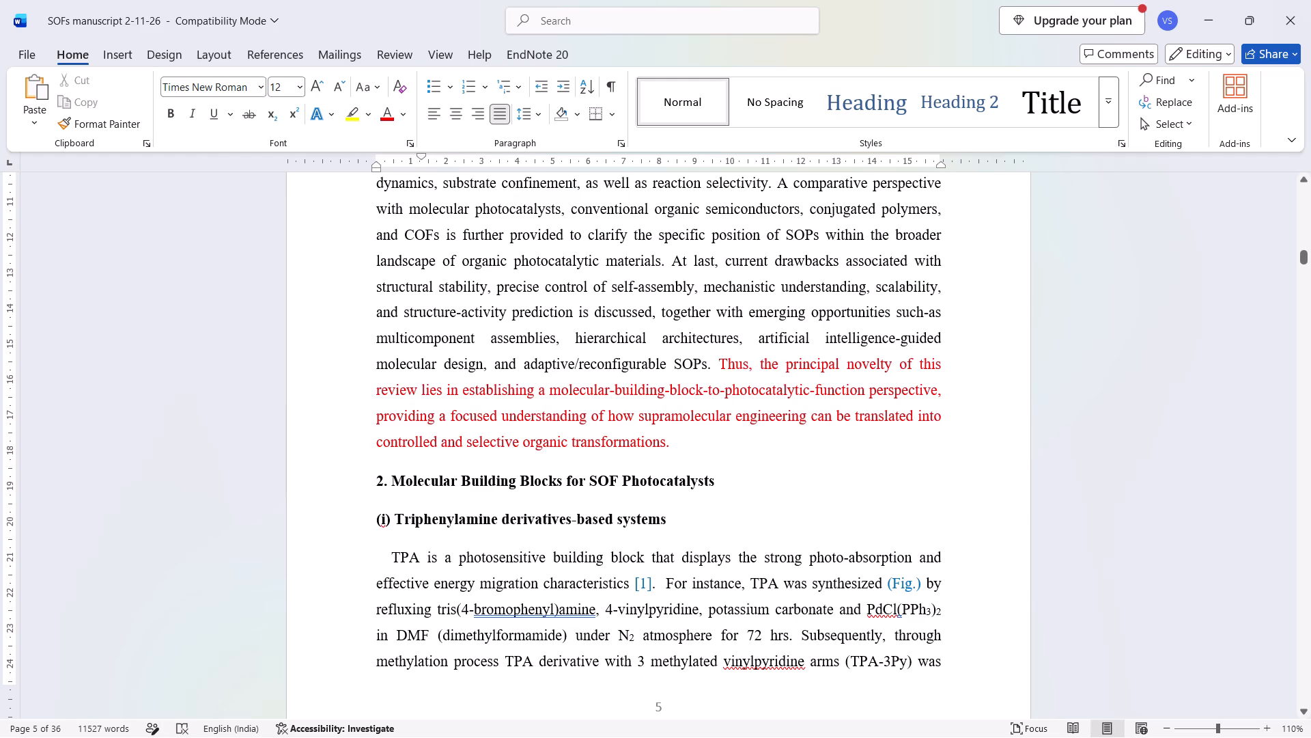
Recolour the copied principal novelty sentence at the end of the aims paragraph black.
drag(674, 446, 717, 370)
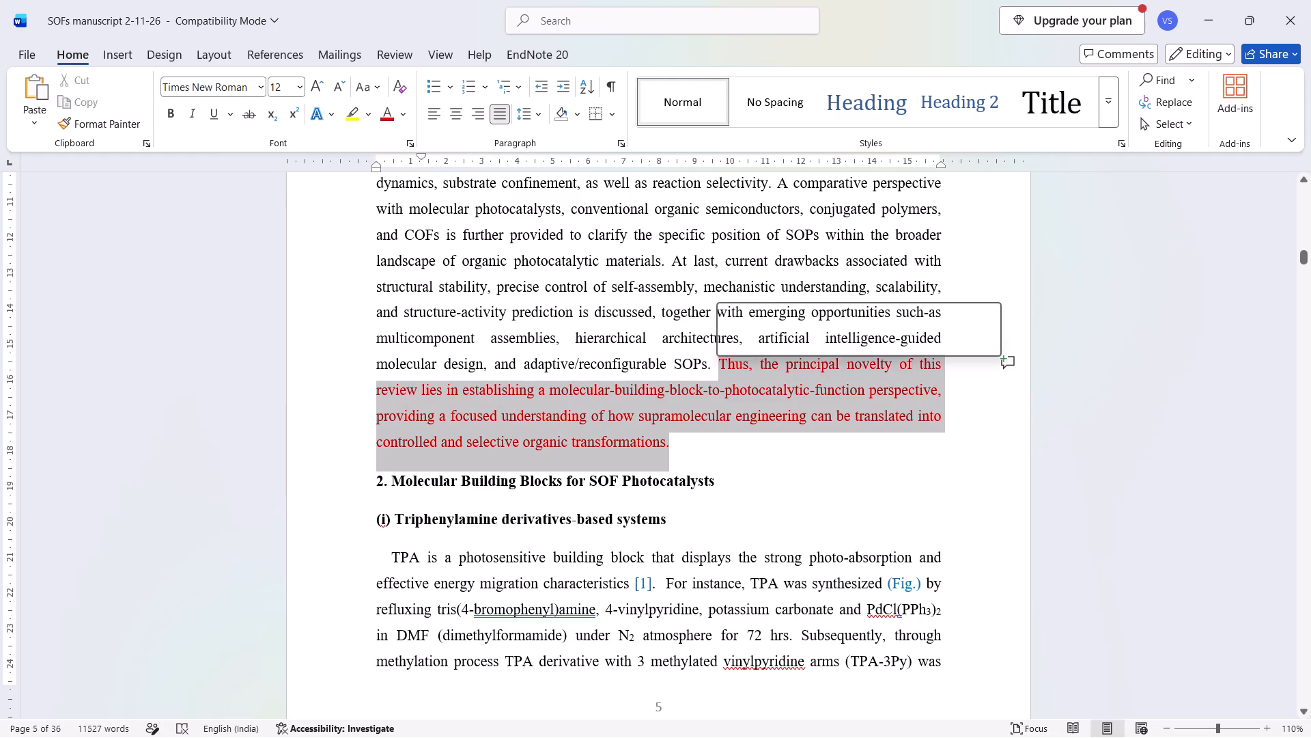
click(843, 345)
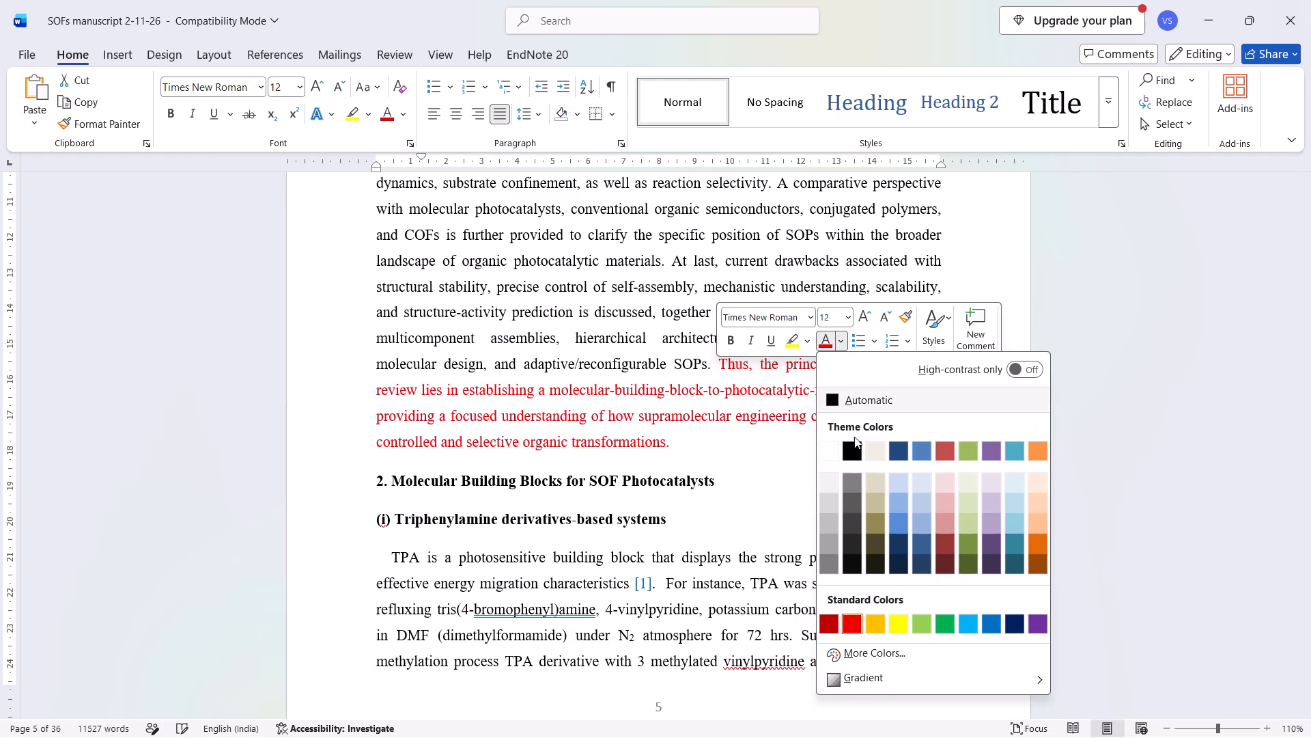
click(857, 456)
click(748, 454)
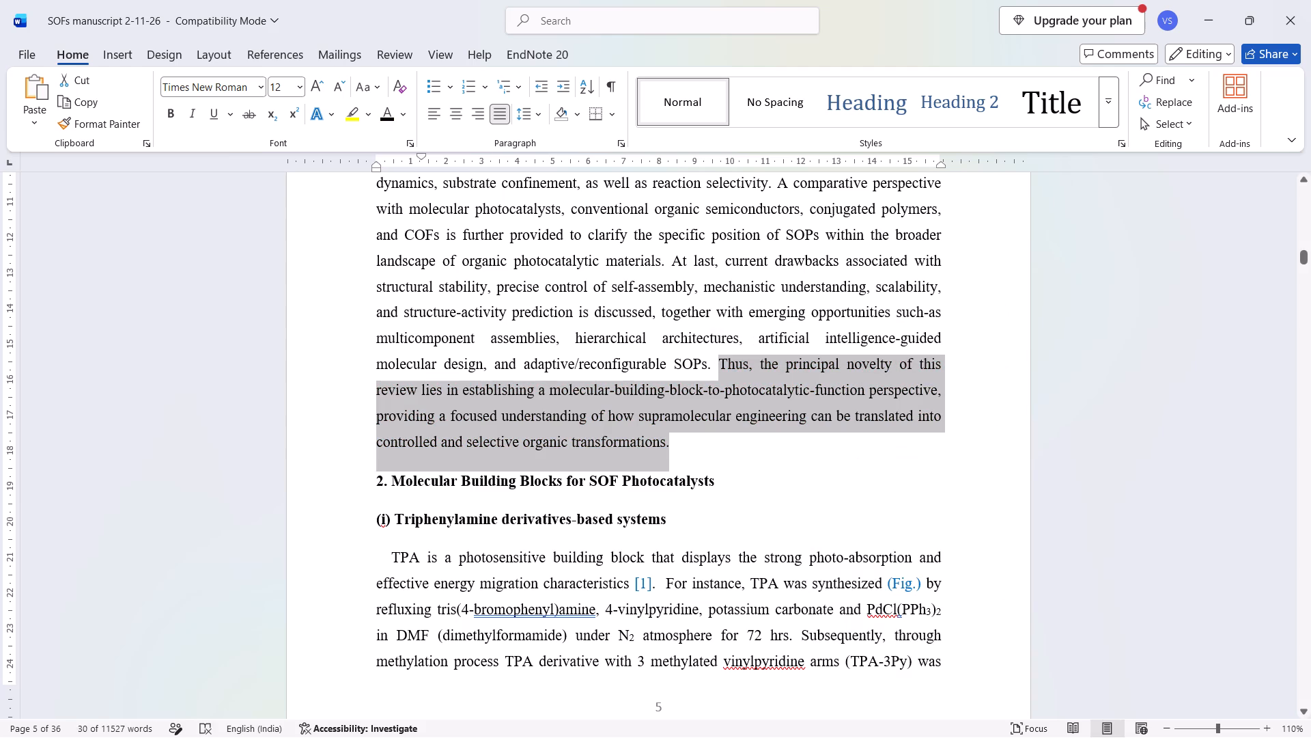
Reword the copied sentence's opening to read "Therefore, the principal novelty of this paper".
click(748, 375)
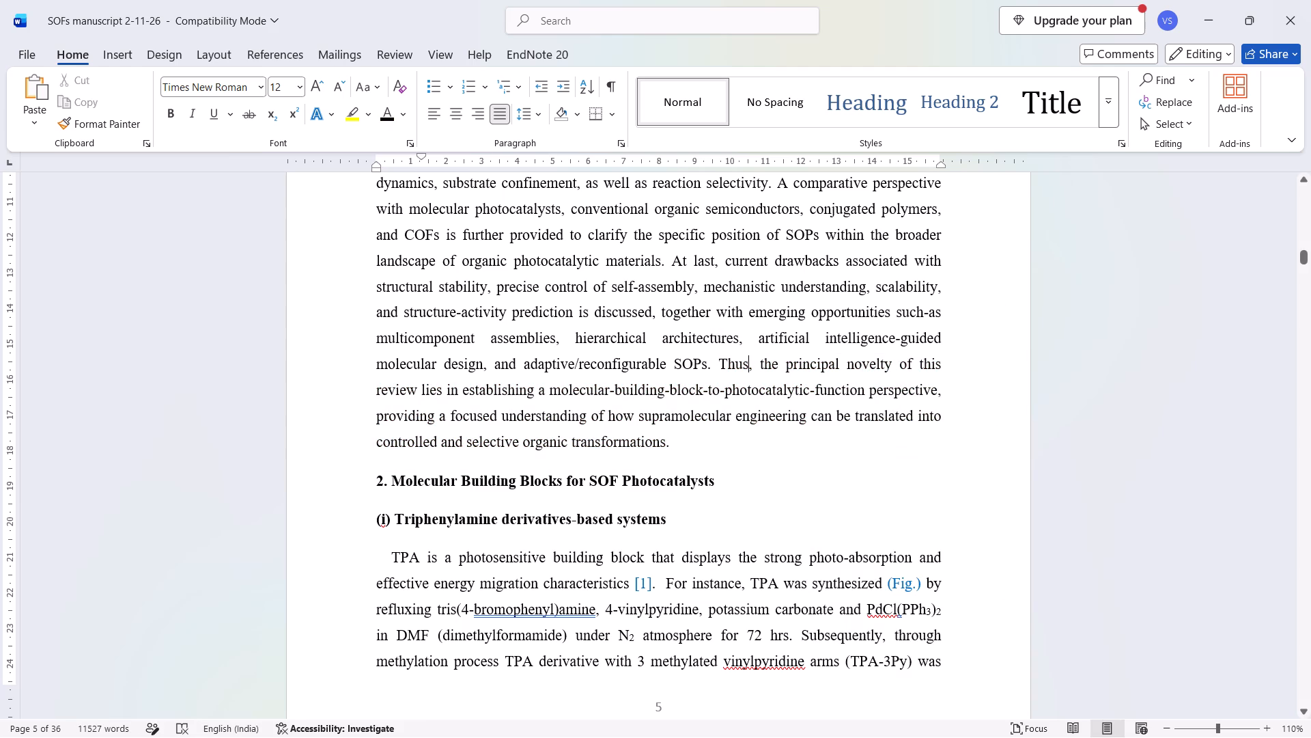
key(BackSpace)
key(BackSpace)
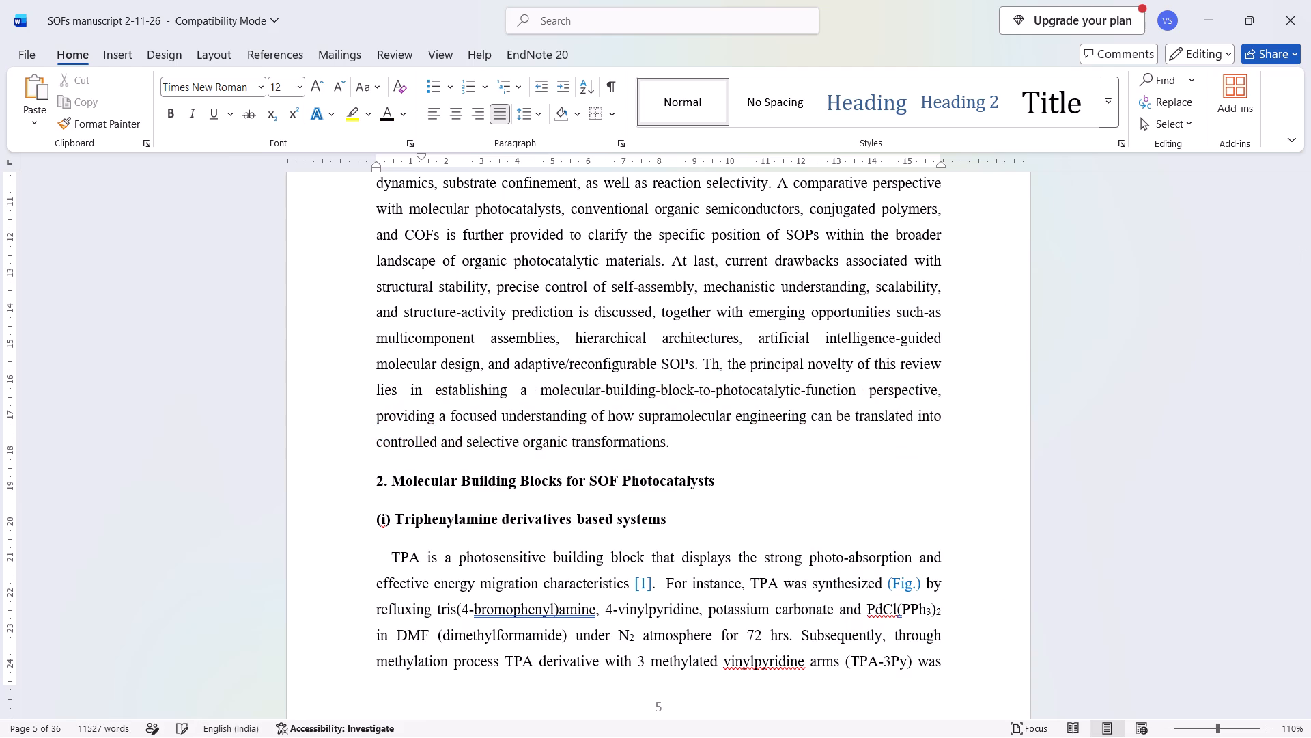
text(erefore)
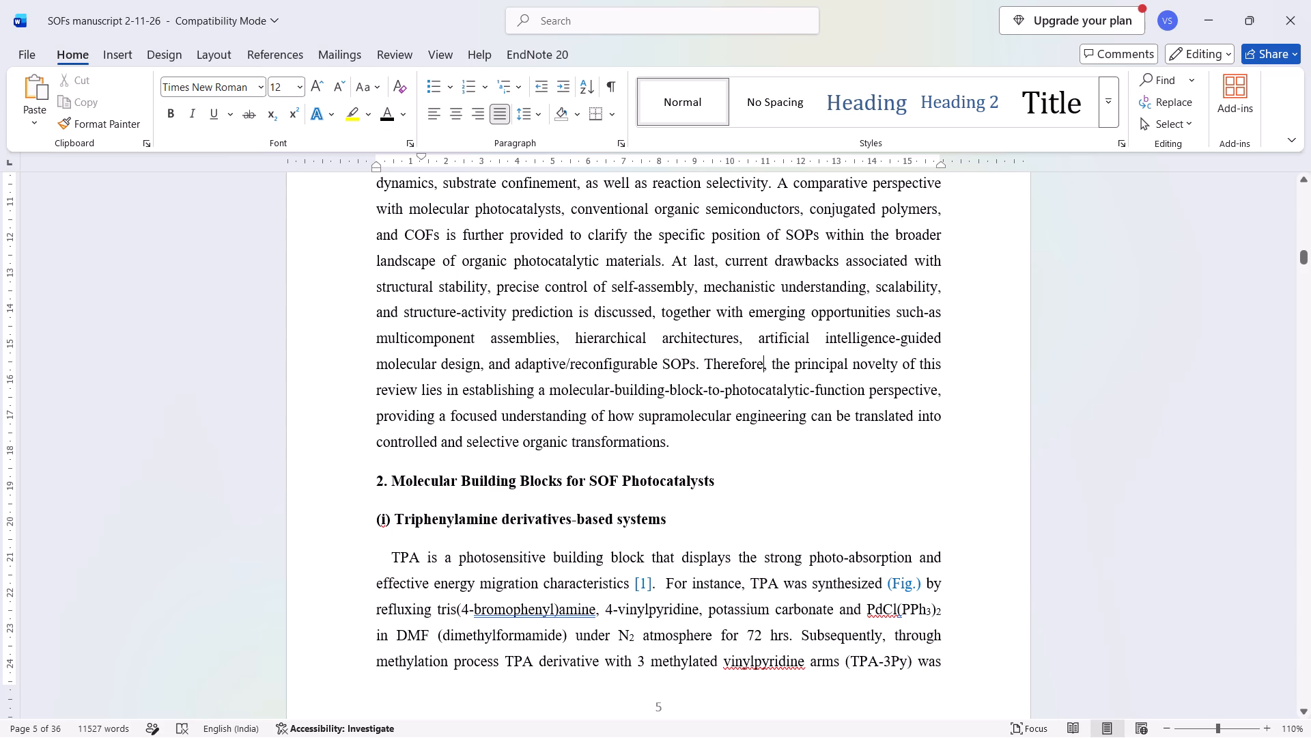
click(414, 391)
drag(416, 391, 376, 389)
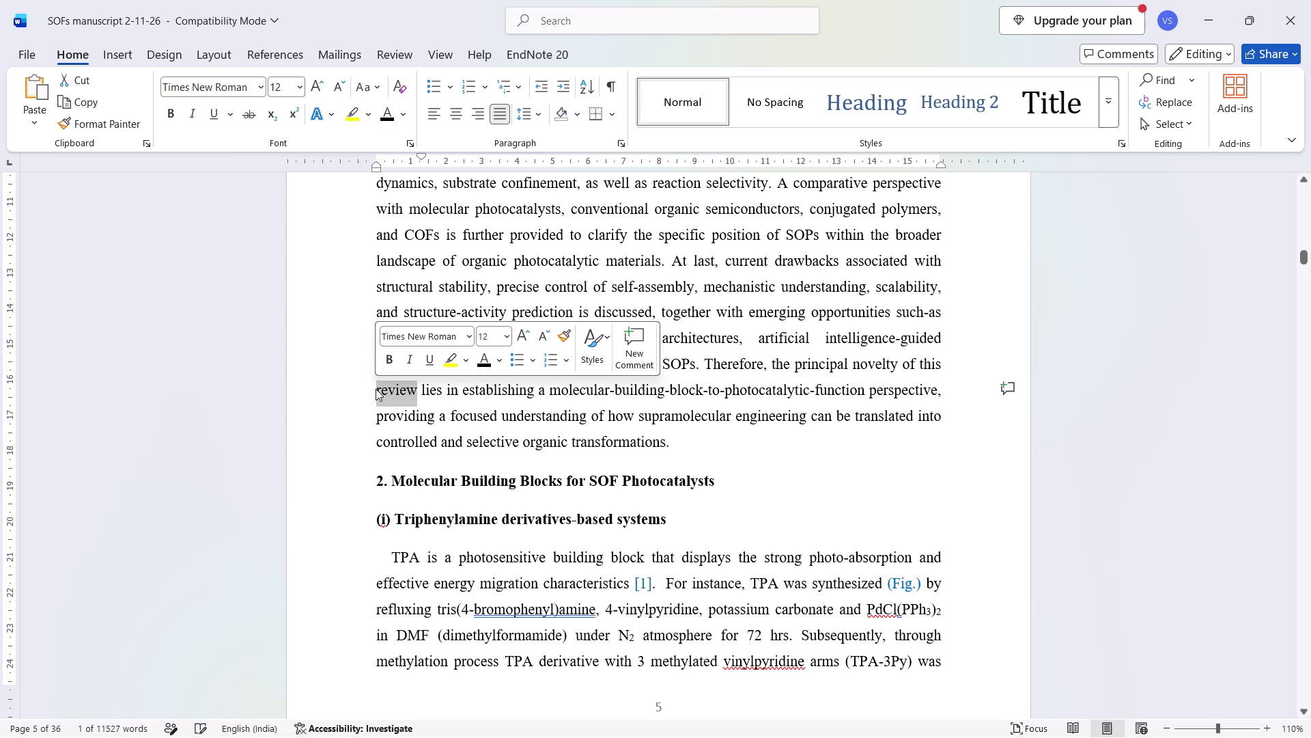
text(paper)
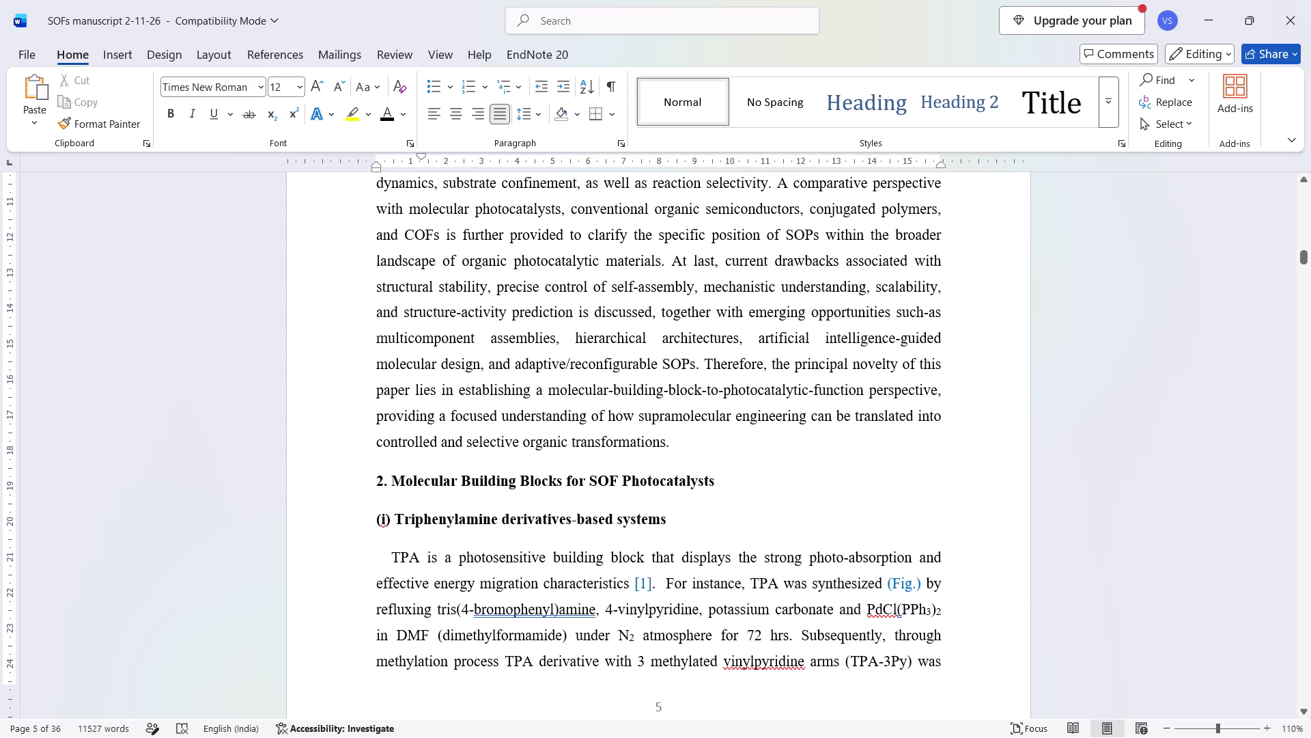
Replace "establishing" with "forming" in the copied novelty sentence, keeping single spacing so it reads "lies in forming a".
drag(532, 392, 465, 392)
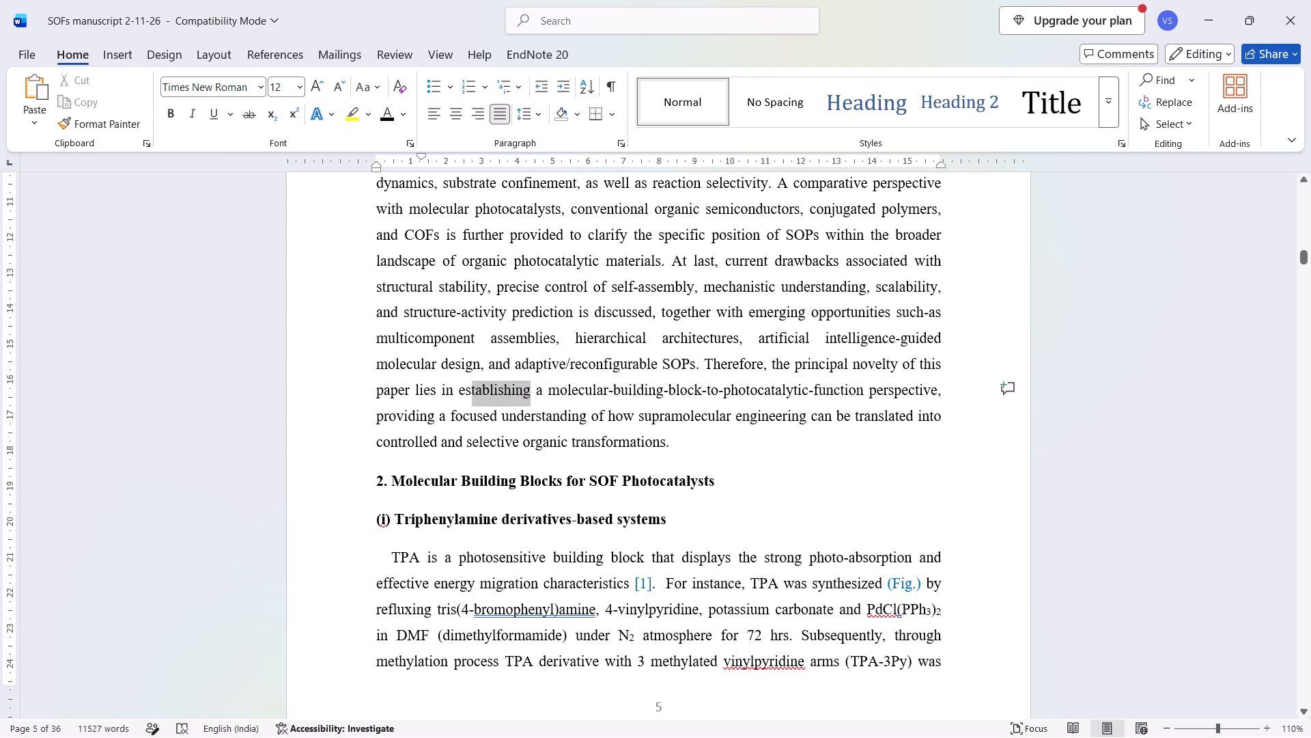
drag(465, 392, 455, 393)
right_click(470, 392)
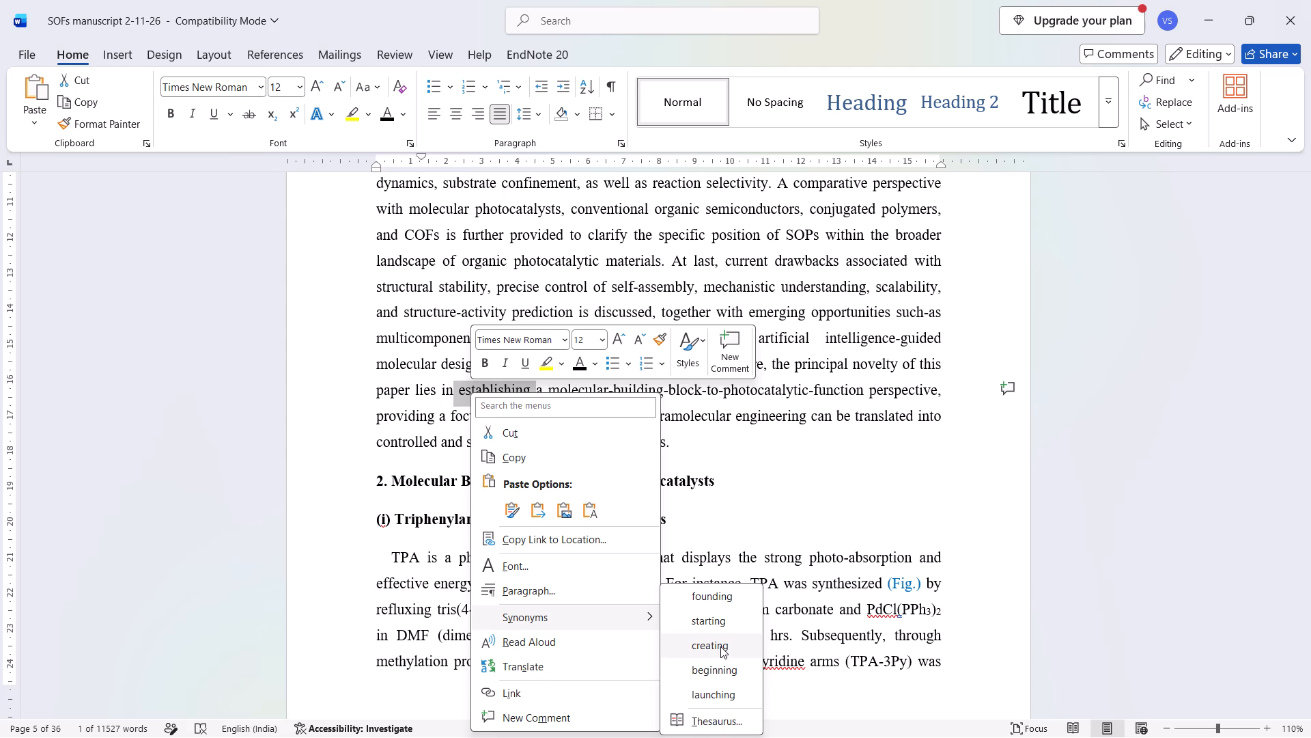
click(733, 447)
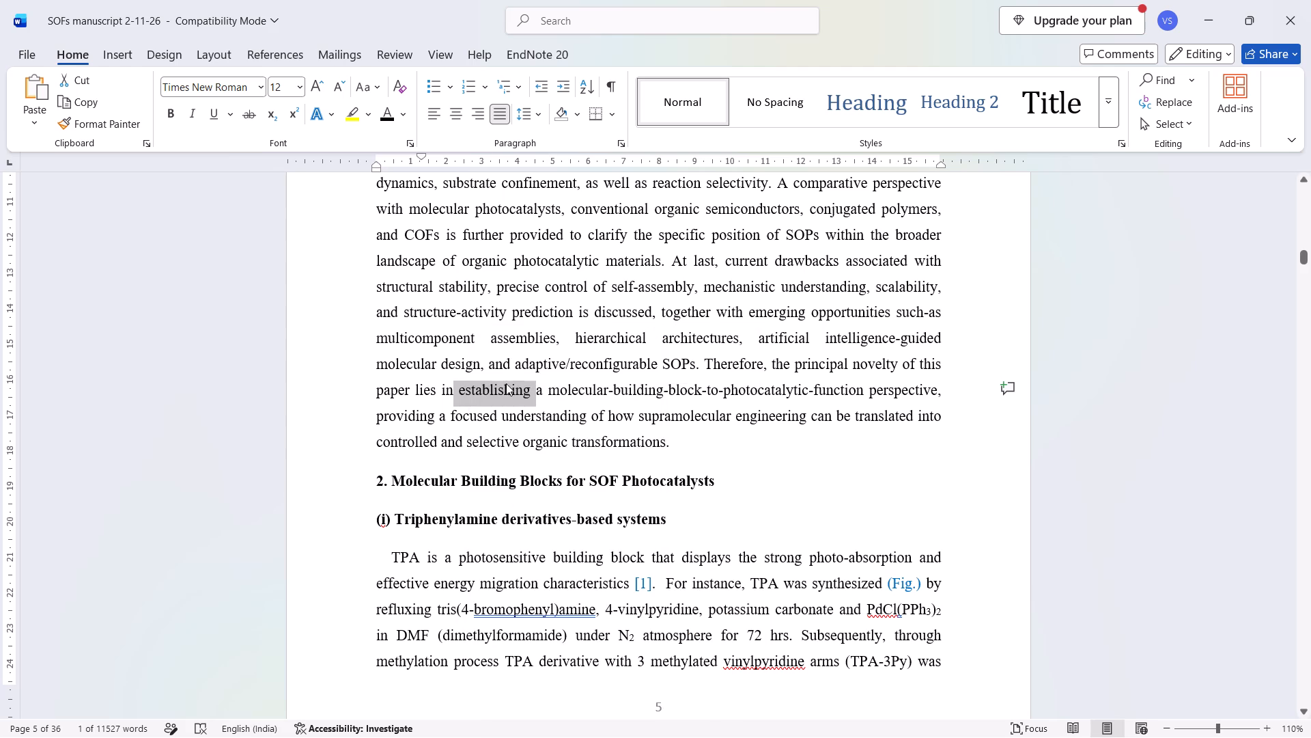
text(forming)
key(space)
key(BackSpace)
key(BackSpace)
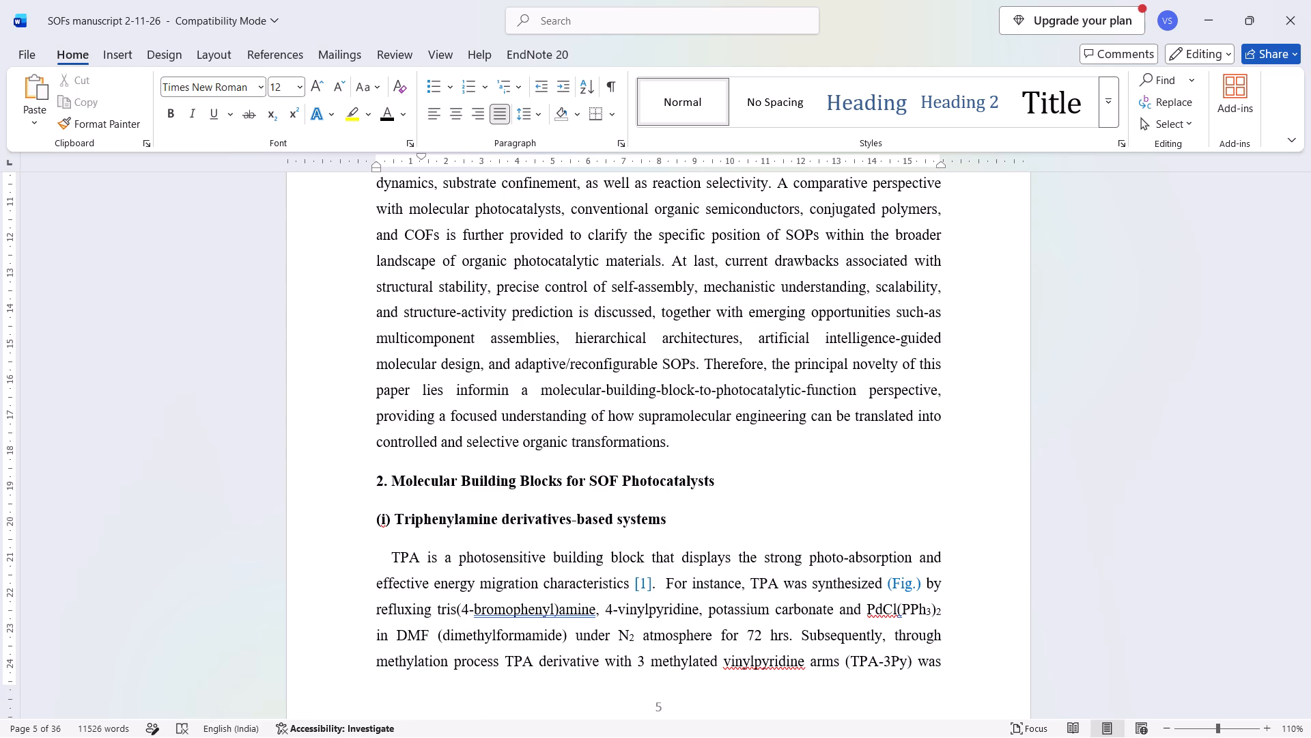
key(g)
key(Left)
key(Left)
key(Left)
key(Left)
key(Left)
key(Left)
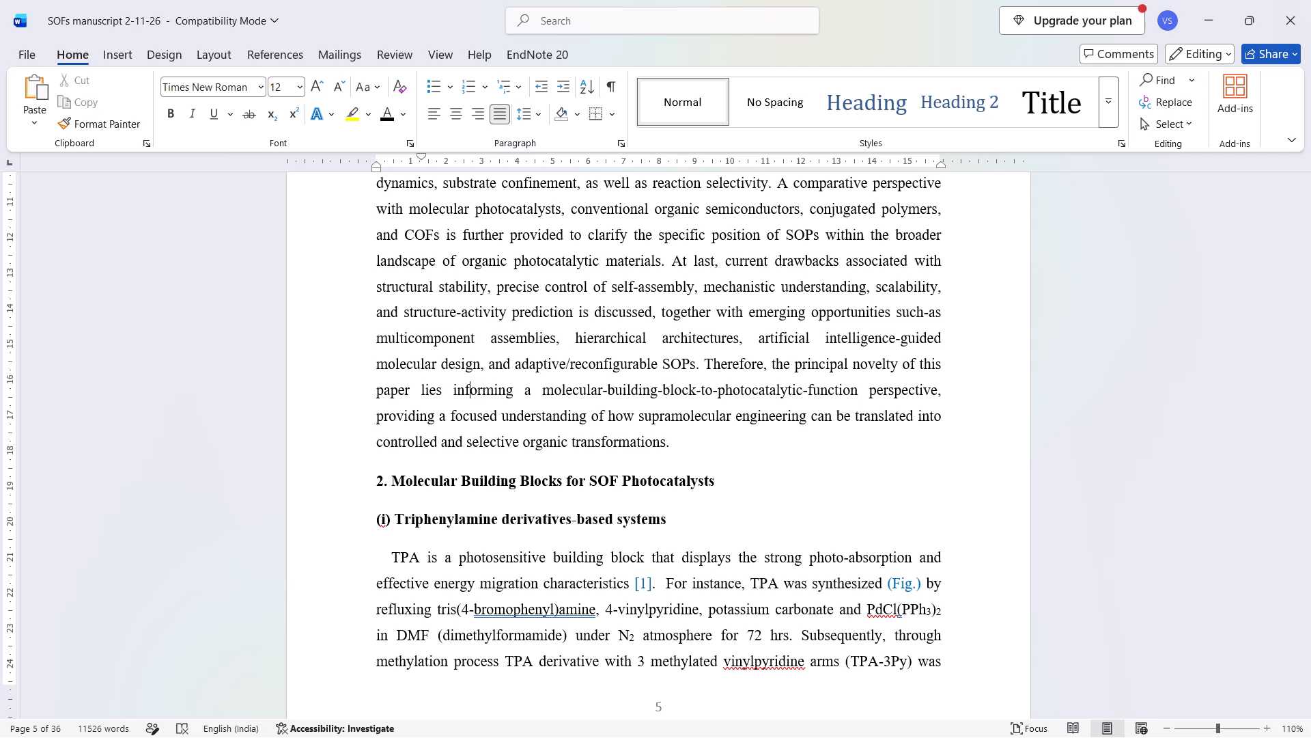
key(Left)
key(space)
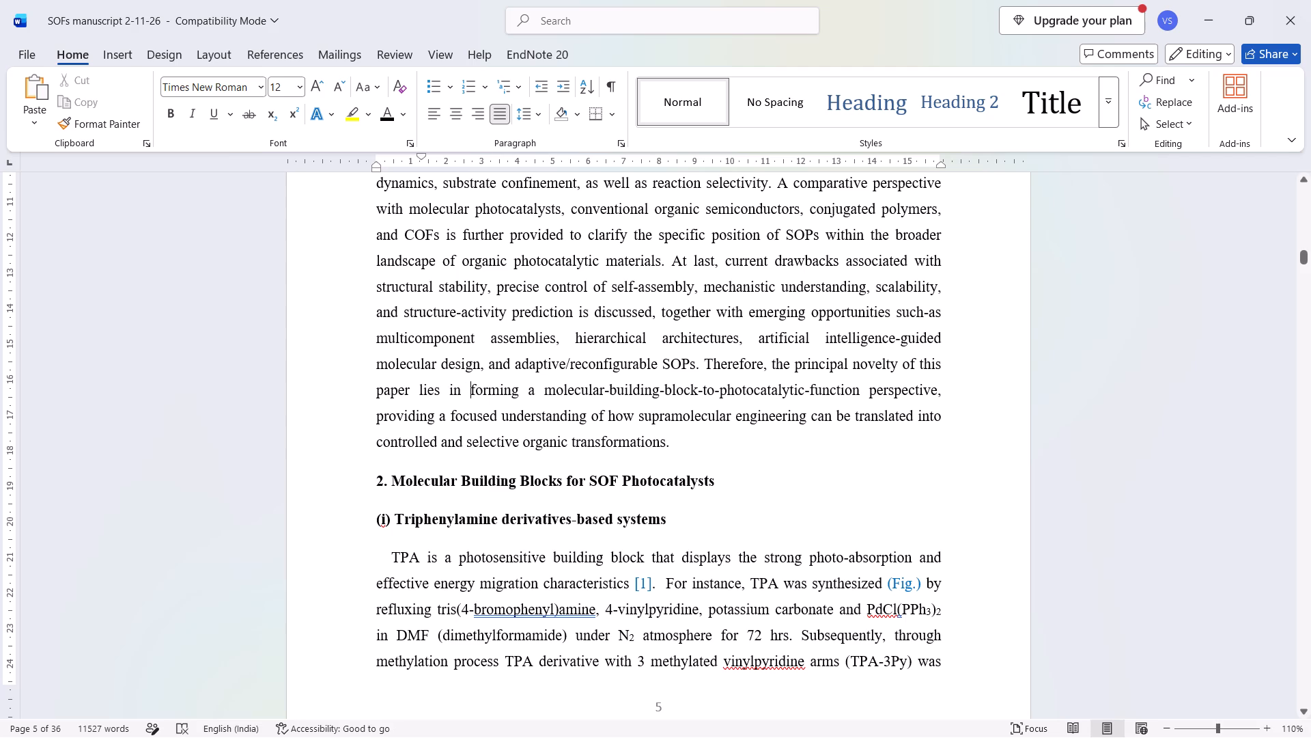
Replace "block" with "unit" in the novelty sentence so the compound reads "molecular-building-unit-to-photocatalytic-function".
scroll(666, 384, down, 1)
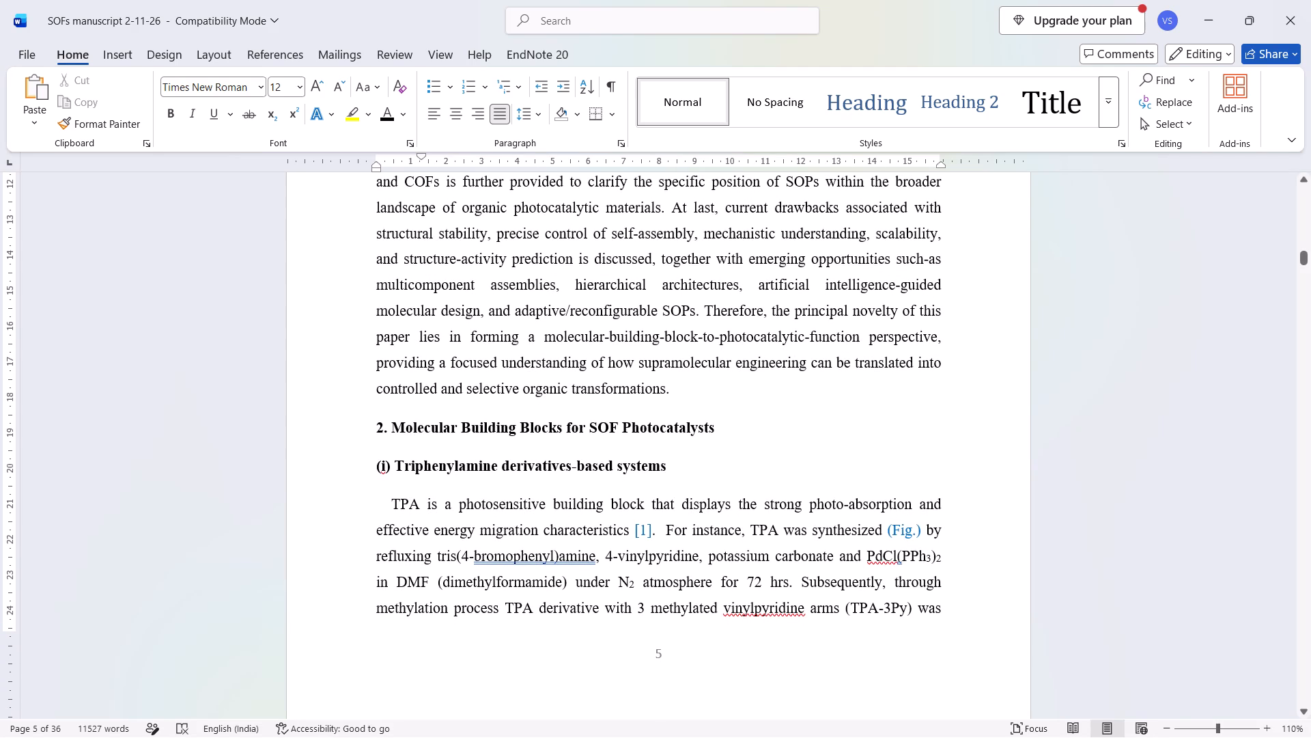
drag(802, 337, 722, 336)
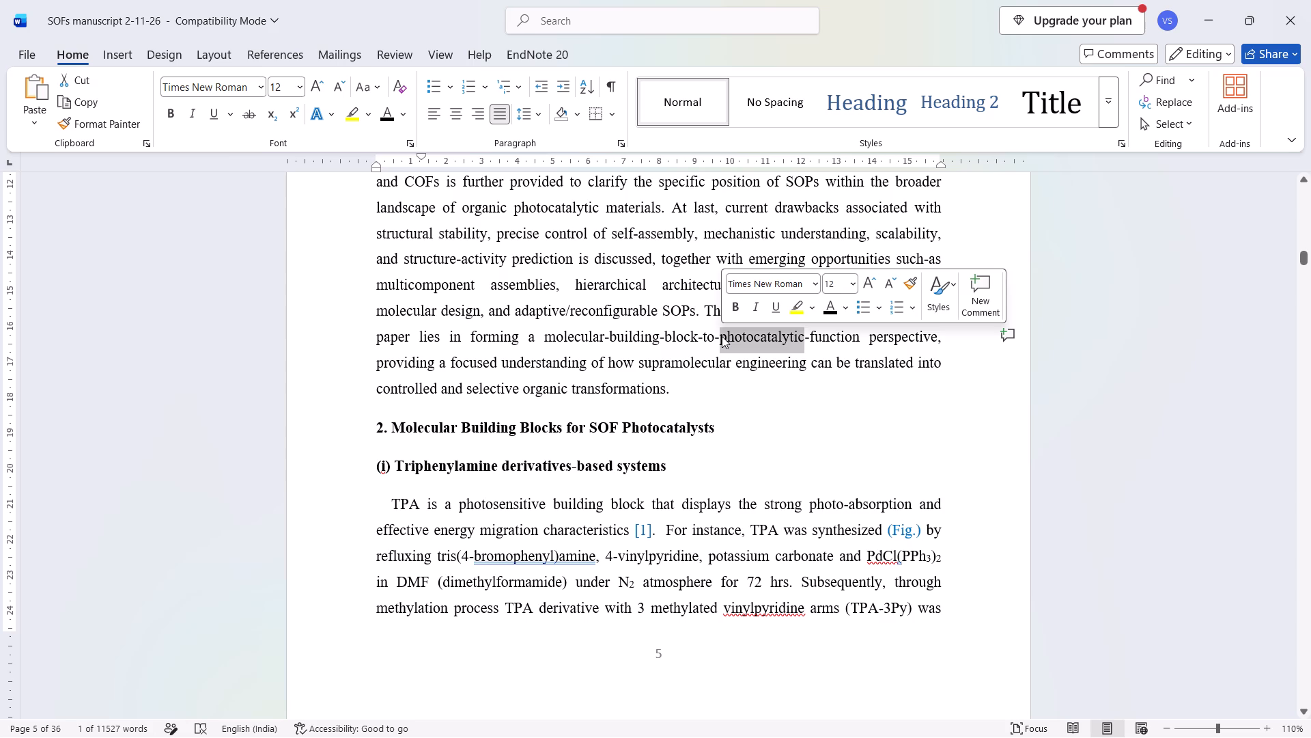
click(697, 352)
drag(698, 340, 696, 340)
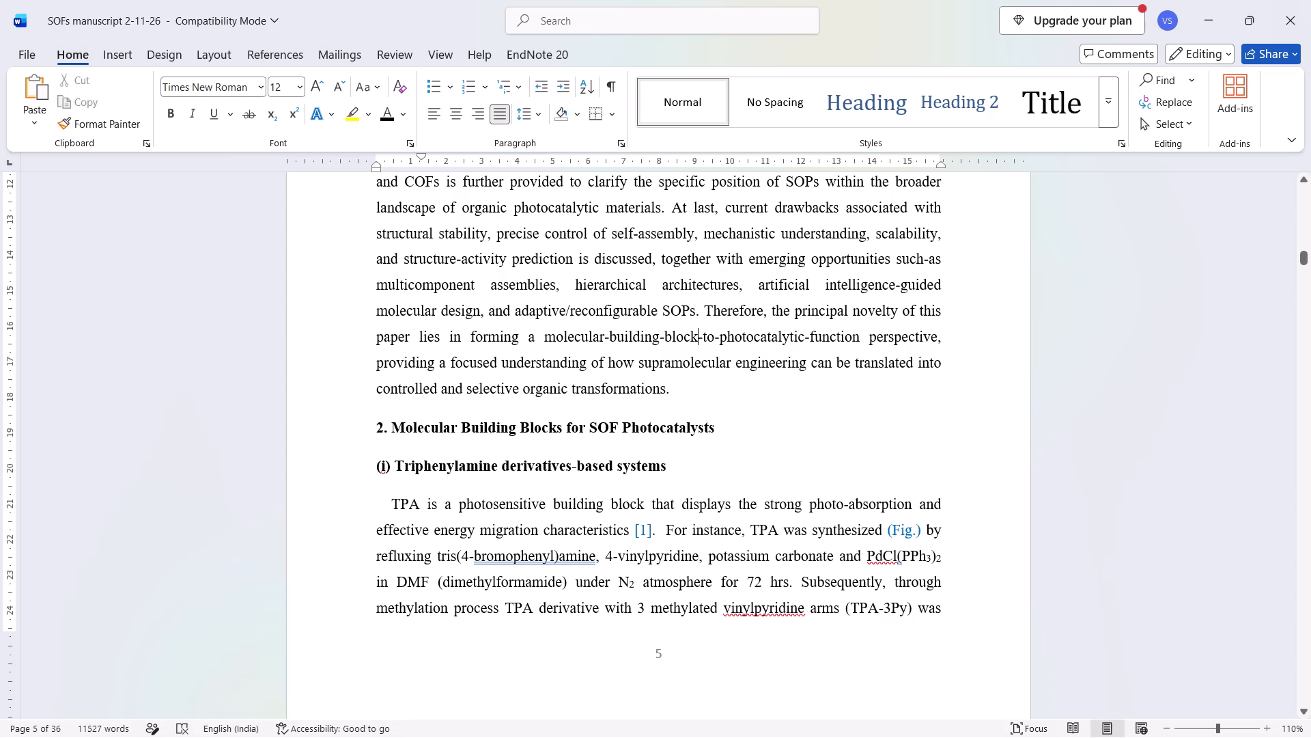
drag(696, 340, 664, 339)
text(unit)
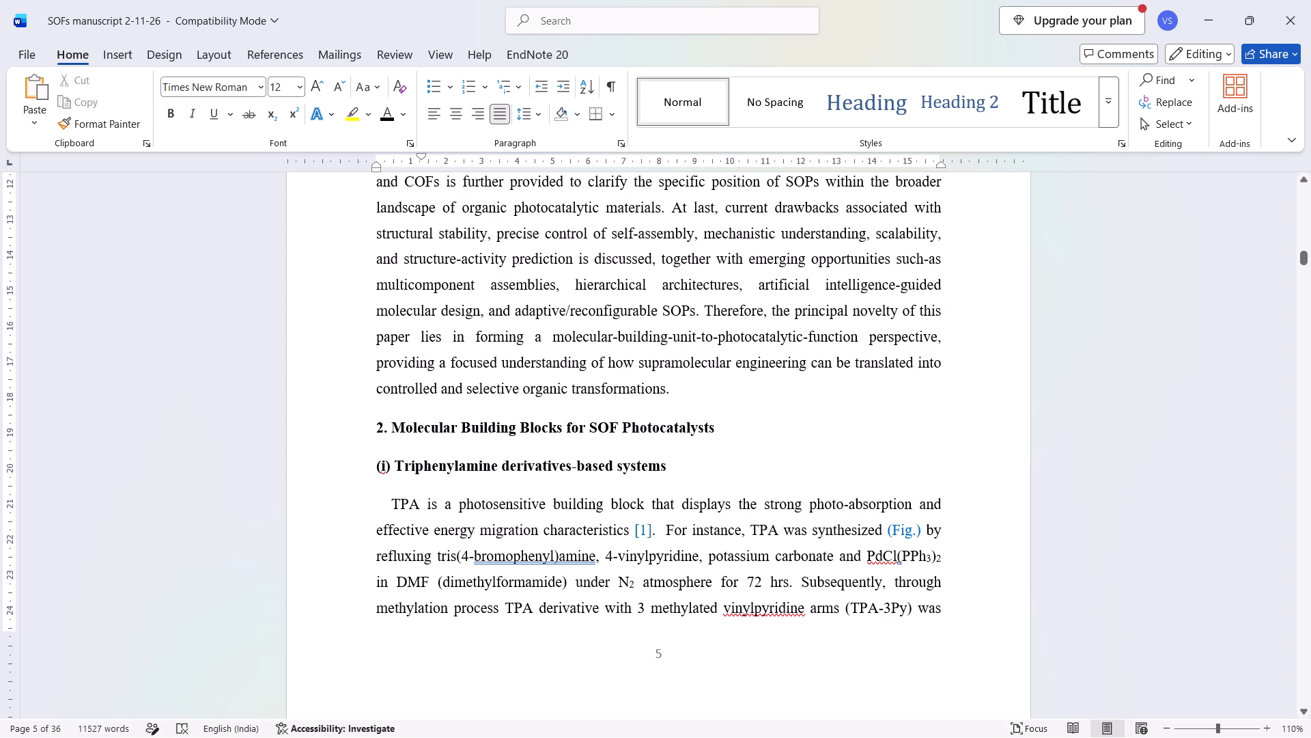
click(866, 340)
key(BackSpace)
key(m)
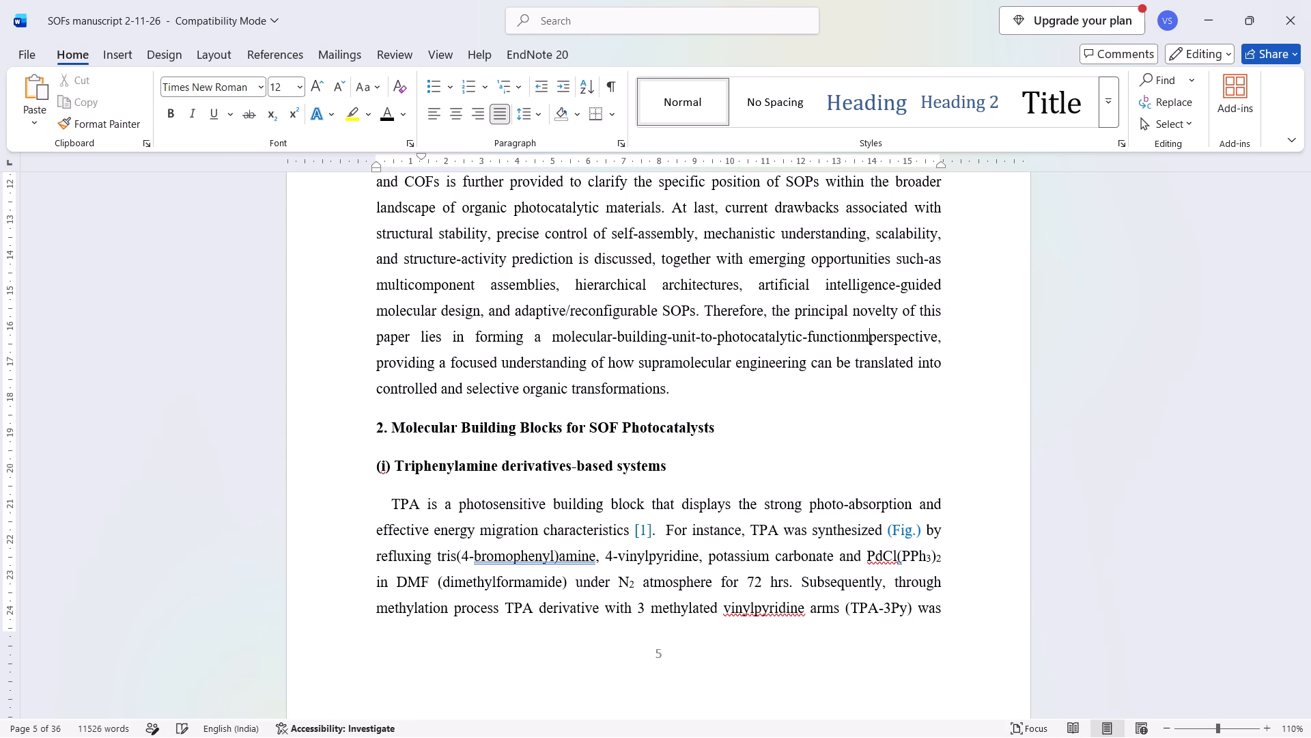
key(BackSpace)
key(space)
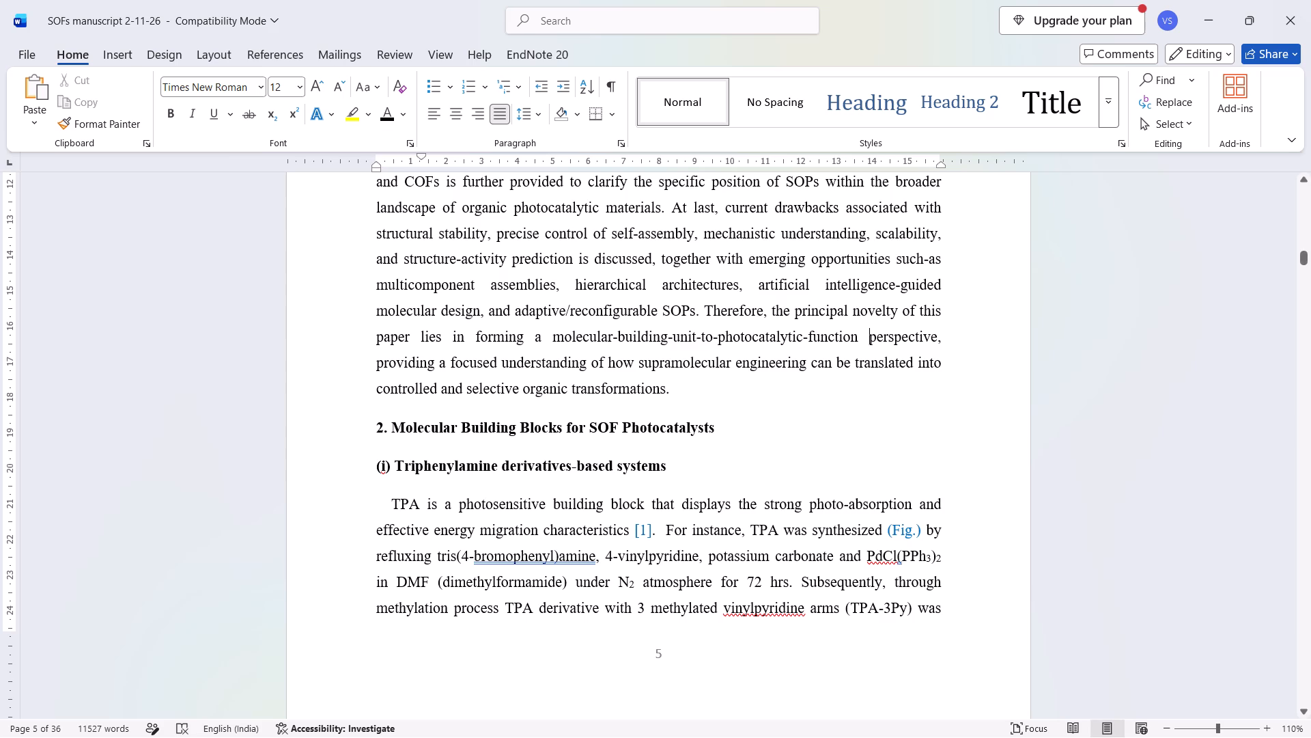
Replace "perspective" with its synonym "viewpoint" in the novelty sentence.
drag(936, 340, 872, 342)
right_click(886, 340)
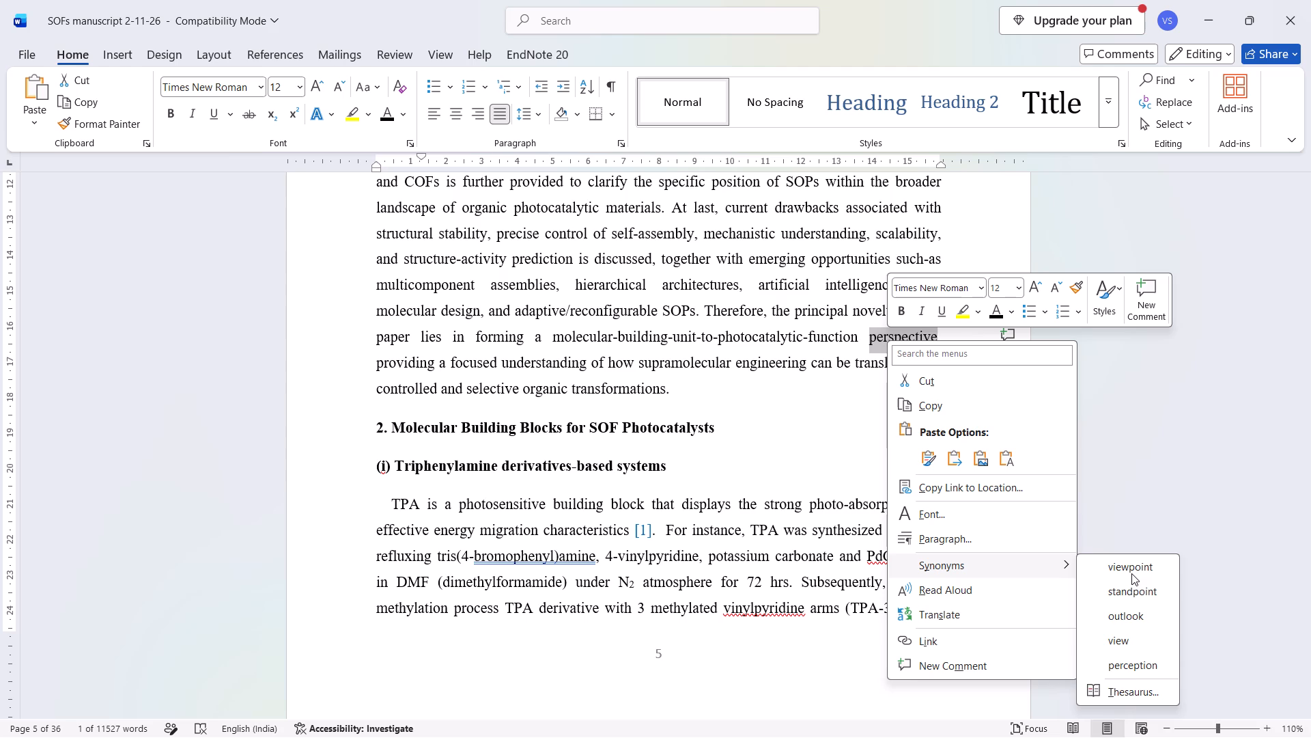
click(1131, 573)
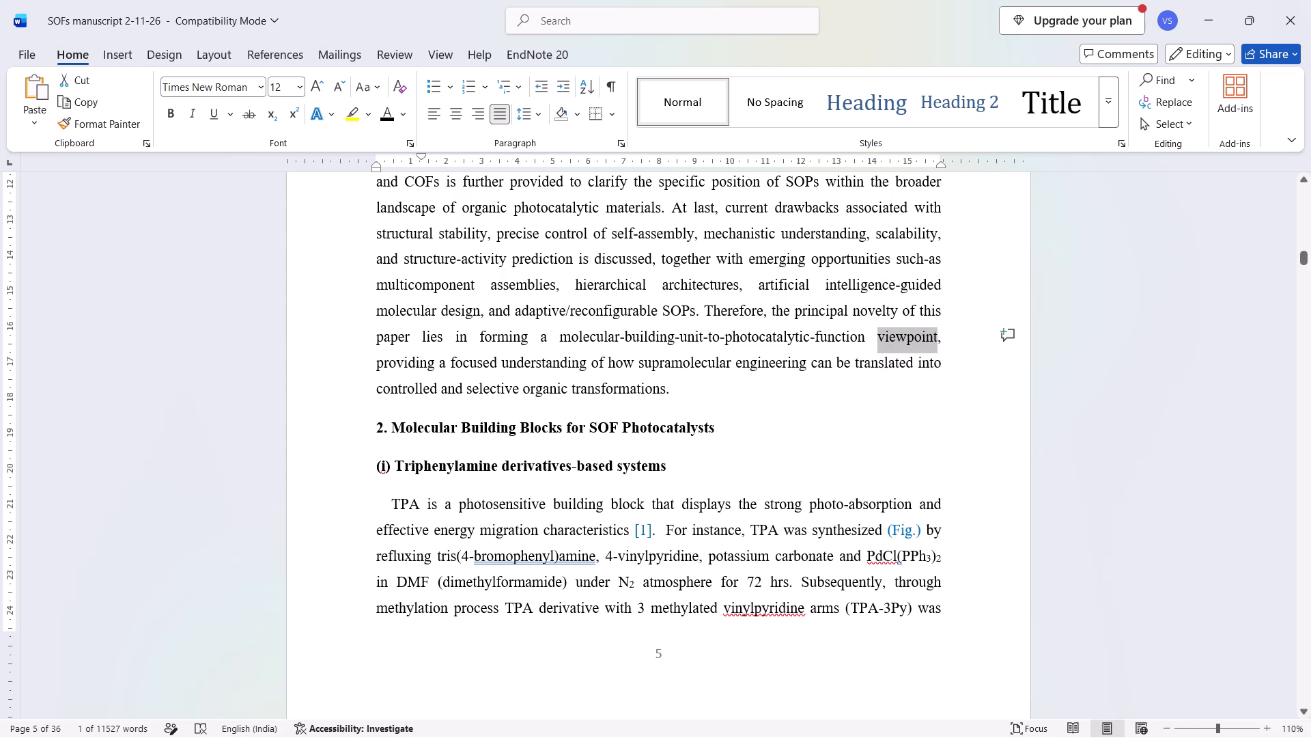
Check the suggested synonyms for "providing", "focused" and "understanding" in the rest of the novelty sentence.
drag(433, 367, 361, 355)
right_click(389, 361)
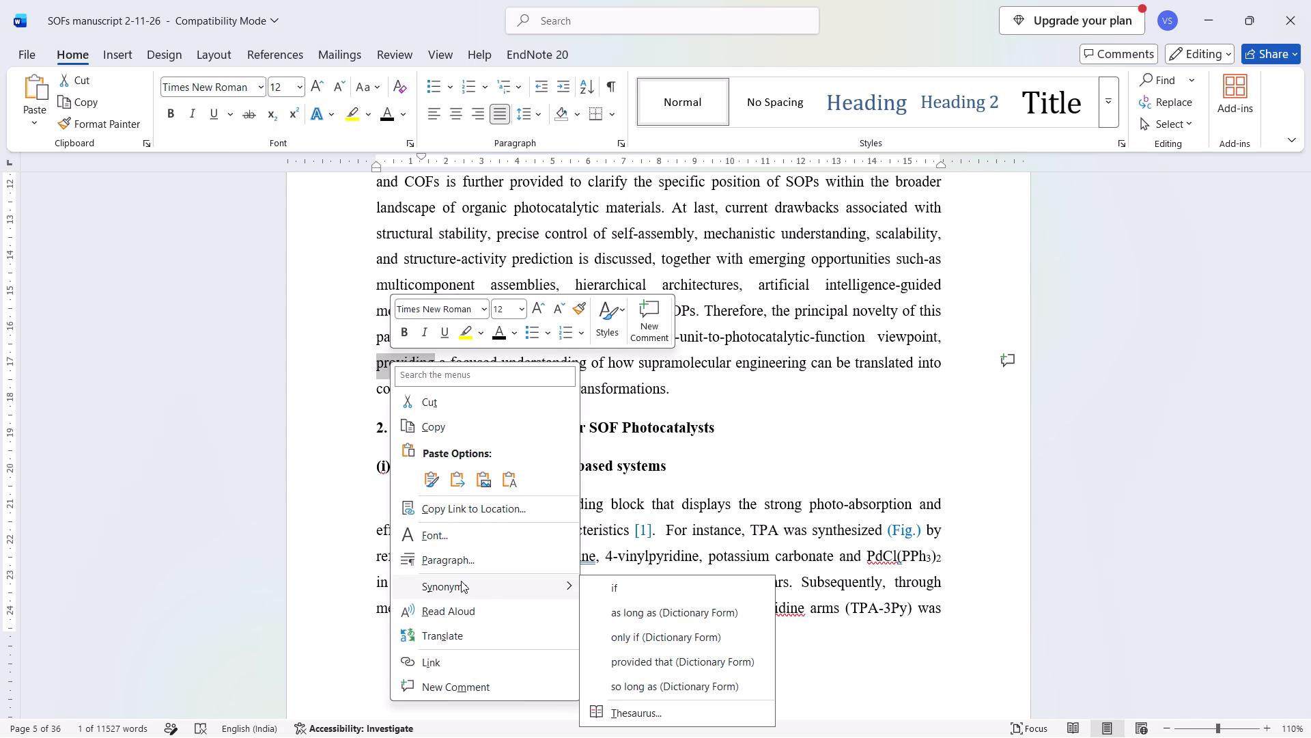
click(663, 497)
drag(498, 361, 481, 361)
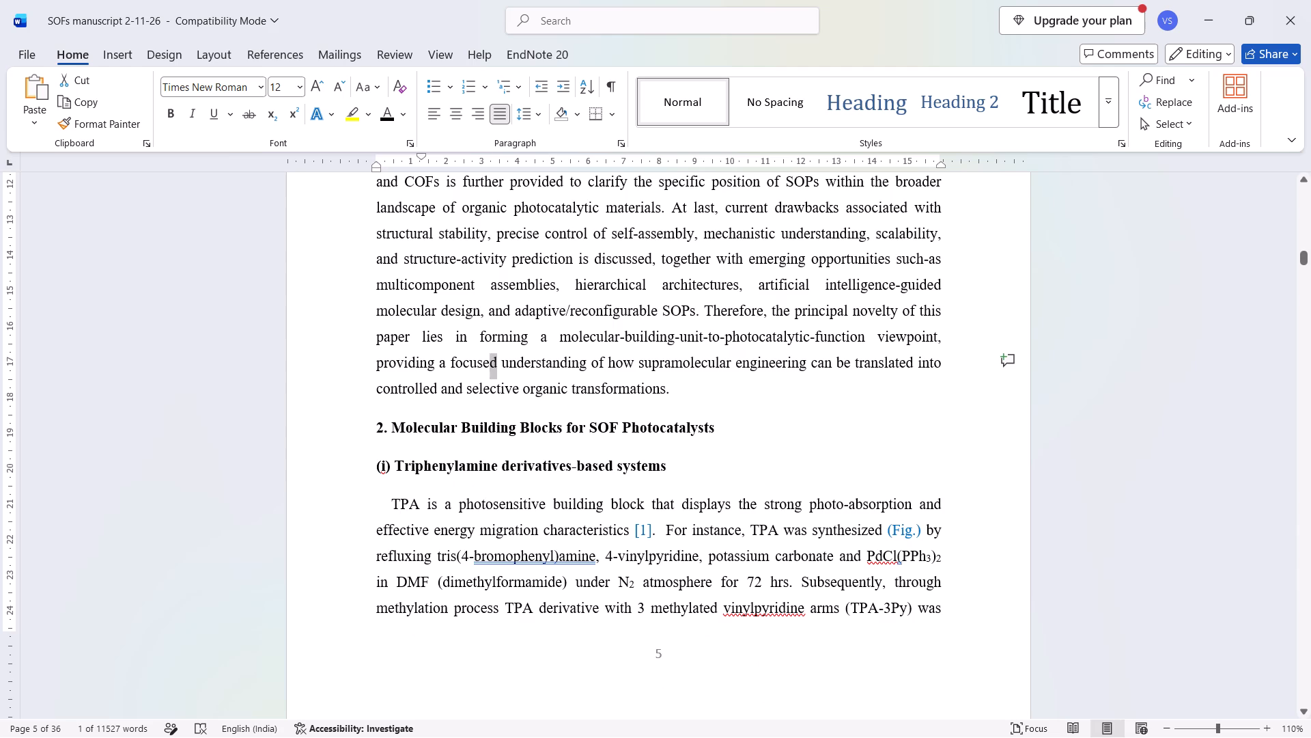
drag(481, 361, 451, 361)
right_click(465, 364)
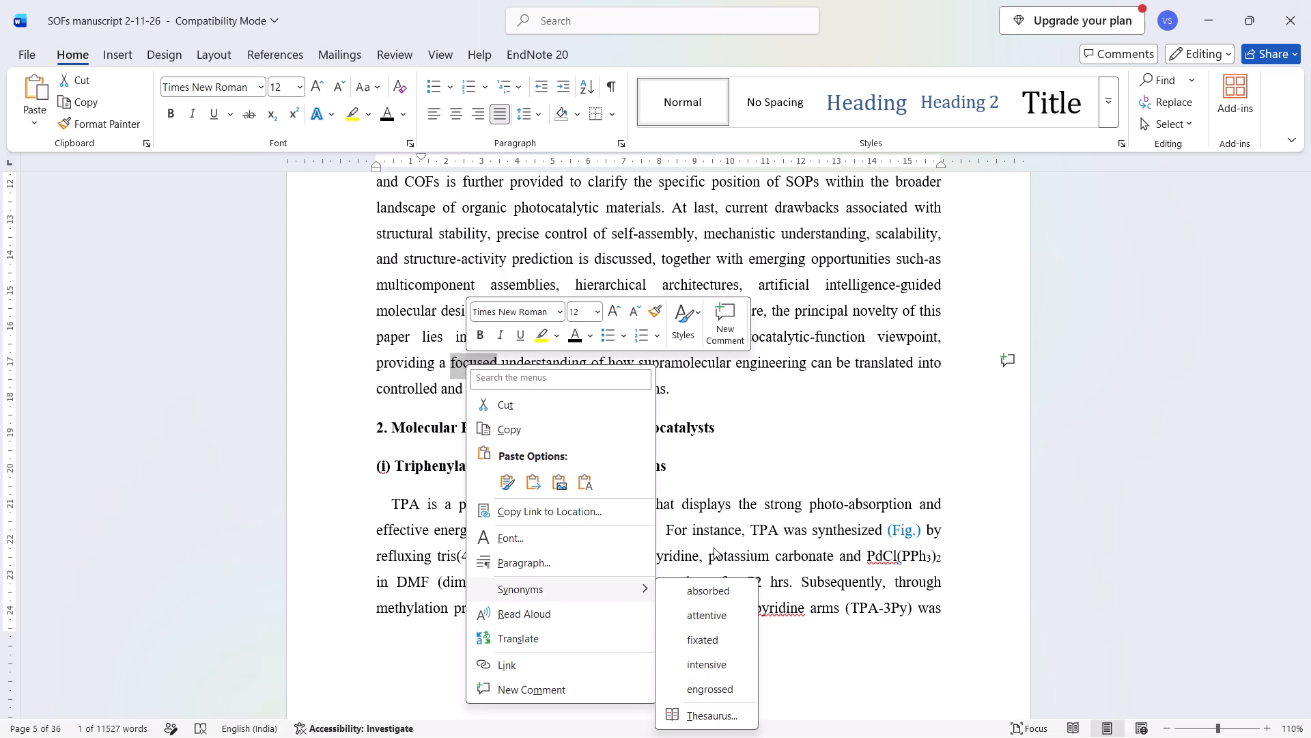
click(741, 473)
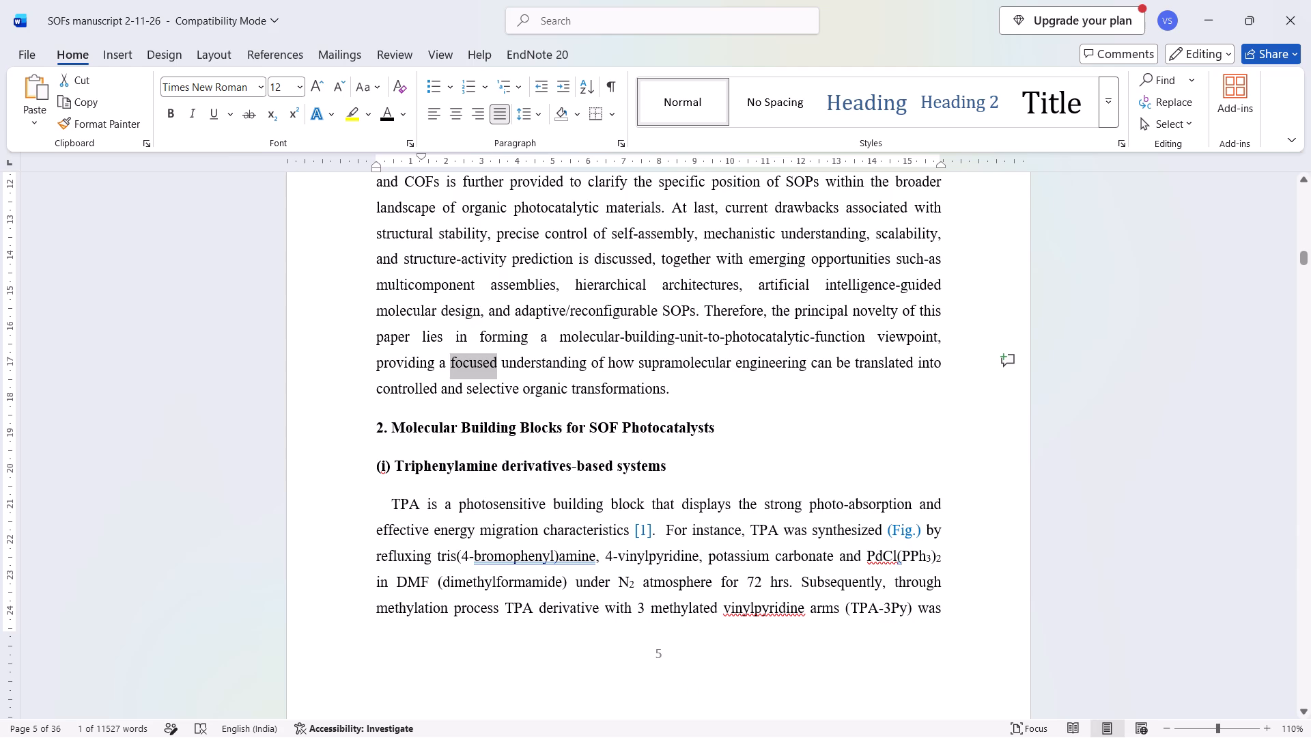
drag(593, 357, 500, 368)
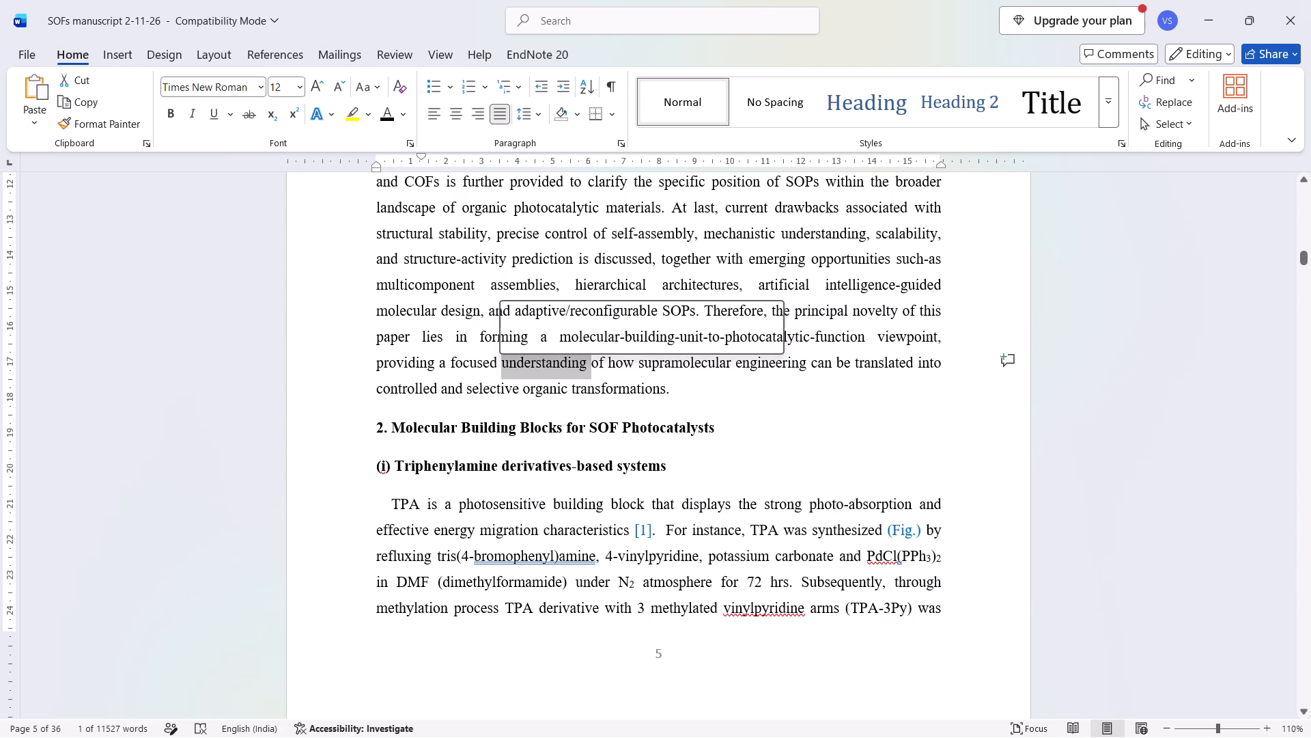
right_click(526, 361)
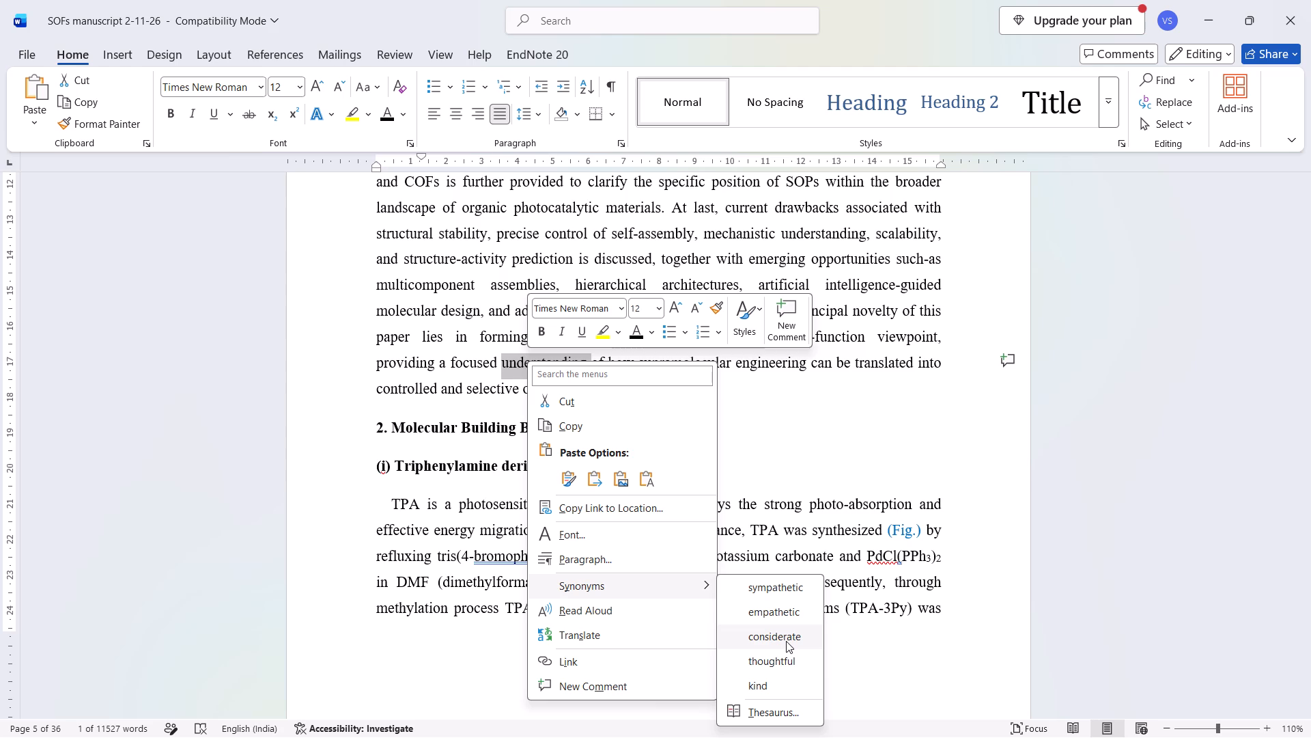
click(790, 450)
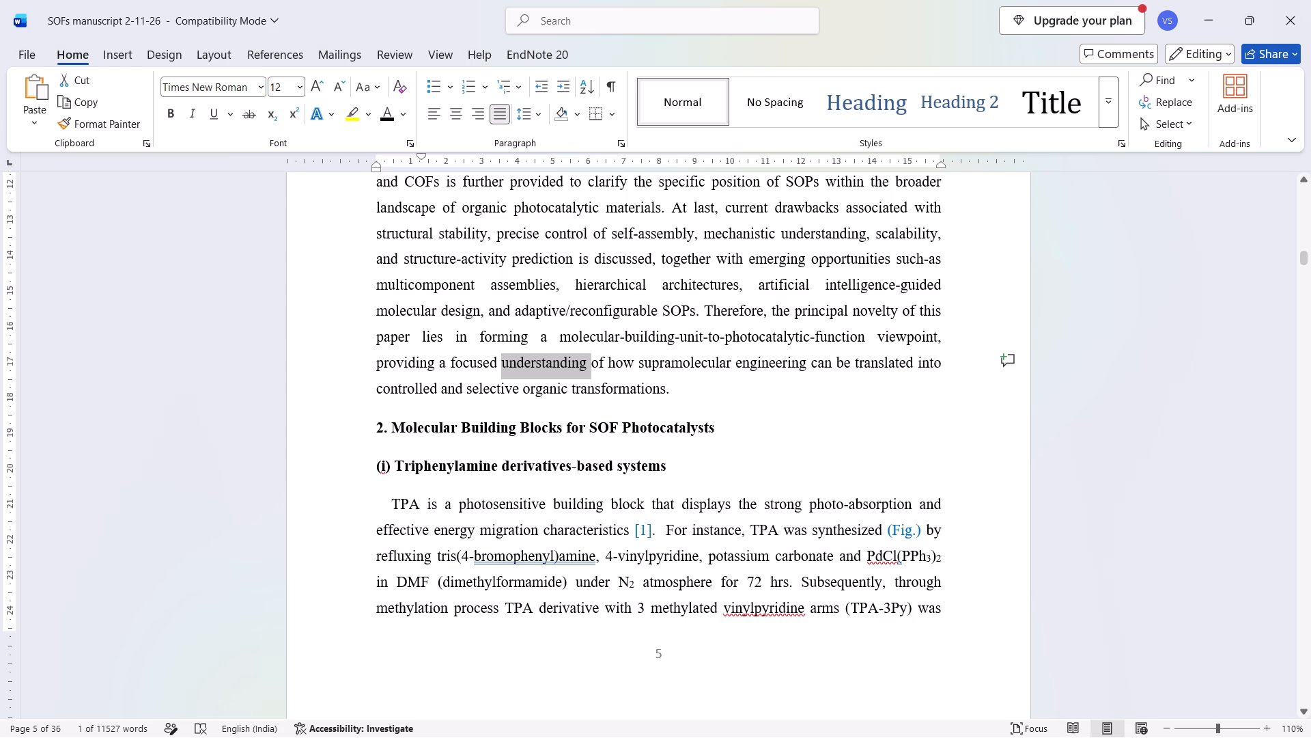
Look up synonyms for "translated" in the same closing novelty sentence.
drag(914, 361, 858, 360)
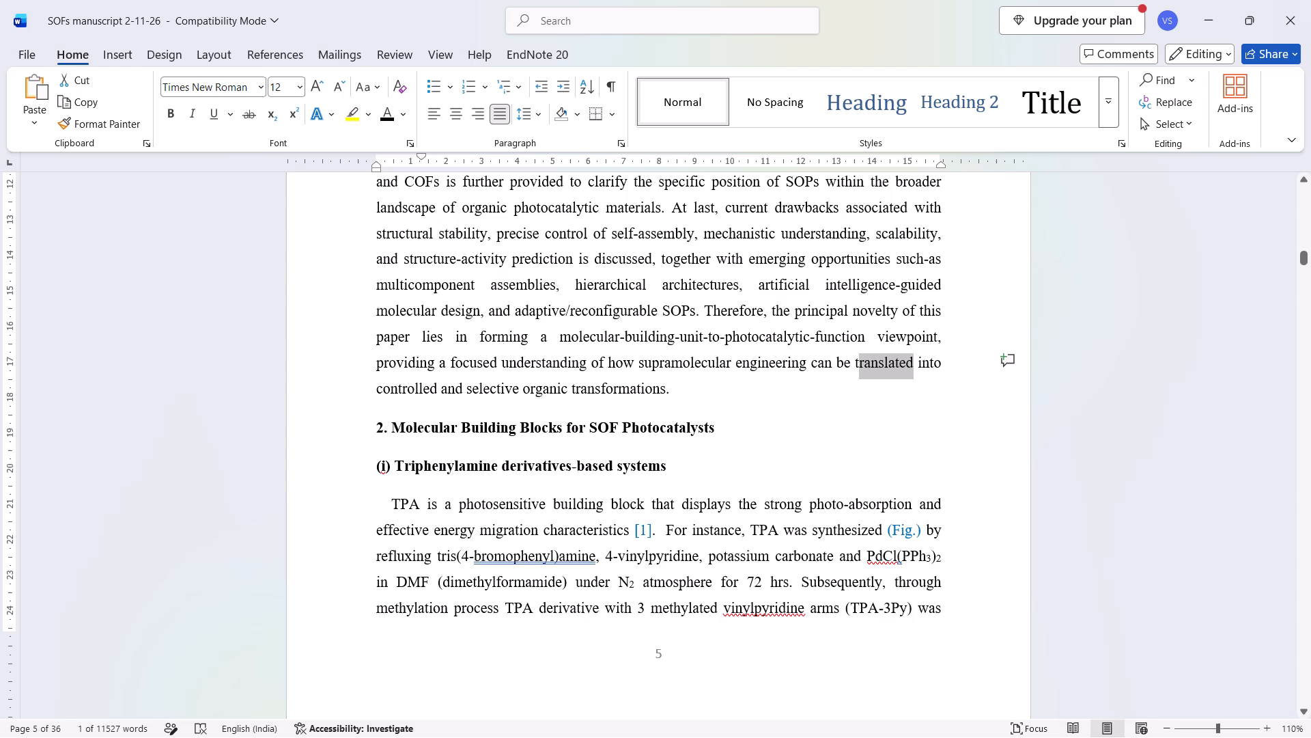
drag(858, 360, 854, 364)
right_click(870, 364)
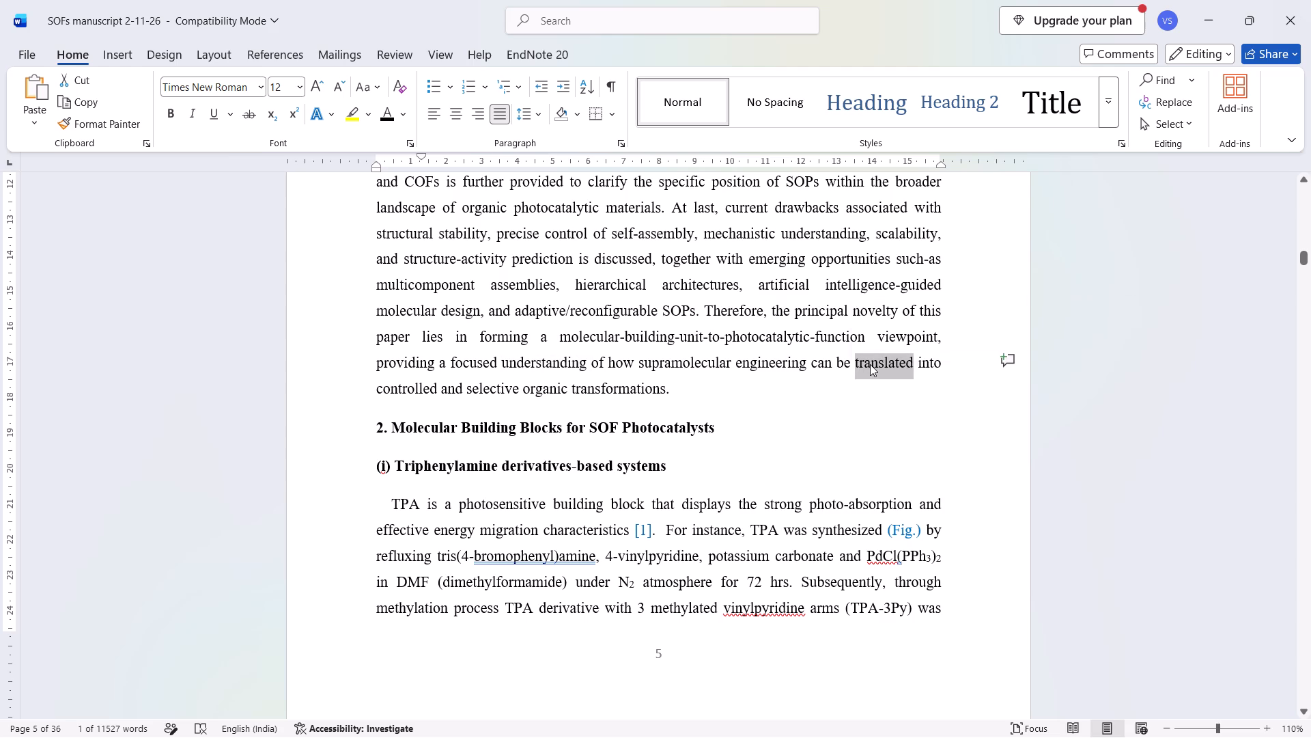
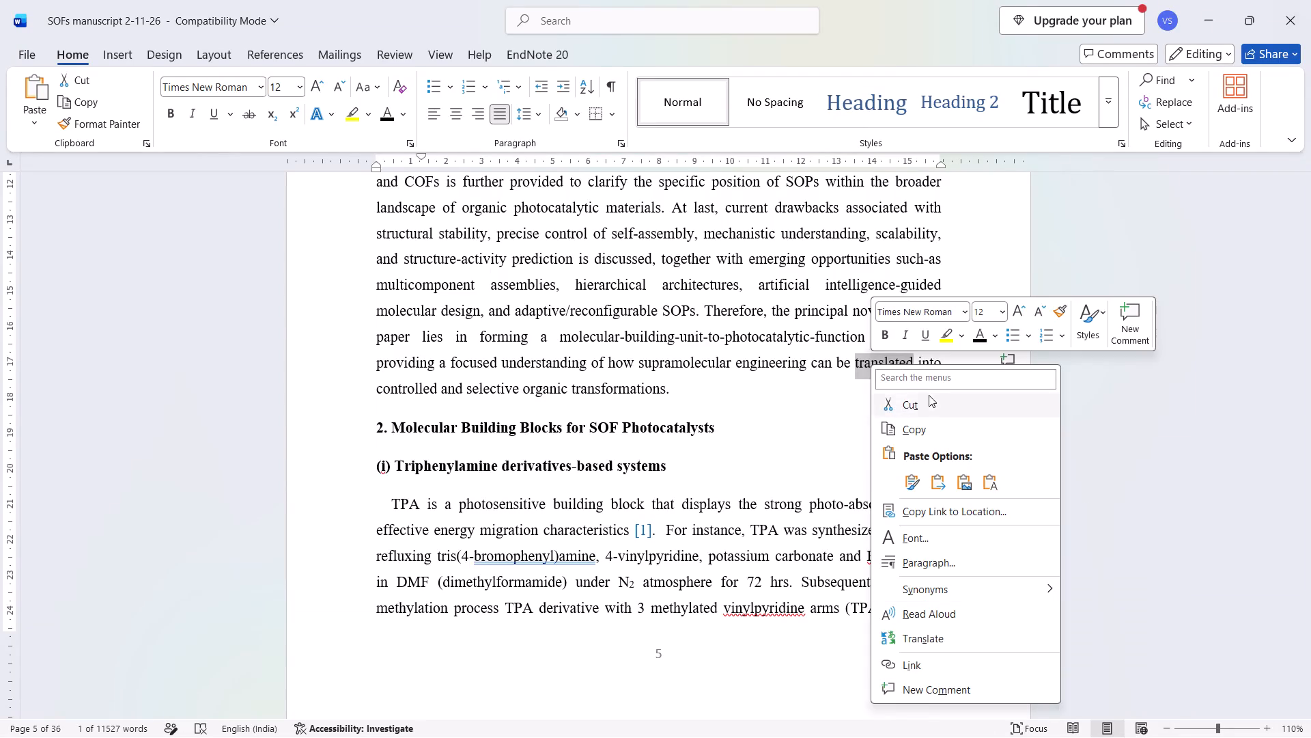
Look up synonyms for "translated" again in the novelty sentence closing the aims paragraph.
click(826, 428)
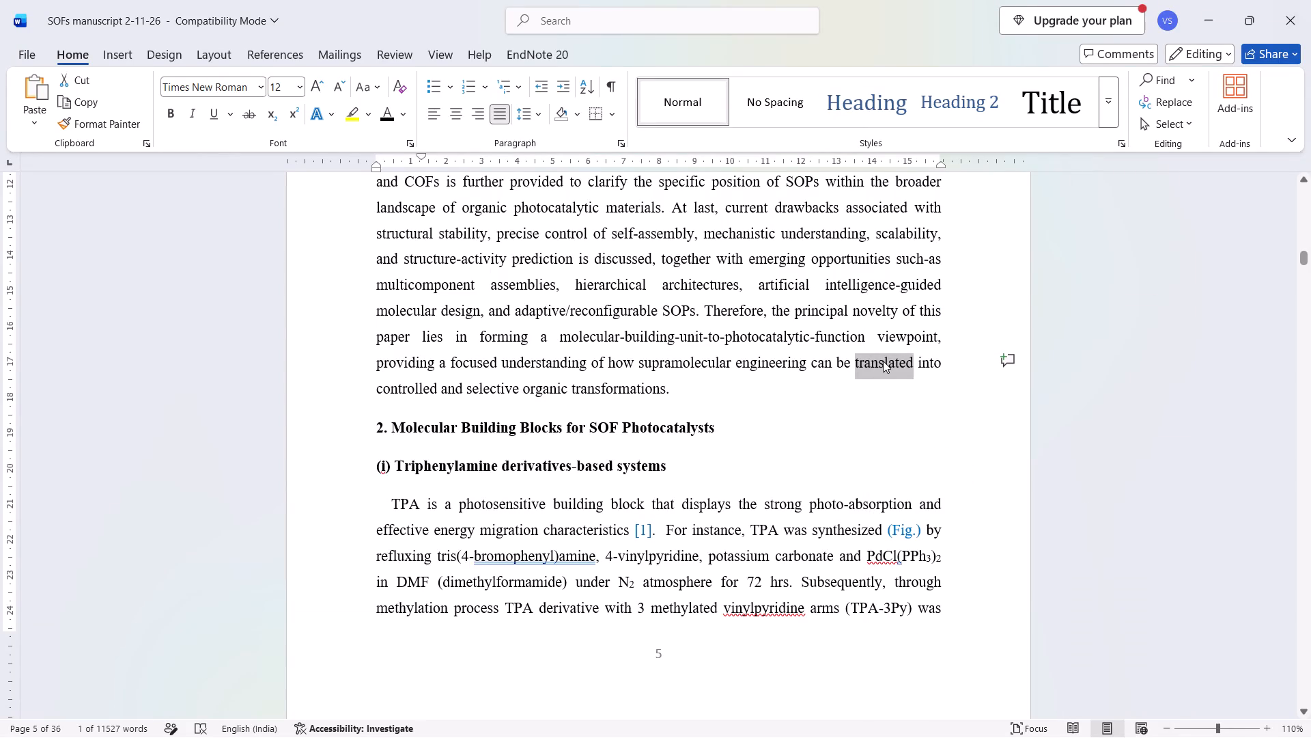
right_click(883, 361)
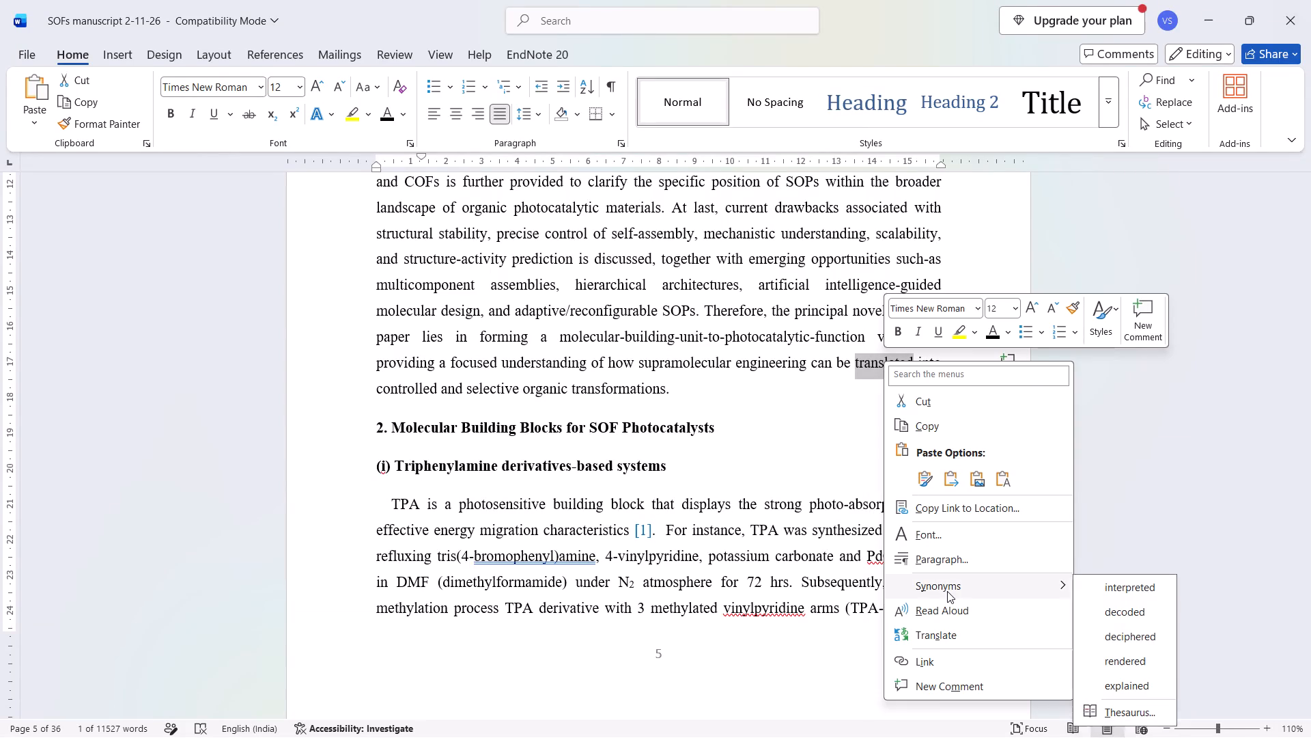
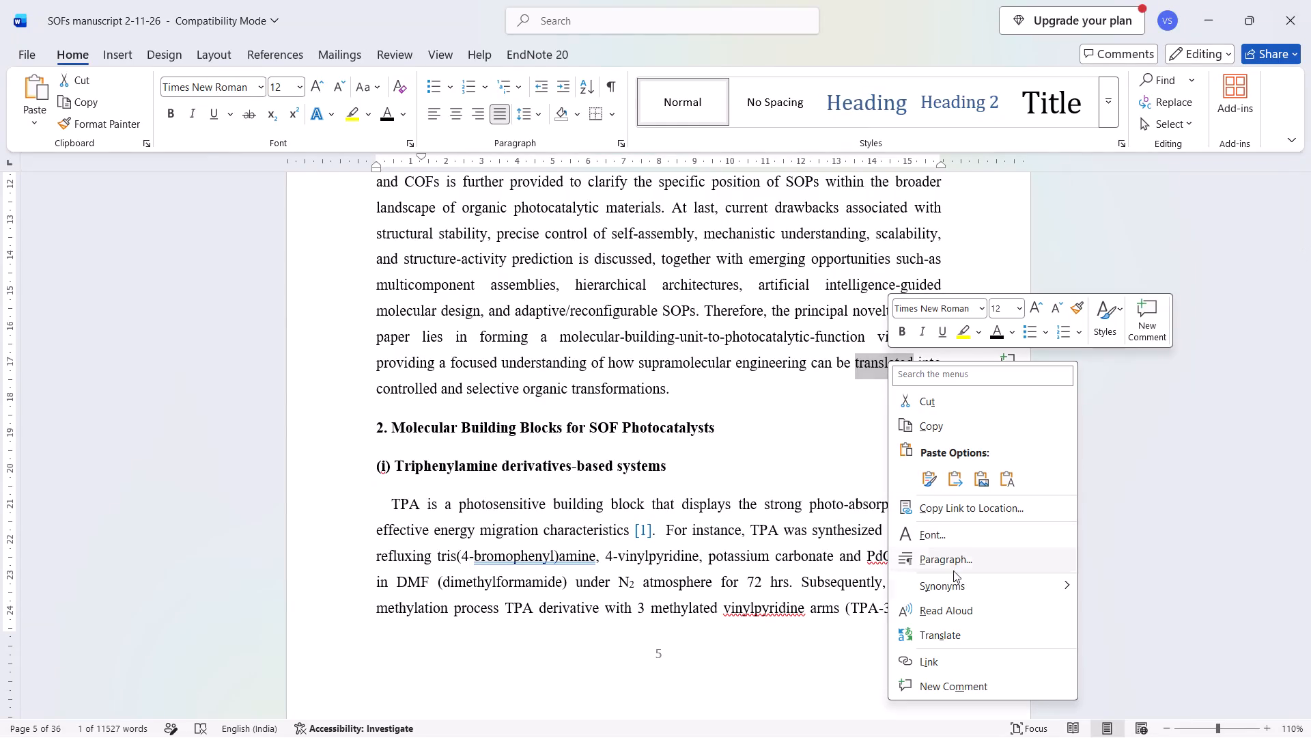
Check the suggested synonyms for "translated" in the novelty sentence closing the aims paragraph.
click(957, 594)
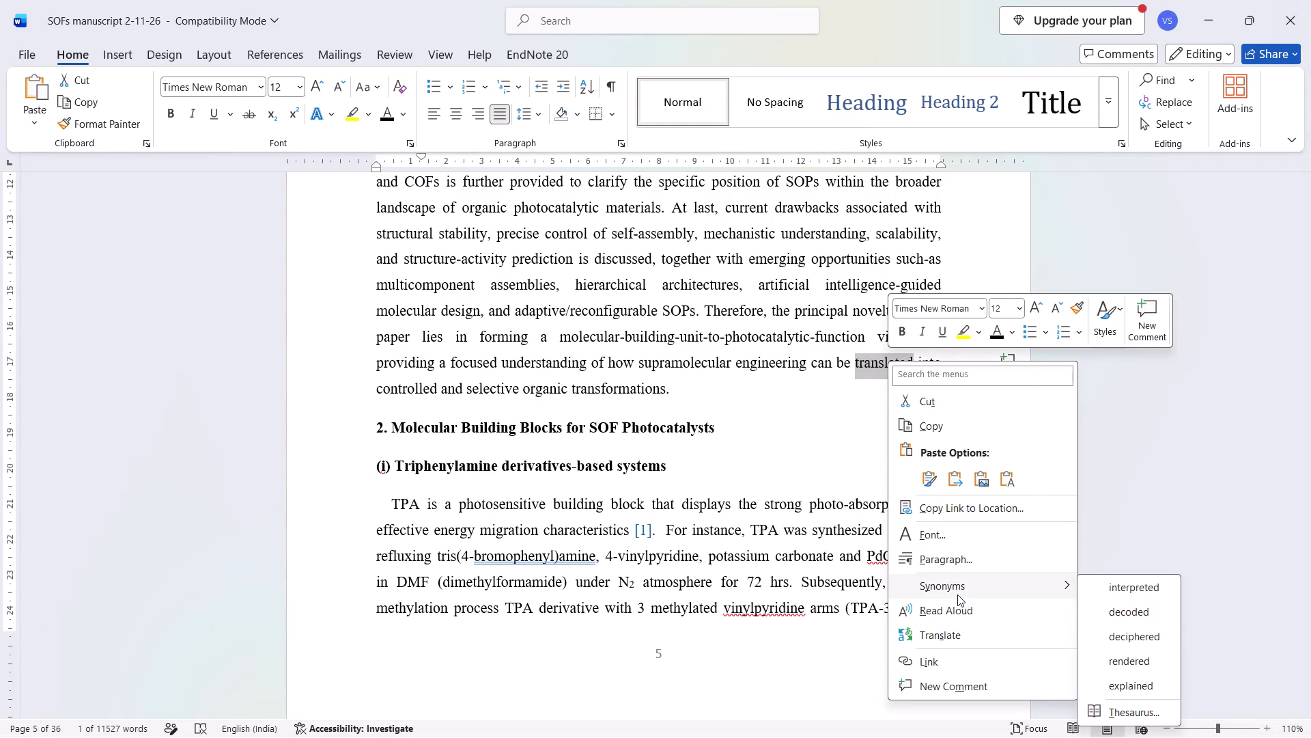
click(709, 402)
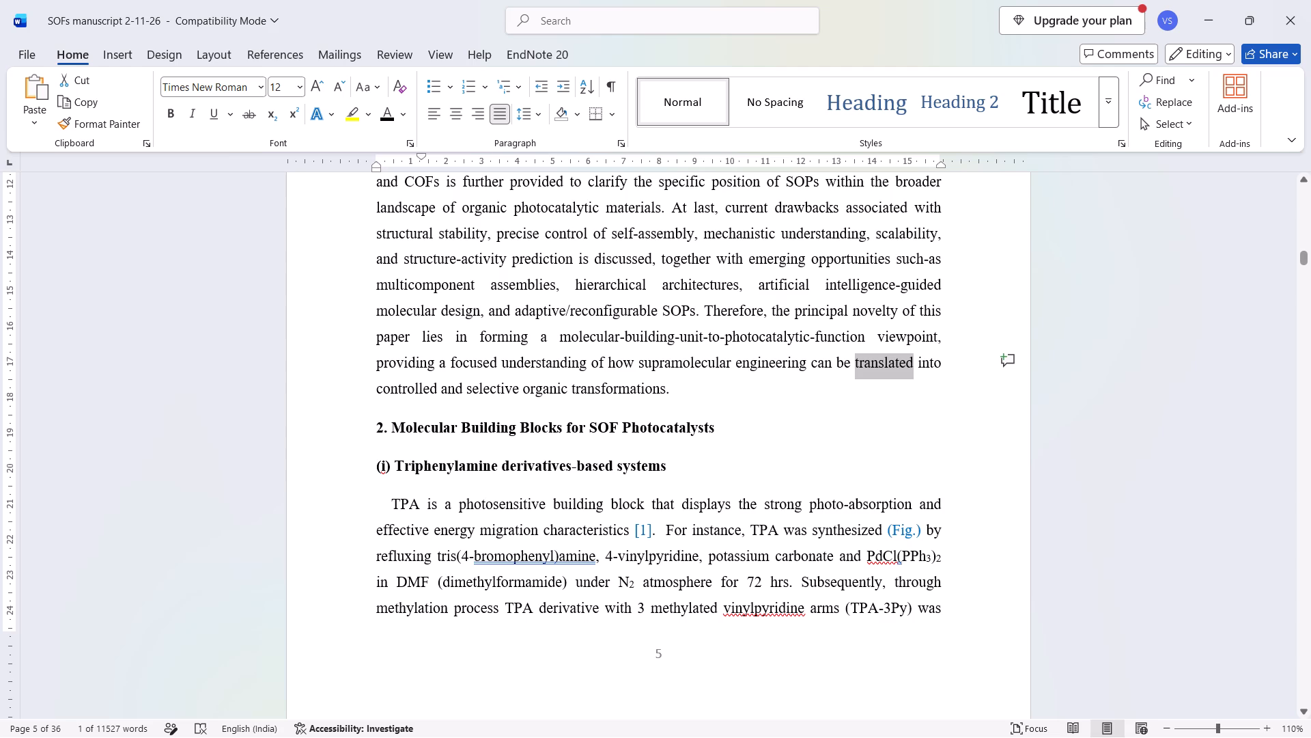
Replace "transformations" with "conversions" at the end of the novelty sentence and save the manuscript.
drag(666, 389, 572, 394)
text(conversions)
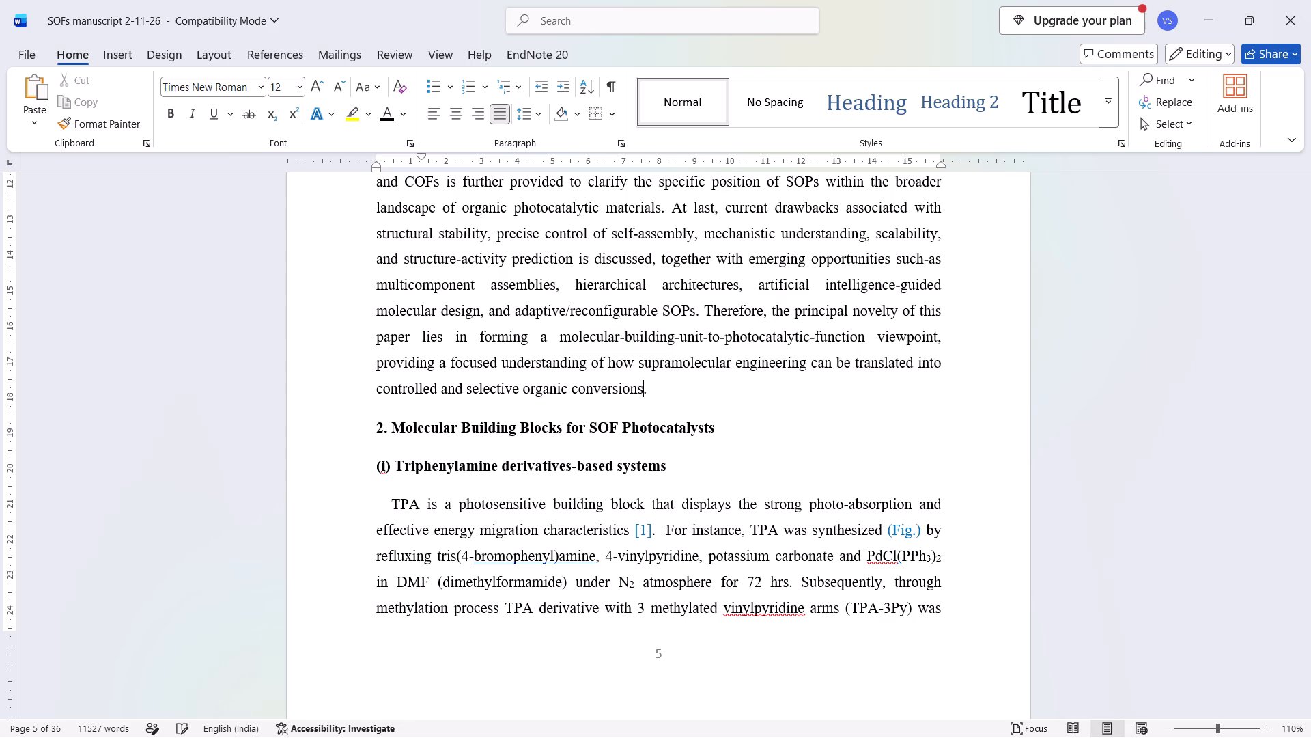
key(ctrl+s)
key(ctrl+s)
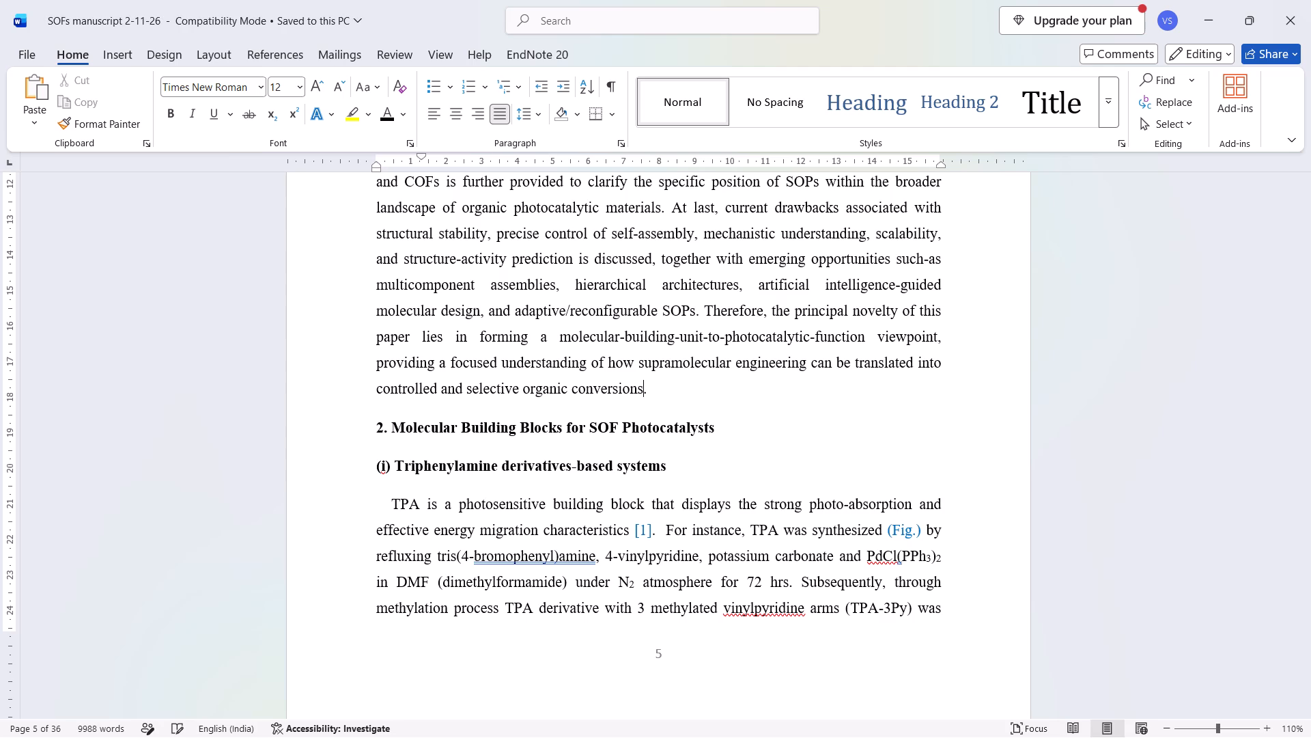
Delete the whole red paragraph beginning "Furthermore, the review connects these molecular and supramolecular design principles".
scroll(845, 353, up, 3)
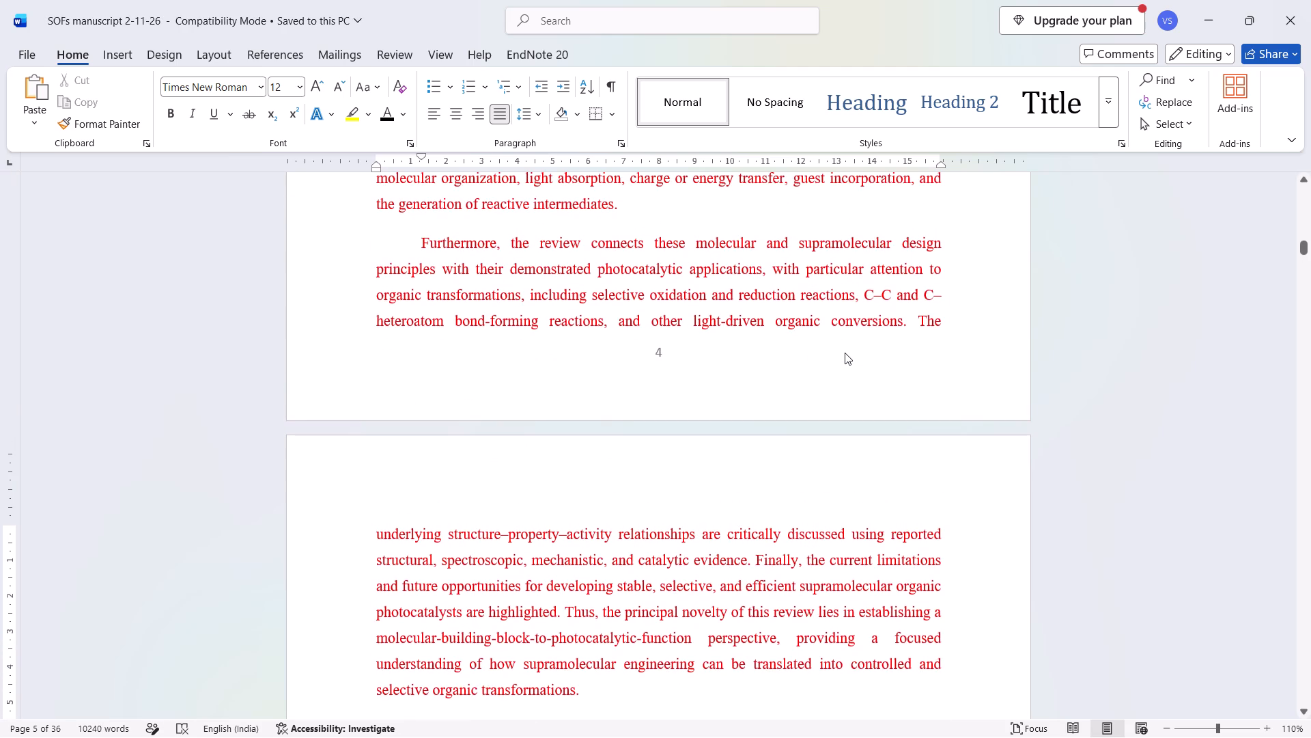
scroll(845, 353, down, 1)
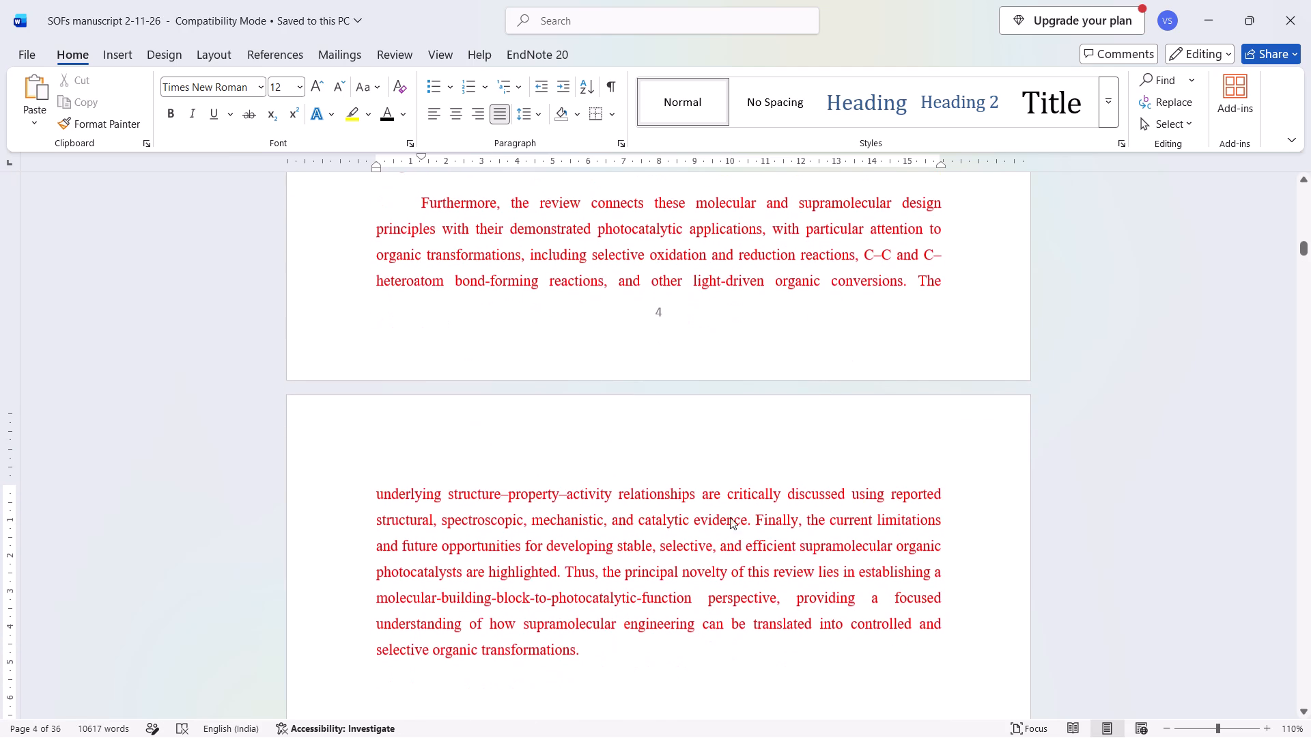
click(605, 646)
drag(589, 656, 424, 288)
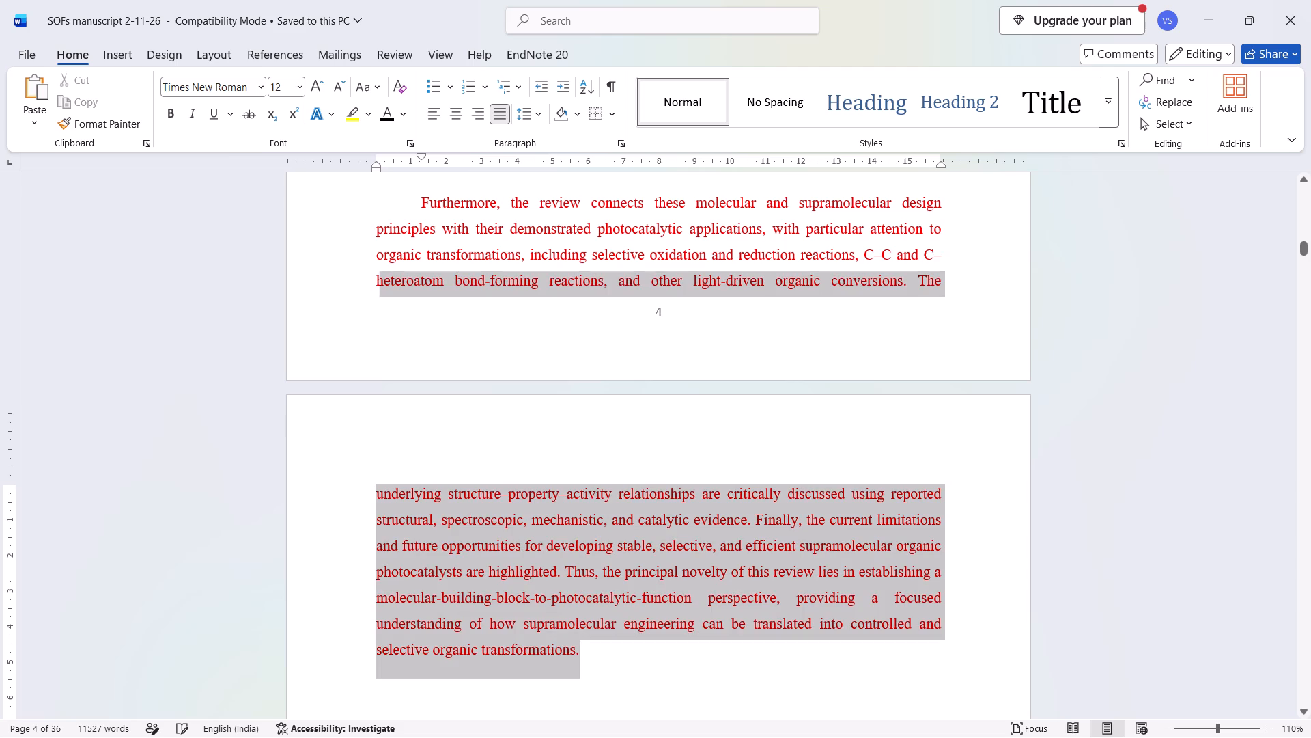
drag(424, 288, 417, 210)
key(BackSpace)
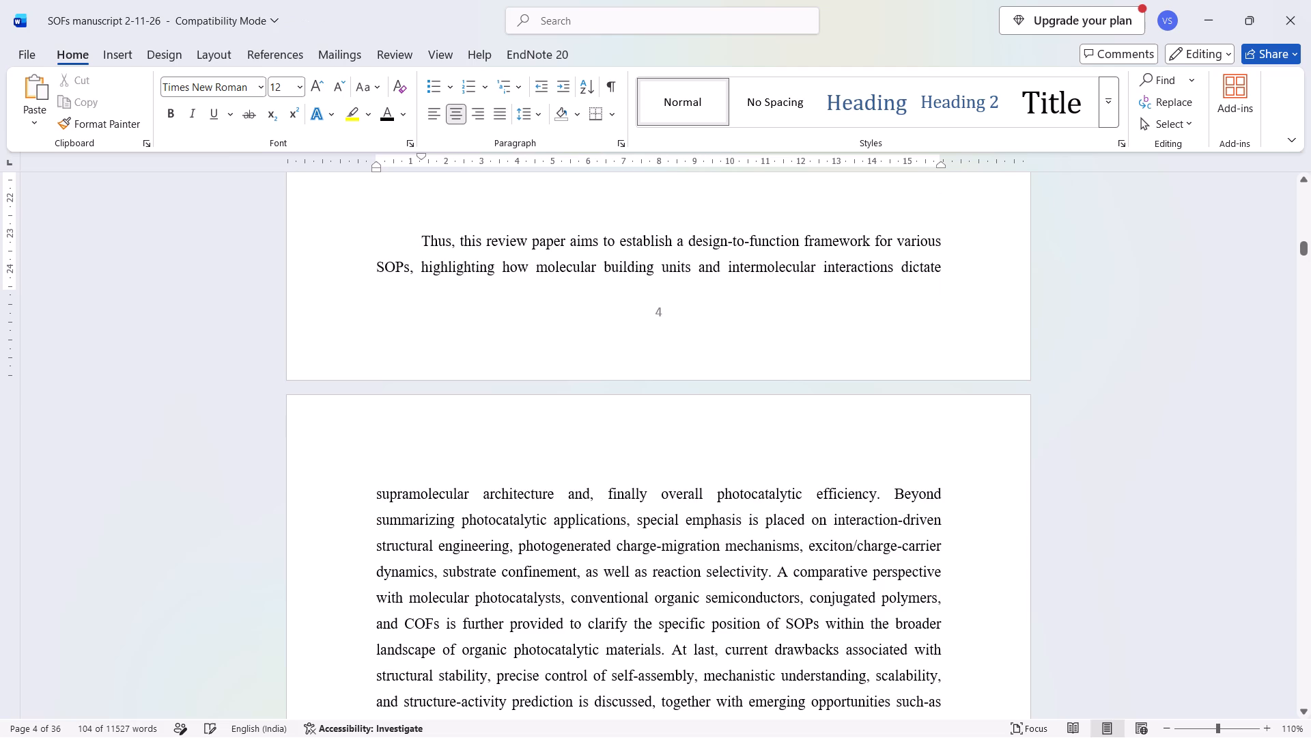
Remove the empty line before the paragraph "Thus, this review paper aims to establish" and save the manuscript.
scroll(417, 210, up, 1)
click(404, 373)
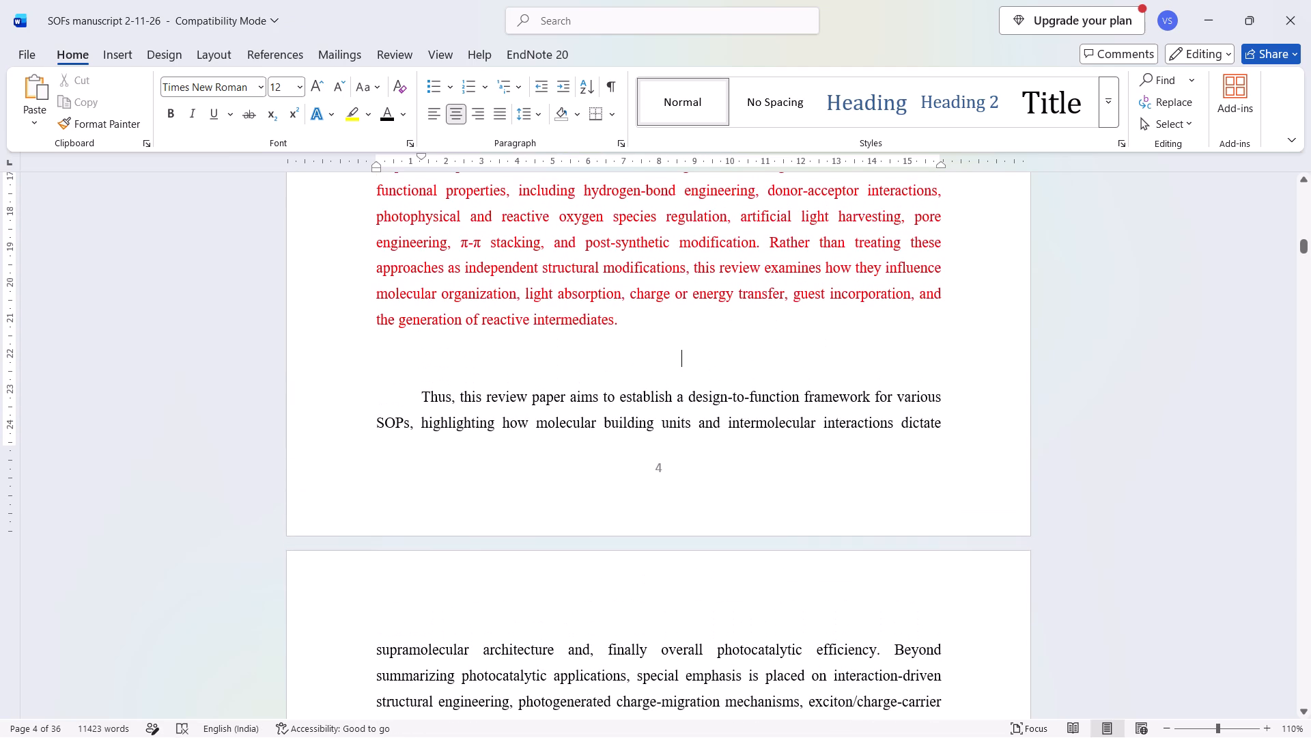
key(bracketright)
key(BackSpace)
key(BackSpace)
key(BackSpace)
key(BackSpace)
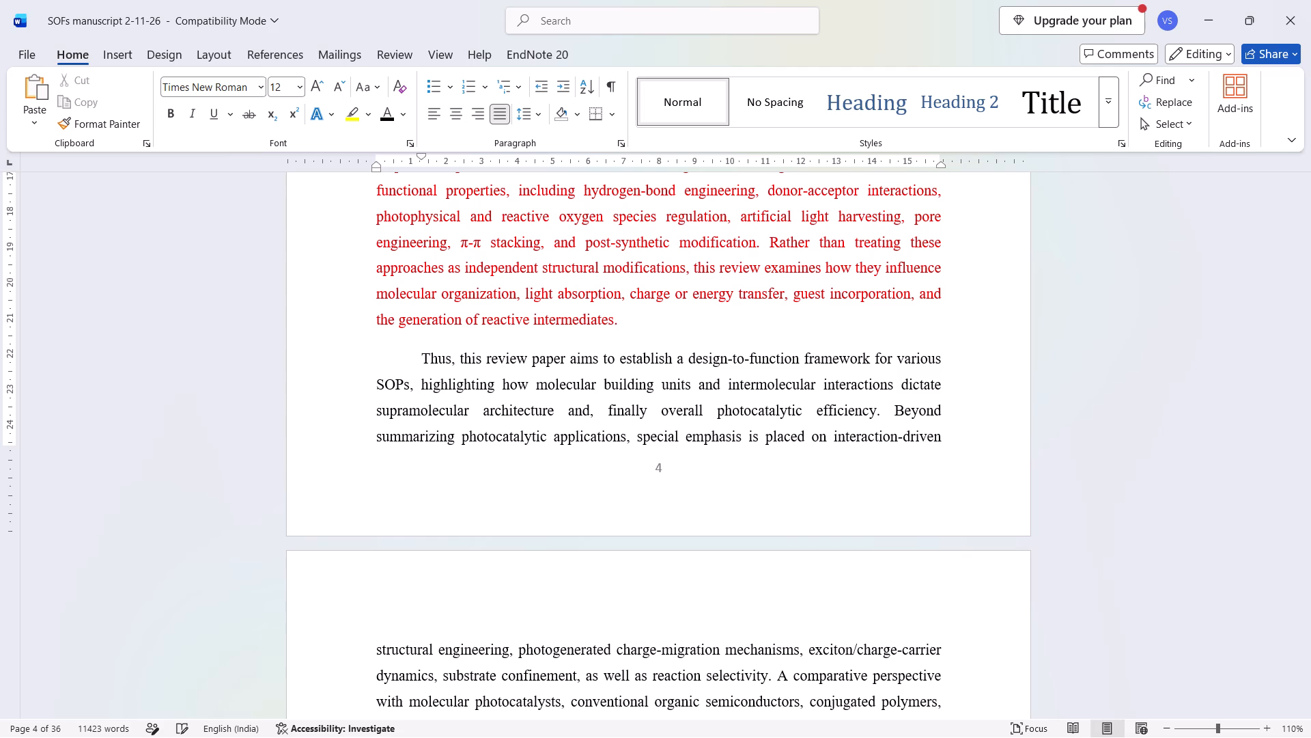
key(ctrl+s)
Reduce the gap between "arrangement" and "with CB[8]" in the triphenylamine section to a single space and save the manuscript.
scroll(621, 355, down, 3)
scroll(621, 355, up, 4)
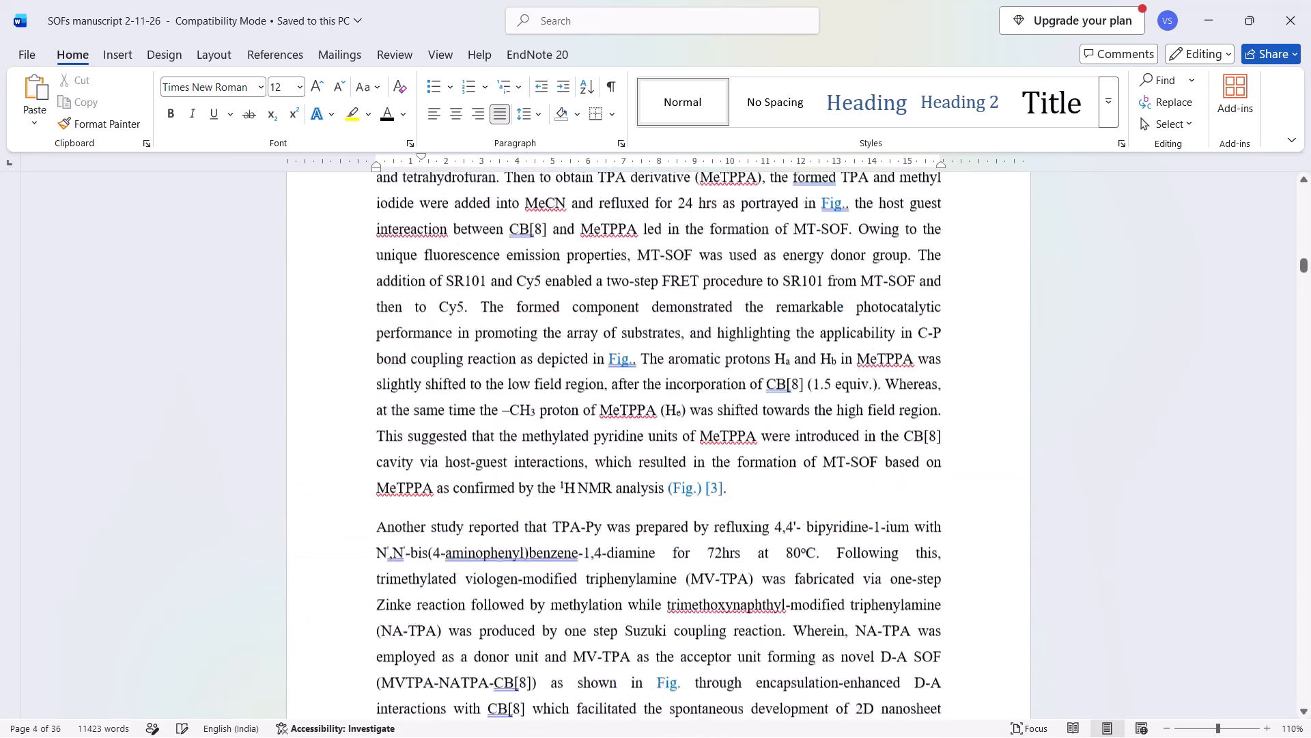
scroll(621, 355, up, 3)
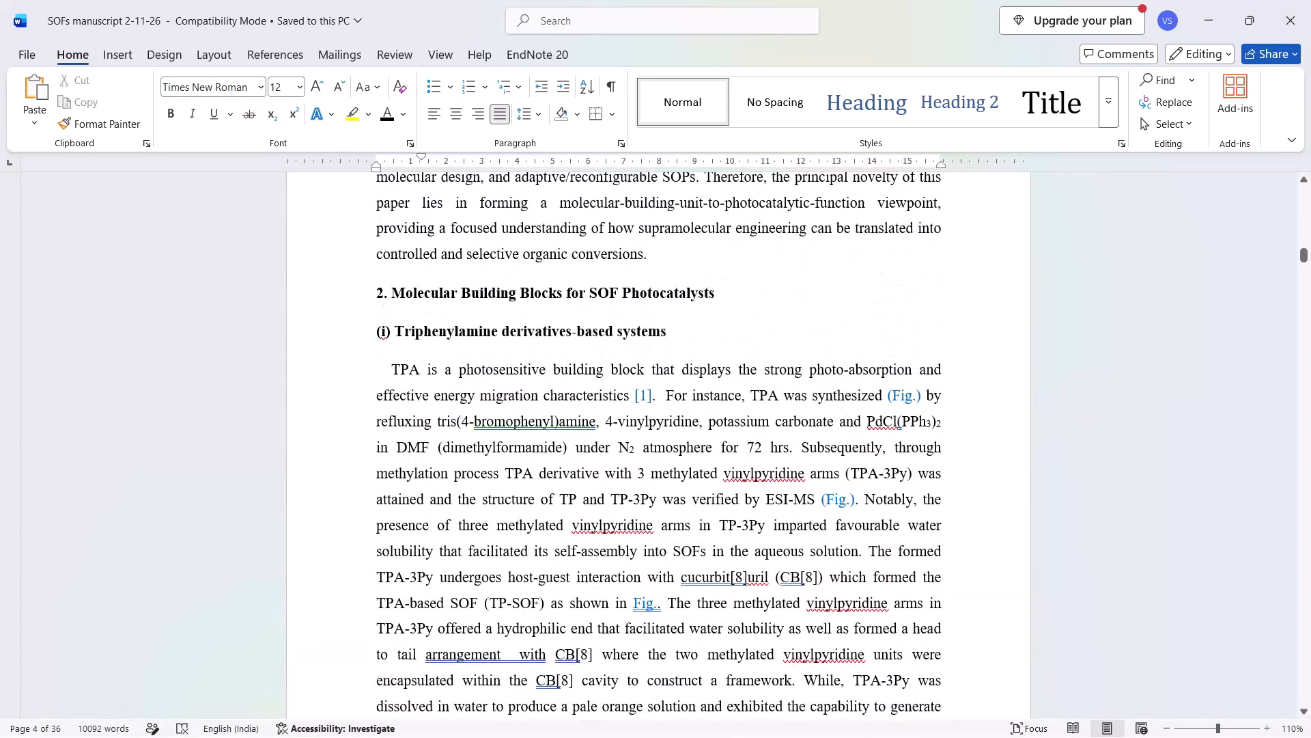
scroll(621, 355, up, 1)
scroll(496, 553, down, 1)
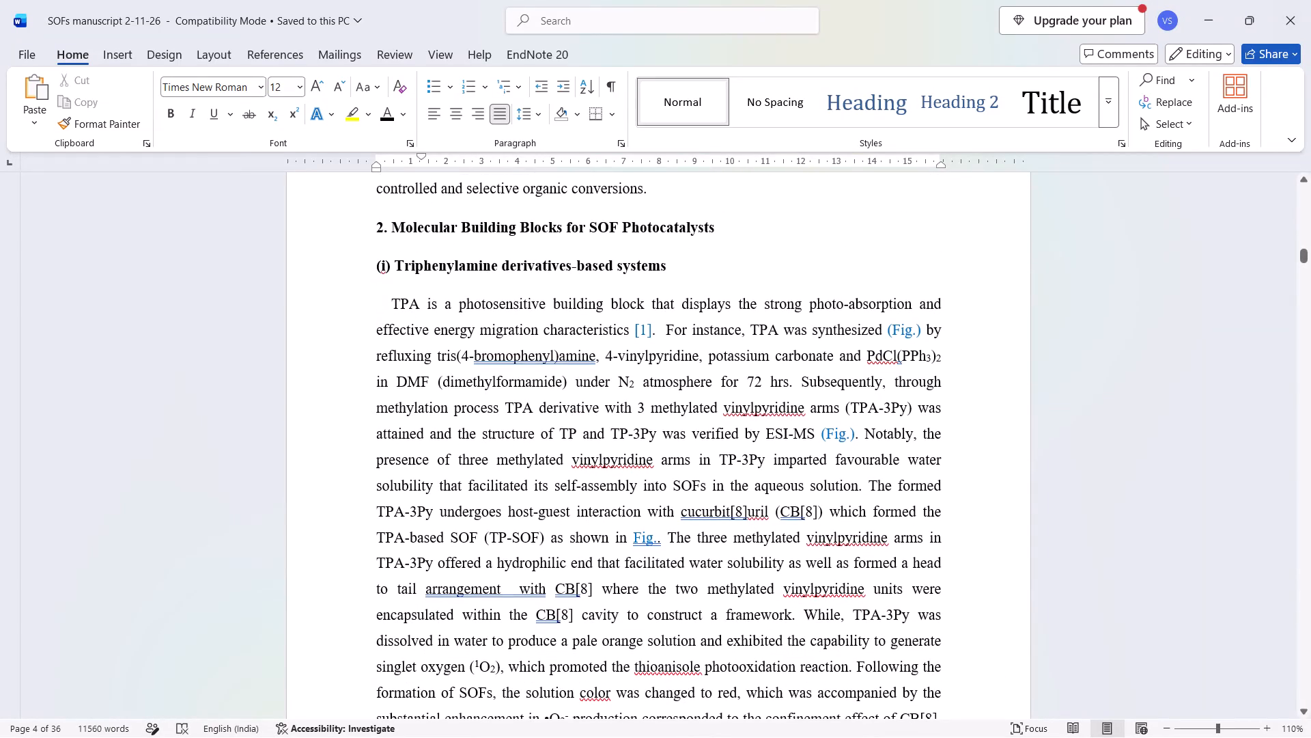
click(520, 597)
key(BackSpace)
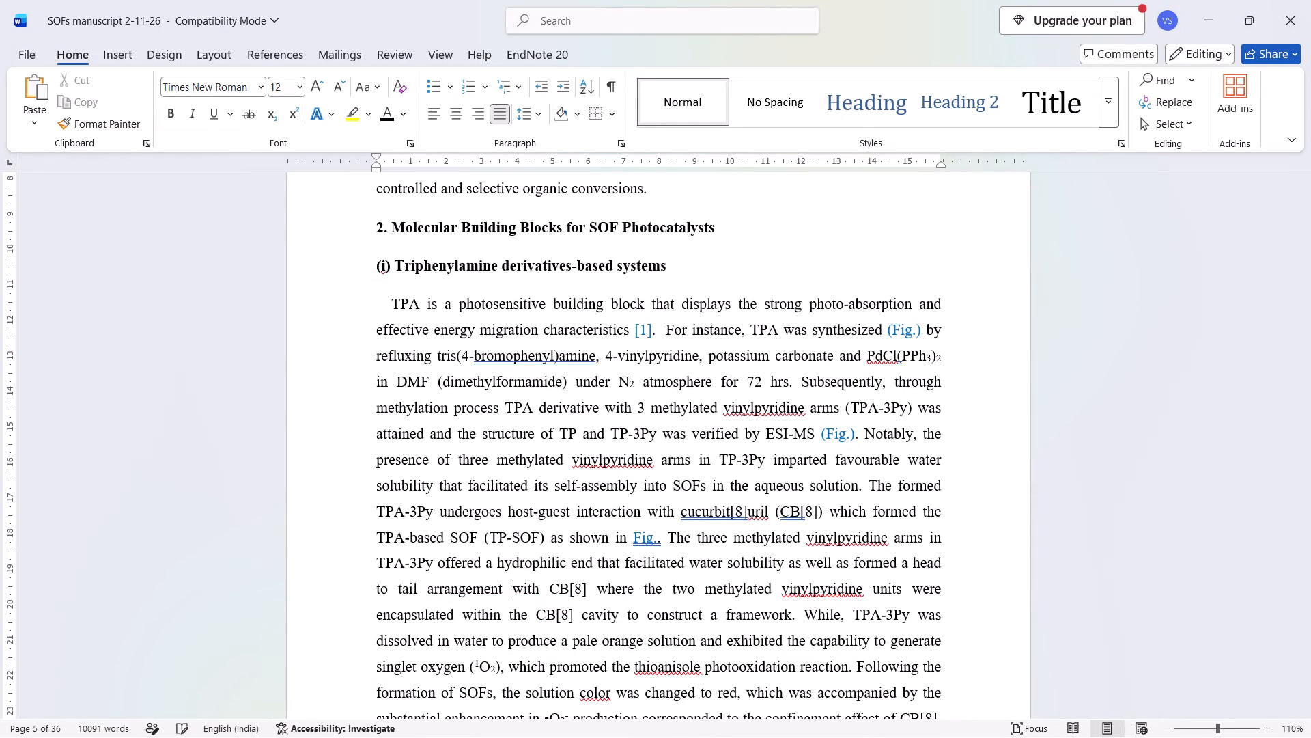
key(BackSpace)
key(space)
key(ctrl+s)
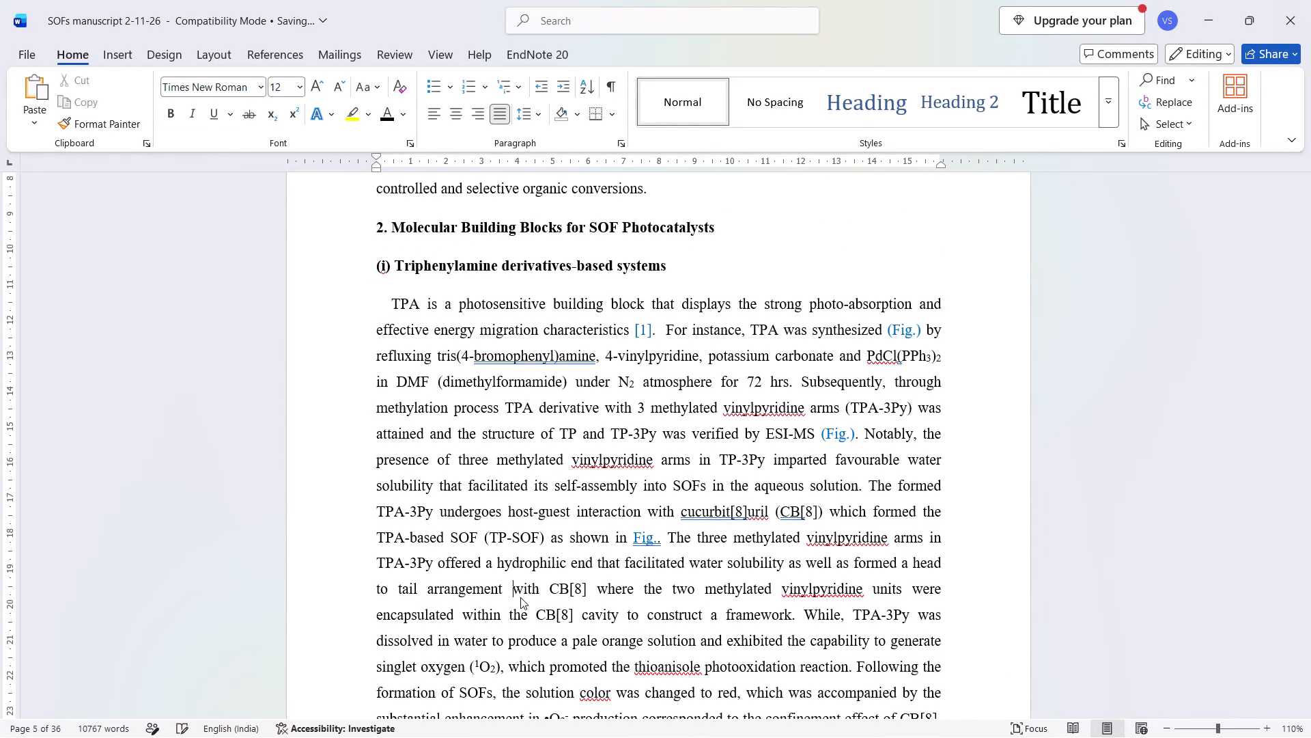
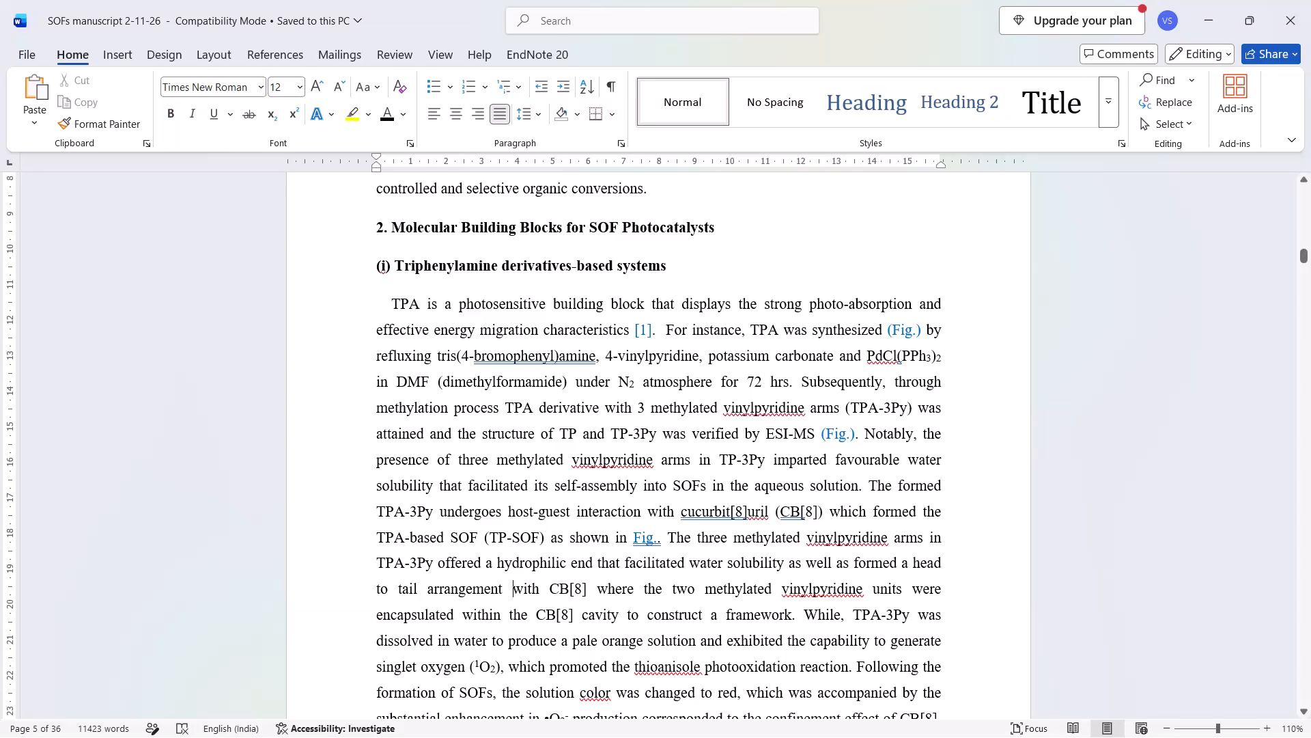
Review the aims and novelty paragraph and the preceding red paragraphs on earlier reviews and the present review's focus.
scroll(740, 540, up, 3)
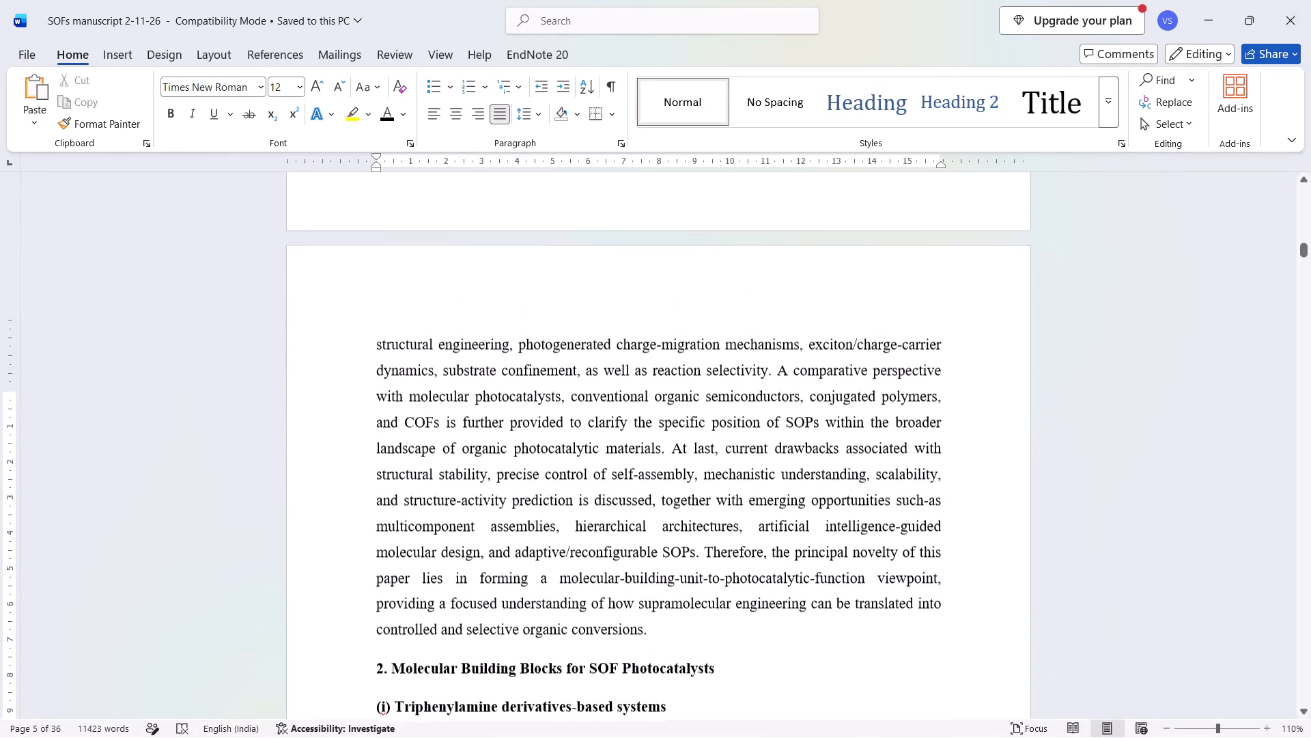
scroll(740, 540, up, 3)
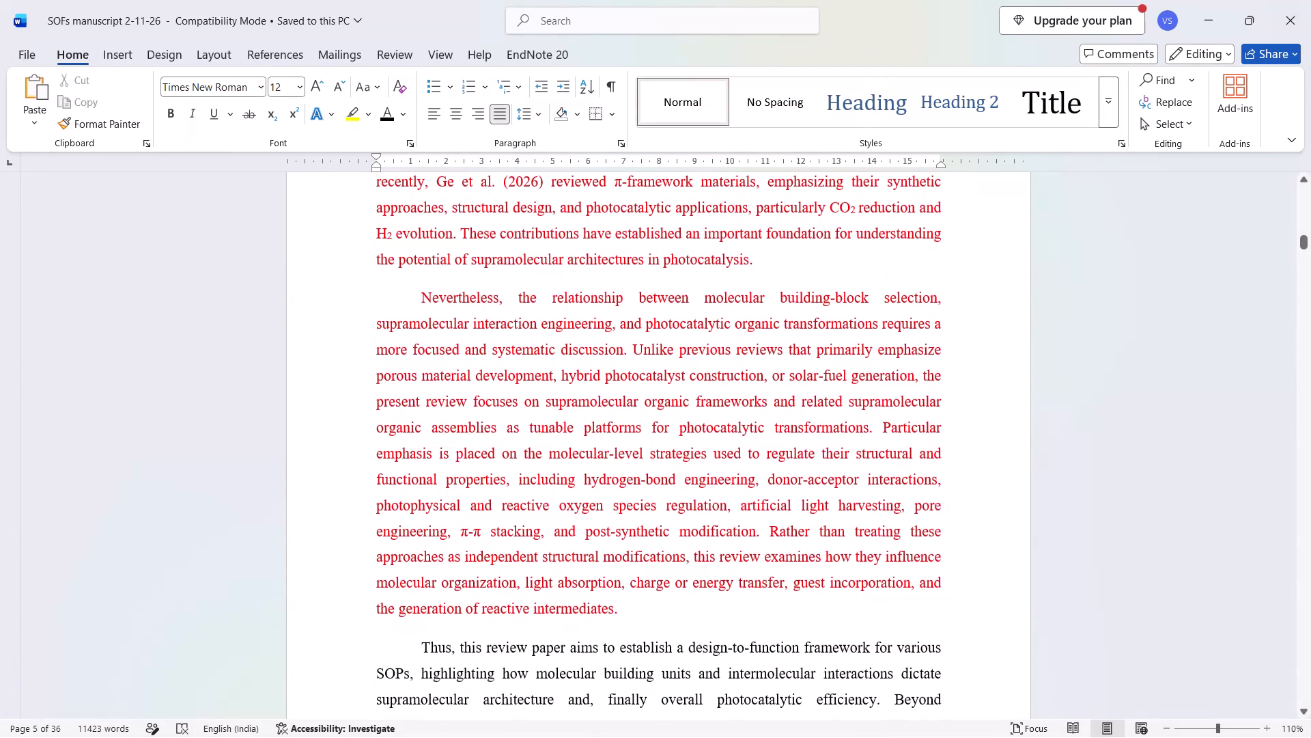
scroll(740, 540, up, 1)
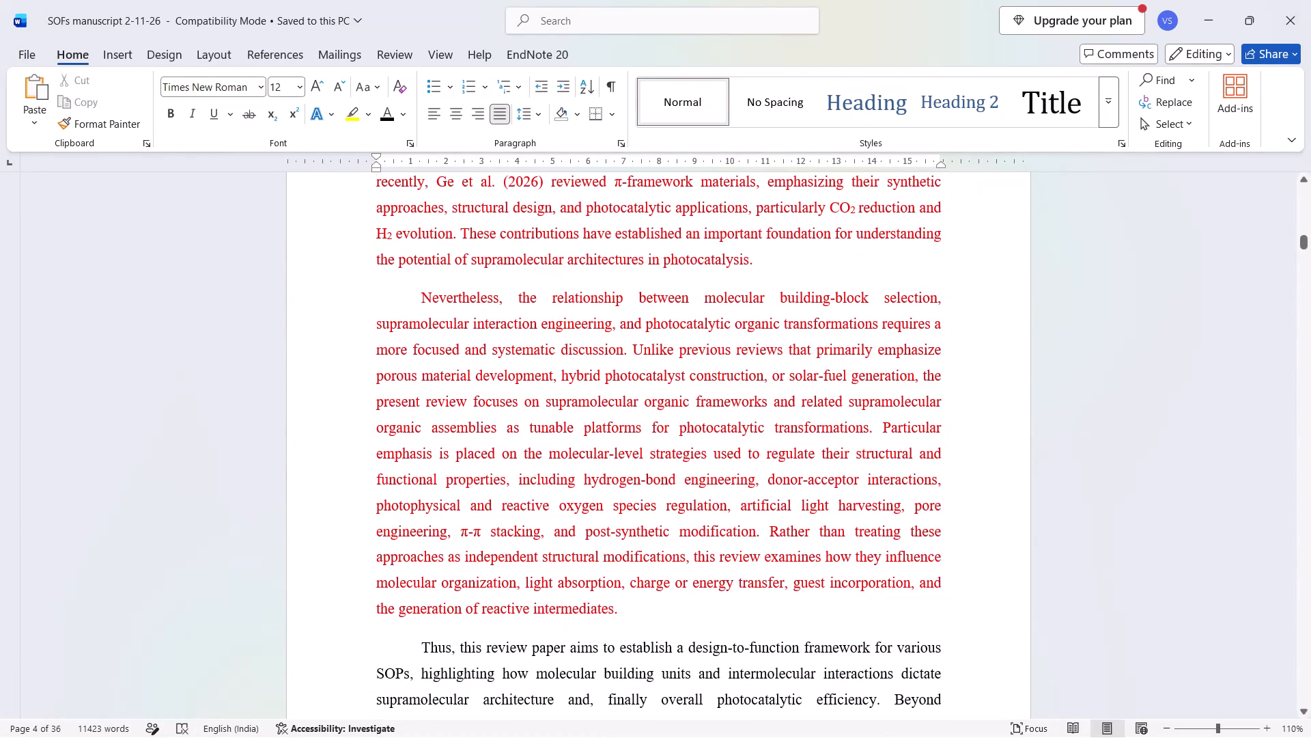
scroll(647, 606, up, 2)
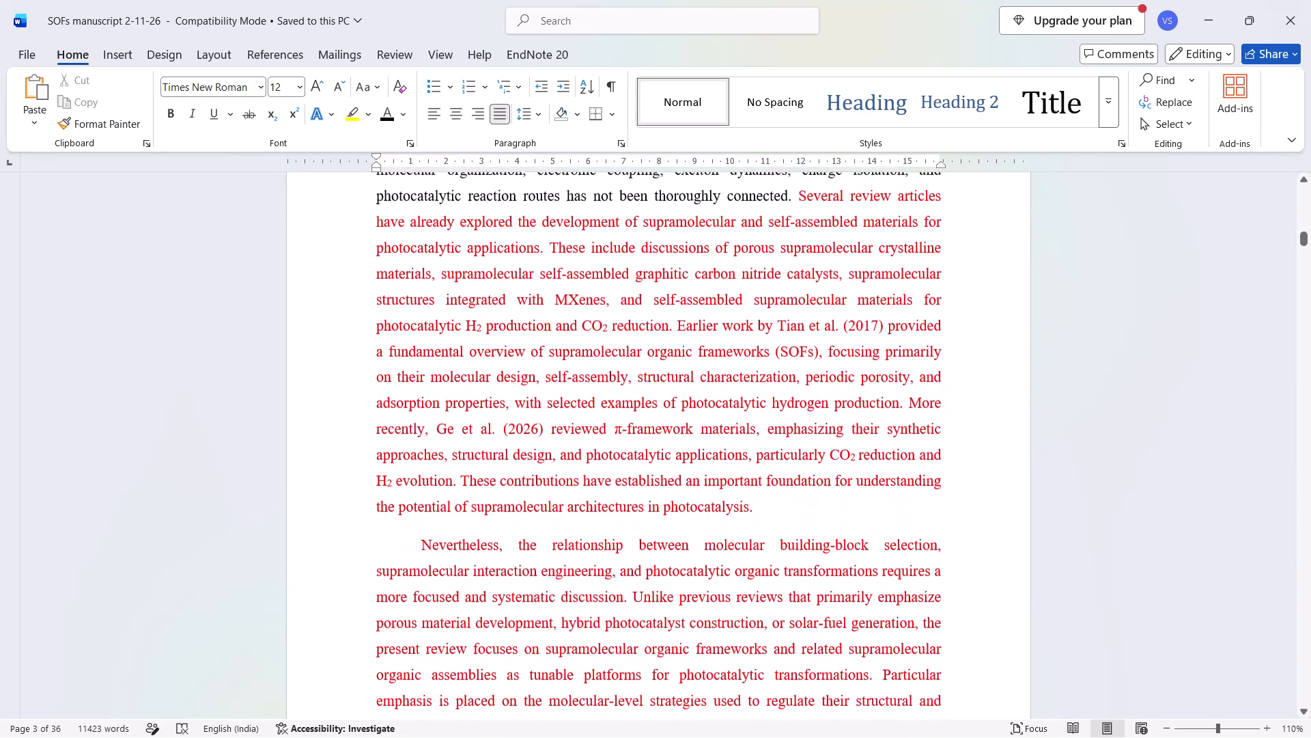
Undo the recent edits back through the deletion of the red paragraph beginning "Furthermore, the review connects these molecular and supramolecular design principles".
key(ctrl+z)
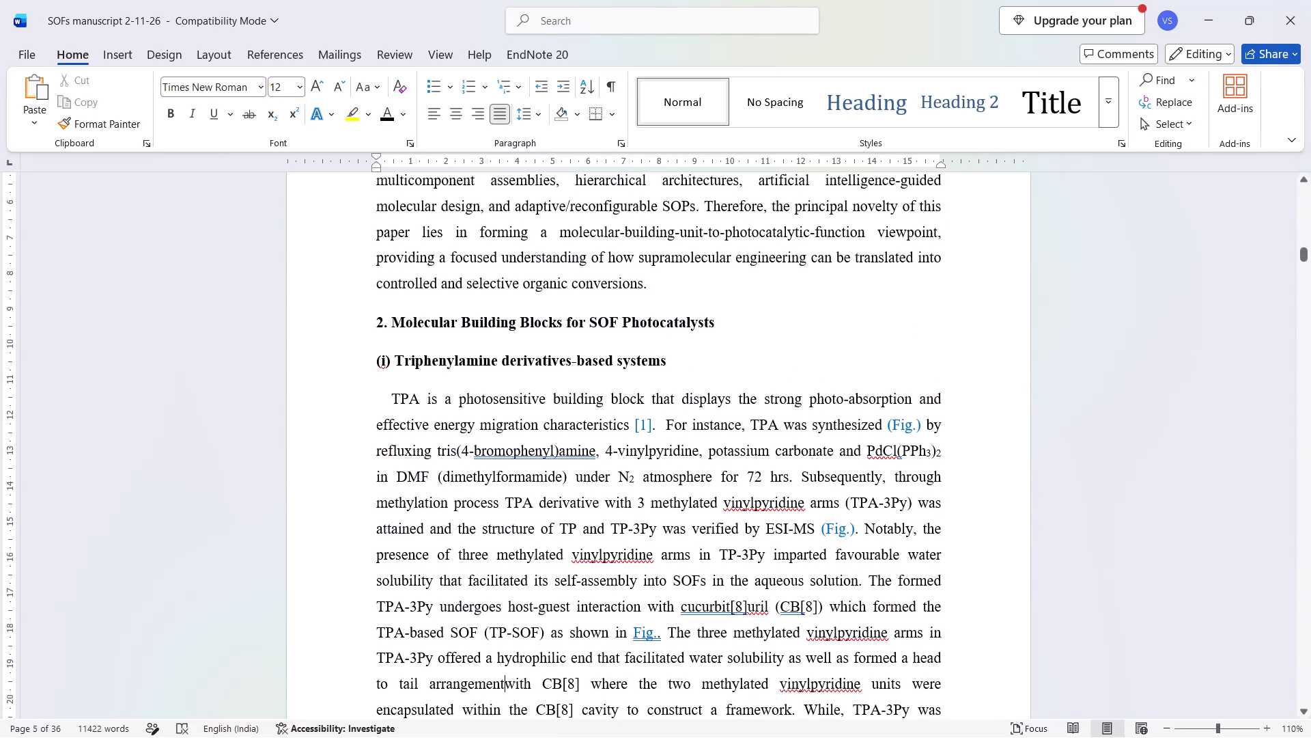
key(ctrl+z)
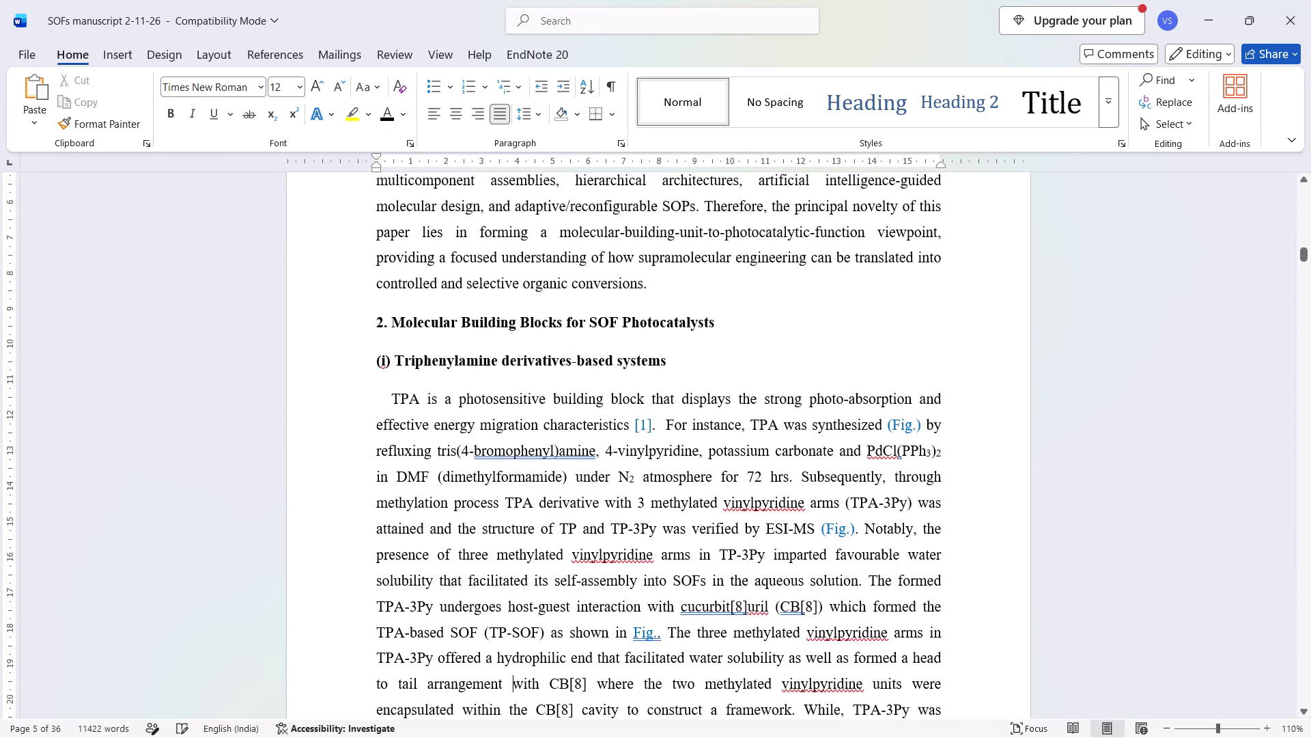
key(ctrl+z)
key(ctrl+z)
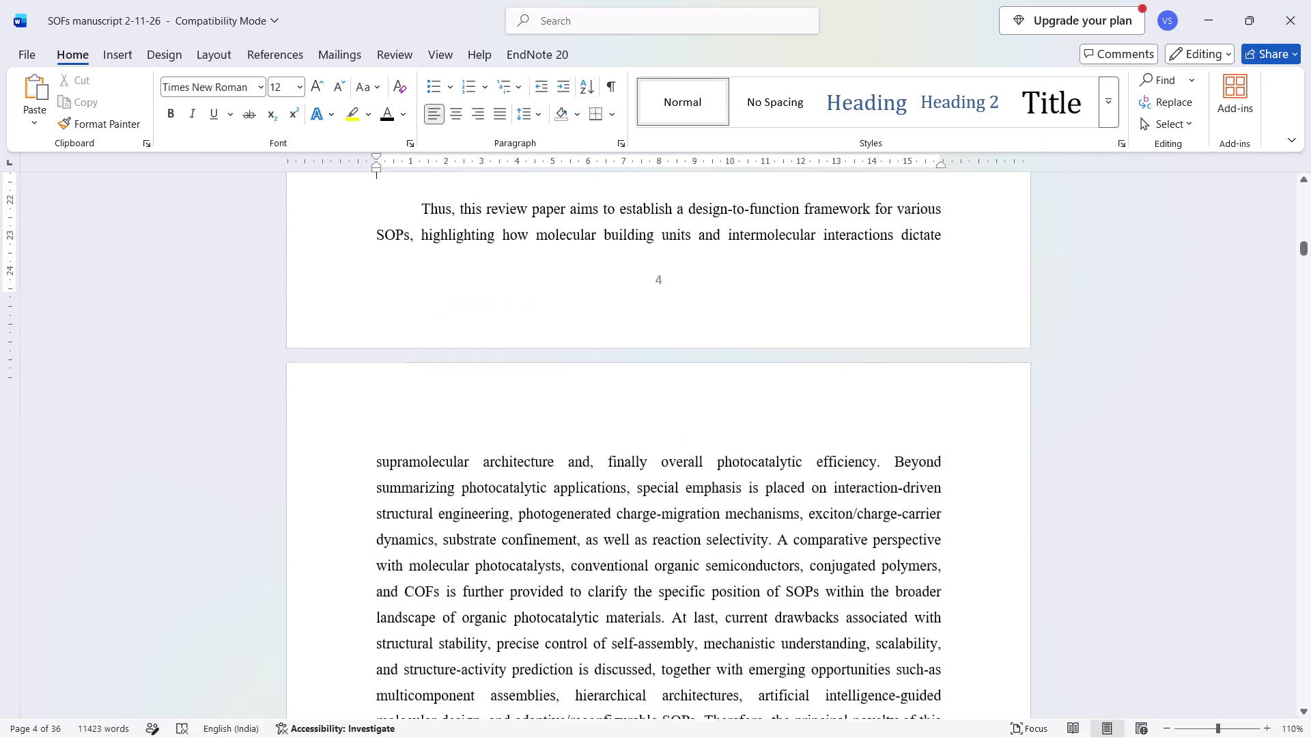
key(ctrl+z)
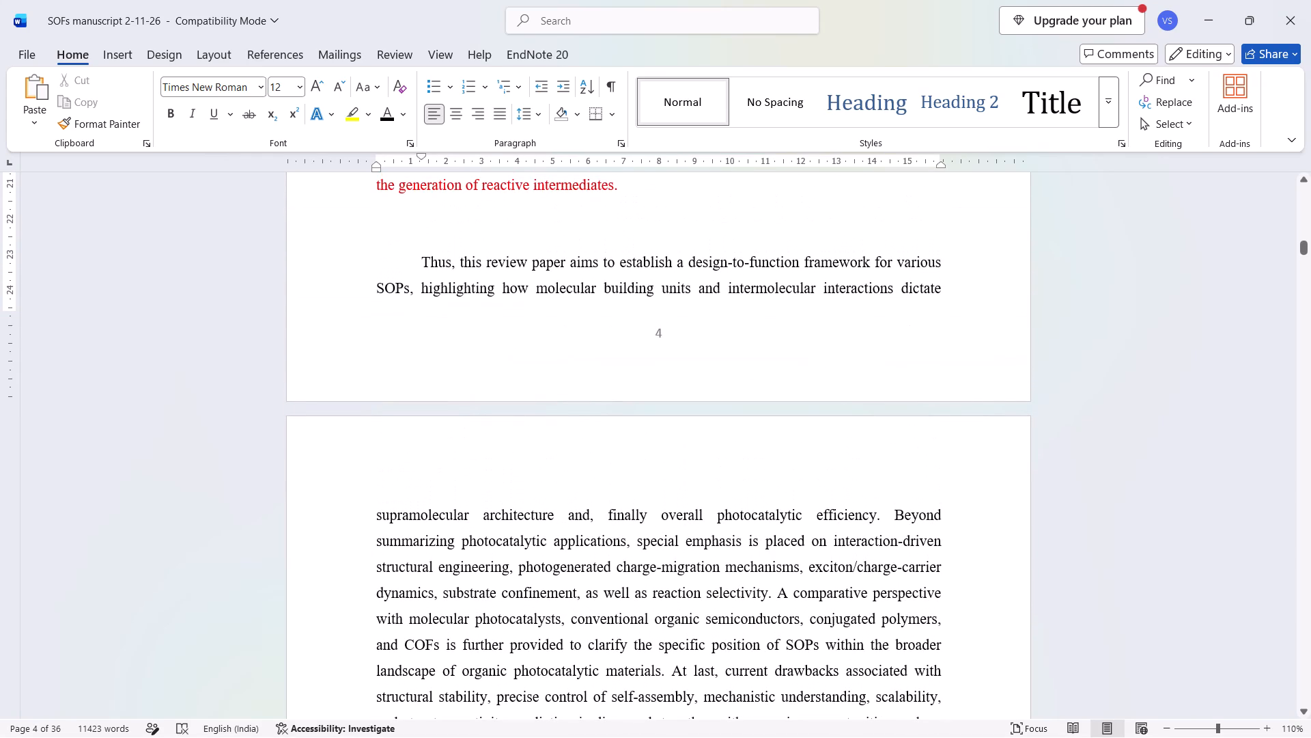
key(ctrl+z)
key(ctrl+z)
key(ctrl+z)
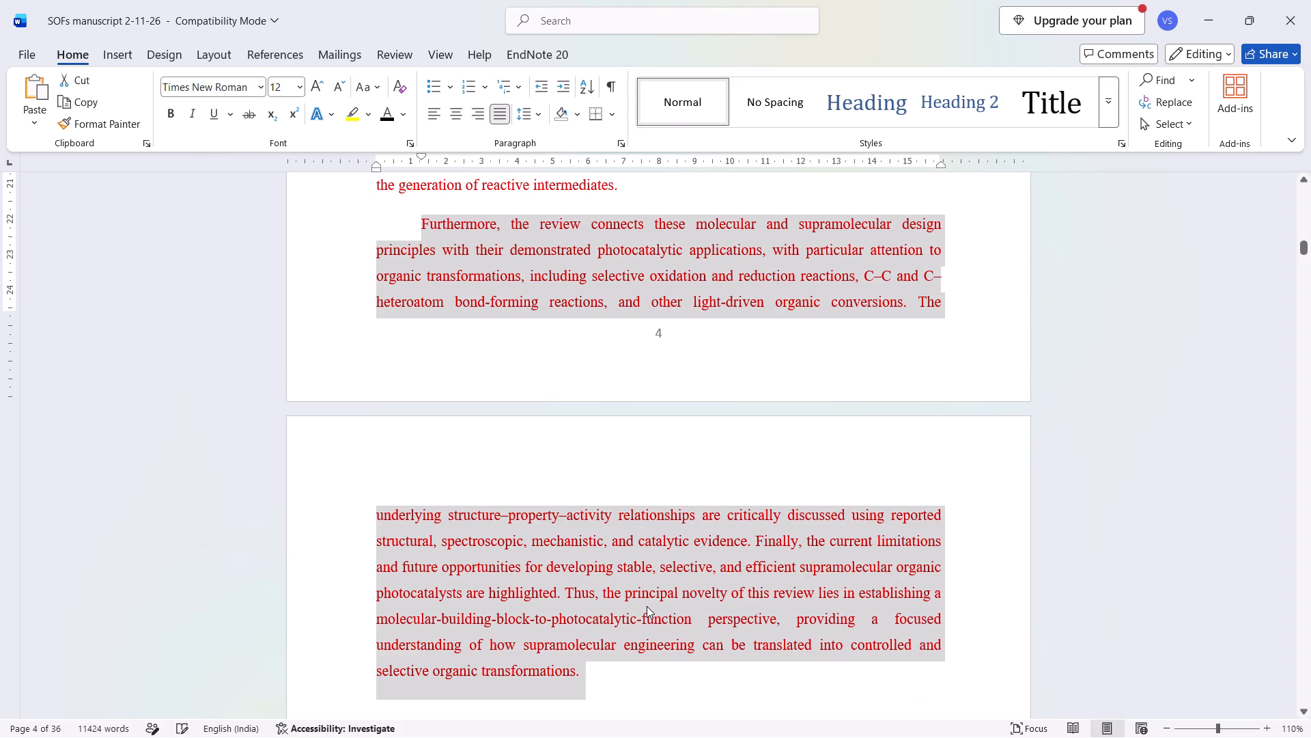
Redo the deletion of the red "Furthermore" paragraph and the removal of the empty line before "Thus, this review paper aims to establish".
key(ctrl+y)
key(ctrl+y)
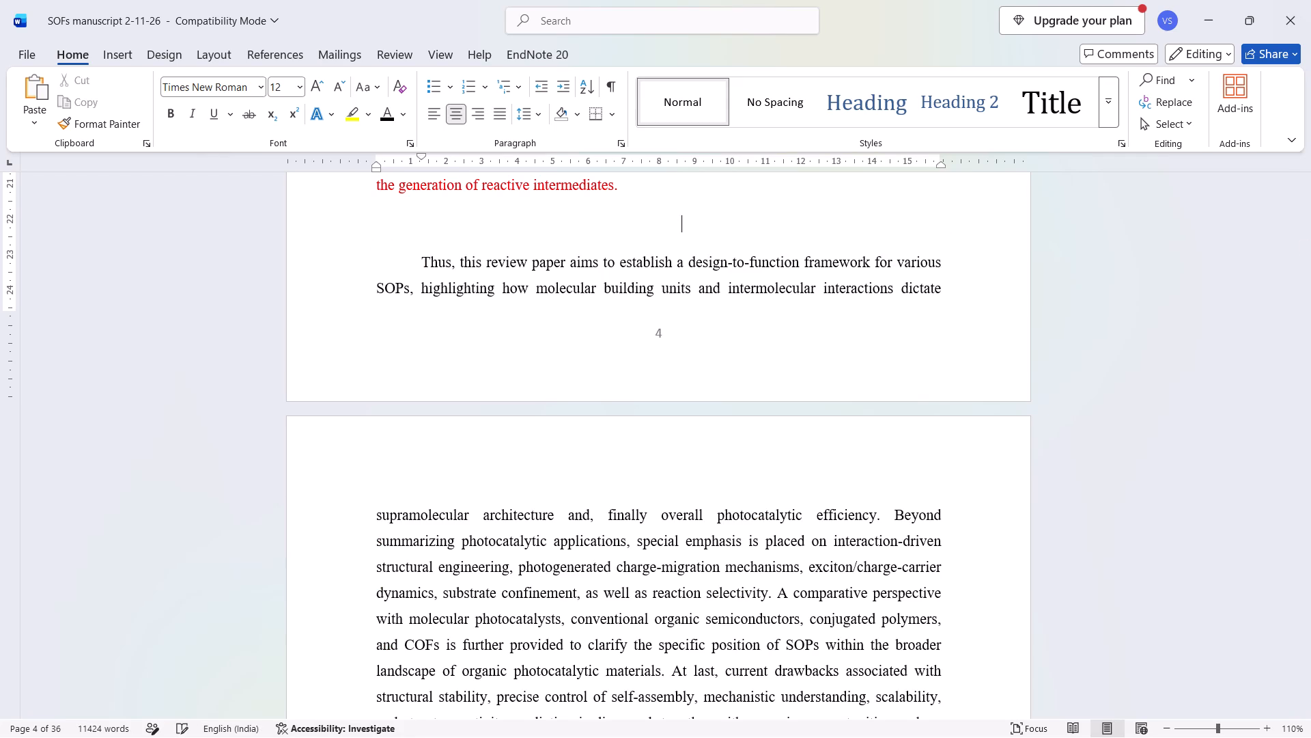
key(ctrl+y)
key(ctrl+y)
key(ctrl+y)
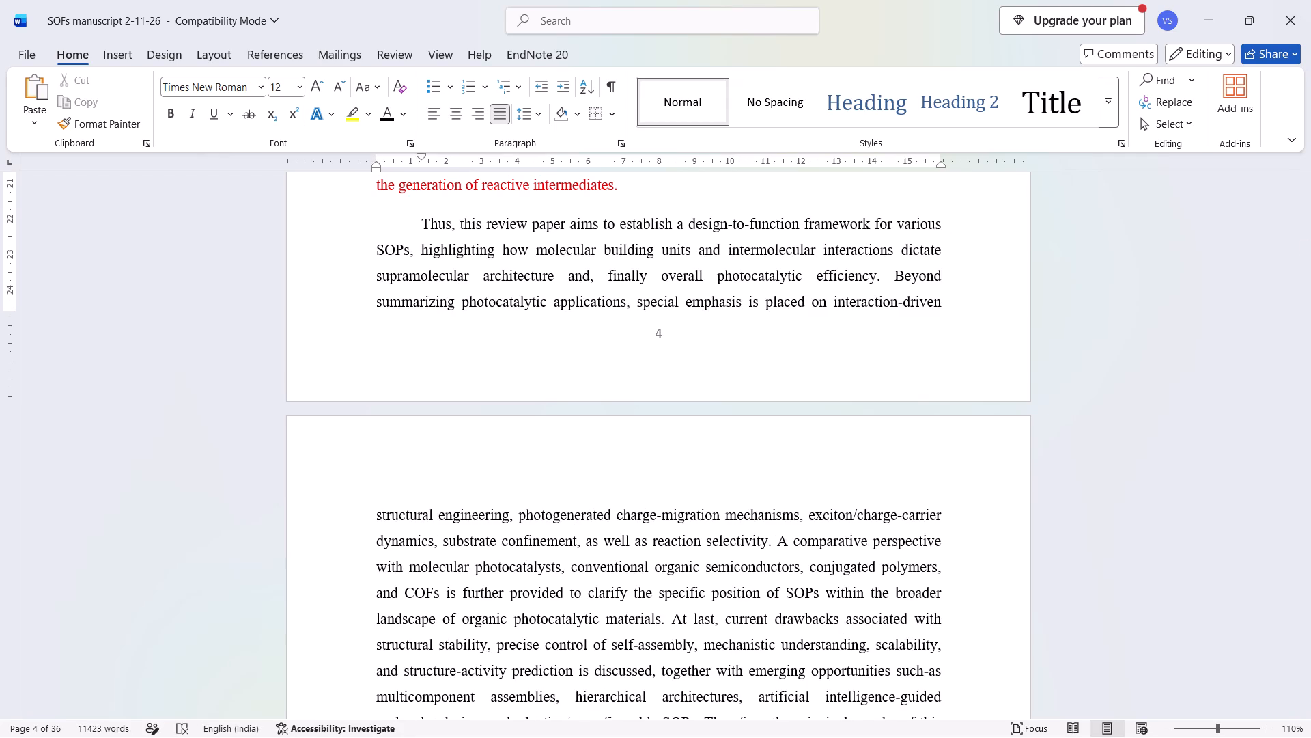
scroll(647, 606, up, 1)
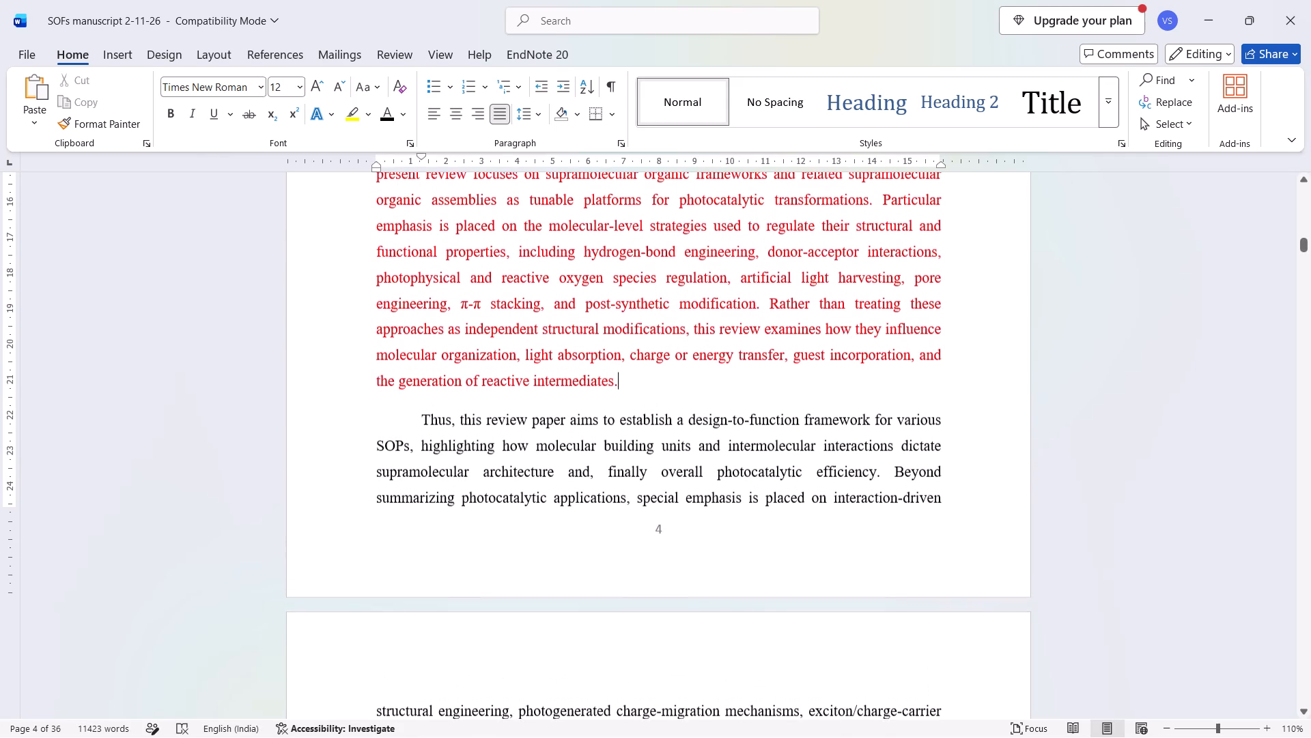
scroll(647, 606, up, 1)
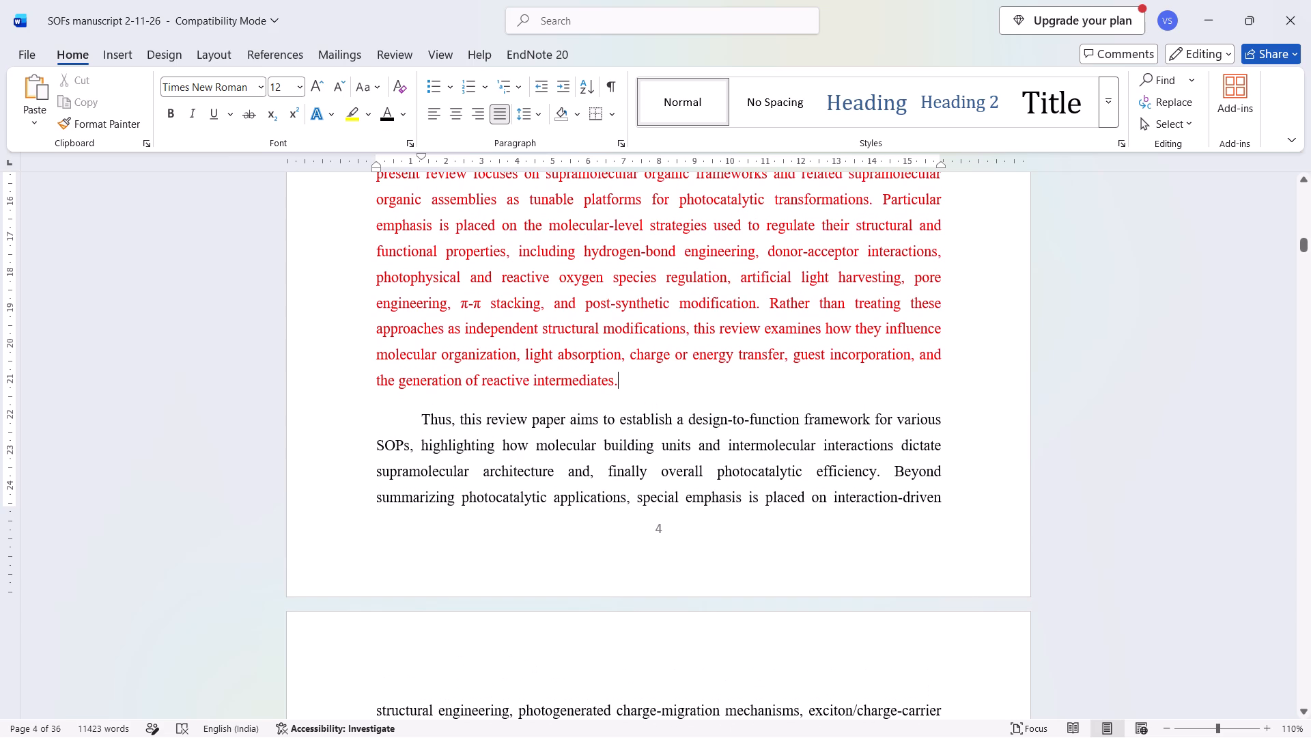